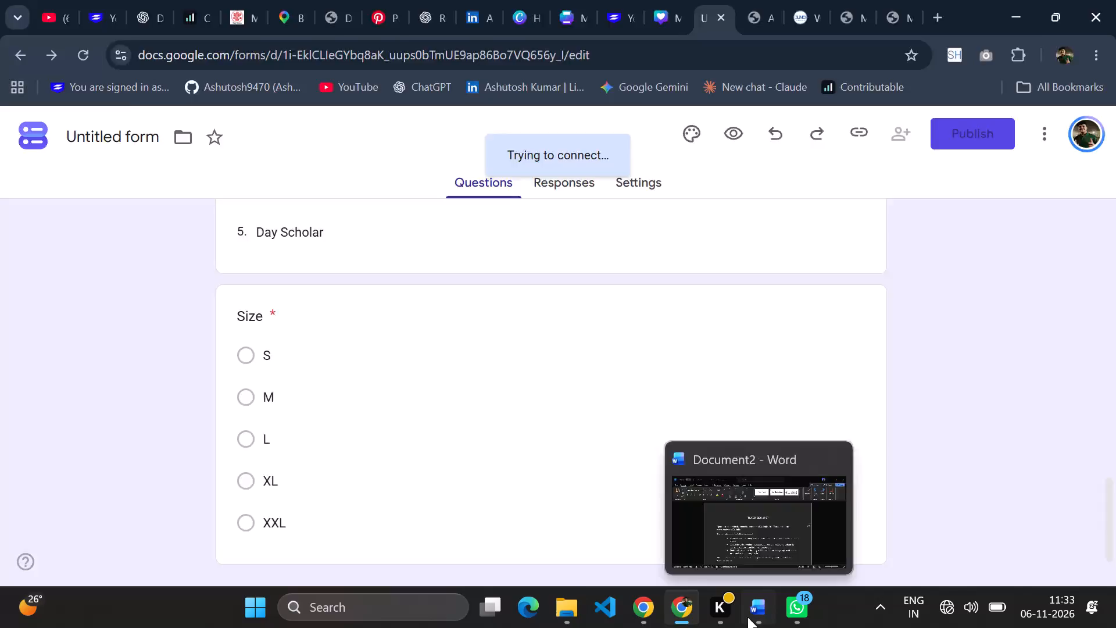
Switch to the Word document and delete all of its existing text.
left_click(542, 386)
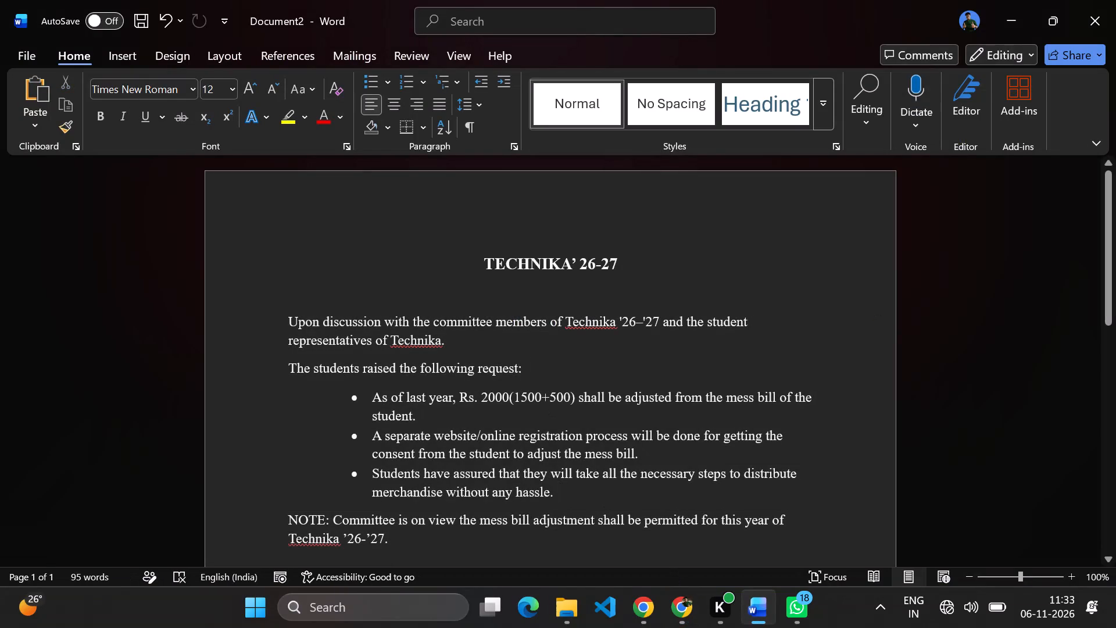
key("ctrl+a")
key("BackSpace")
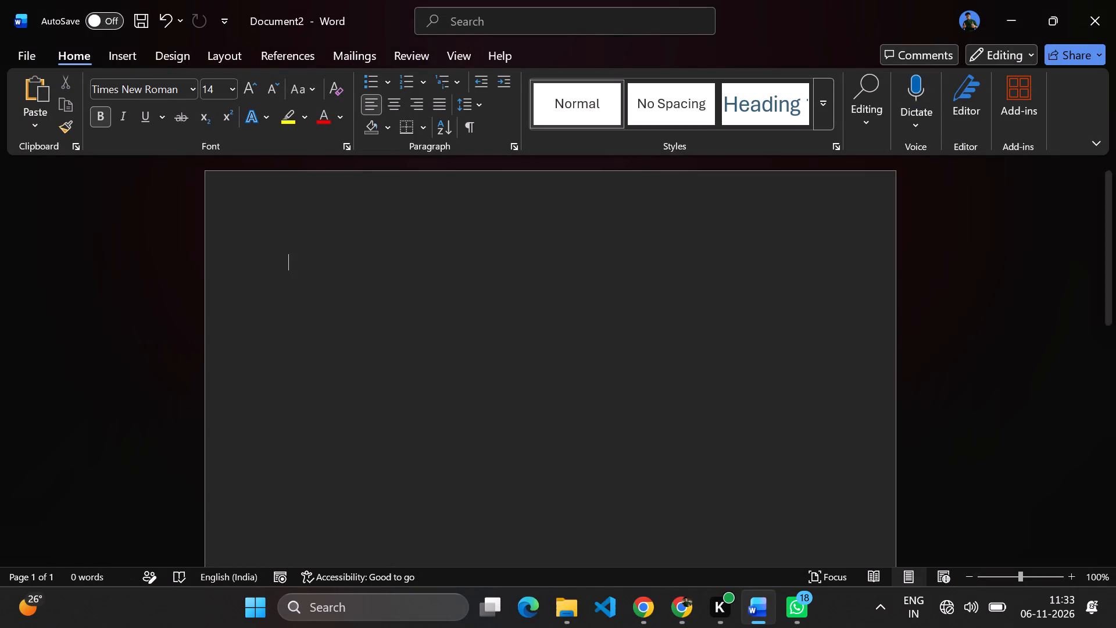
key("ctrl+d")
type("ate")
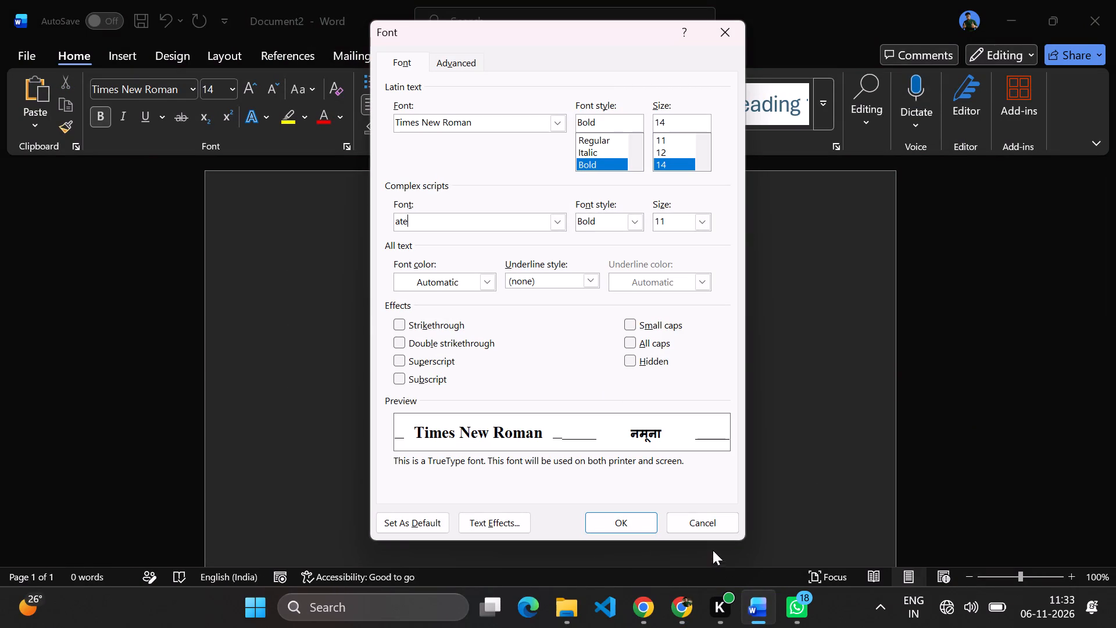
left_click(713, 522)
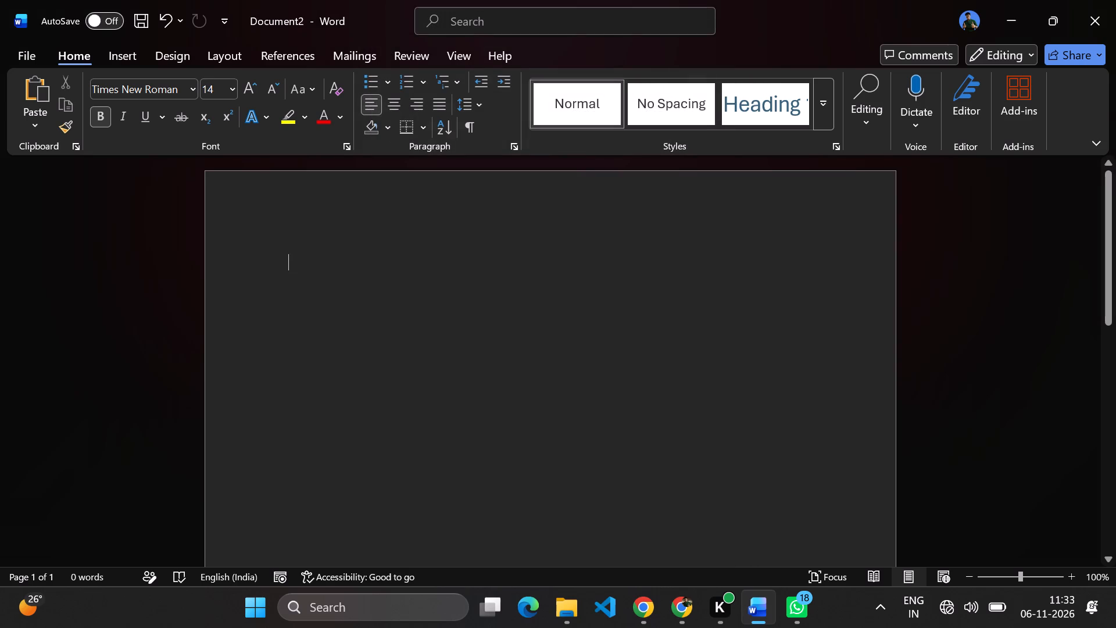
Enter the label "Date" at the start of the empty document and set its font size to 12.
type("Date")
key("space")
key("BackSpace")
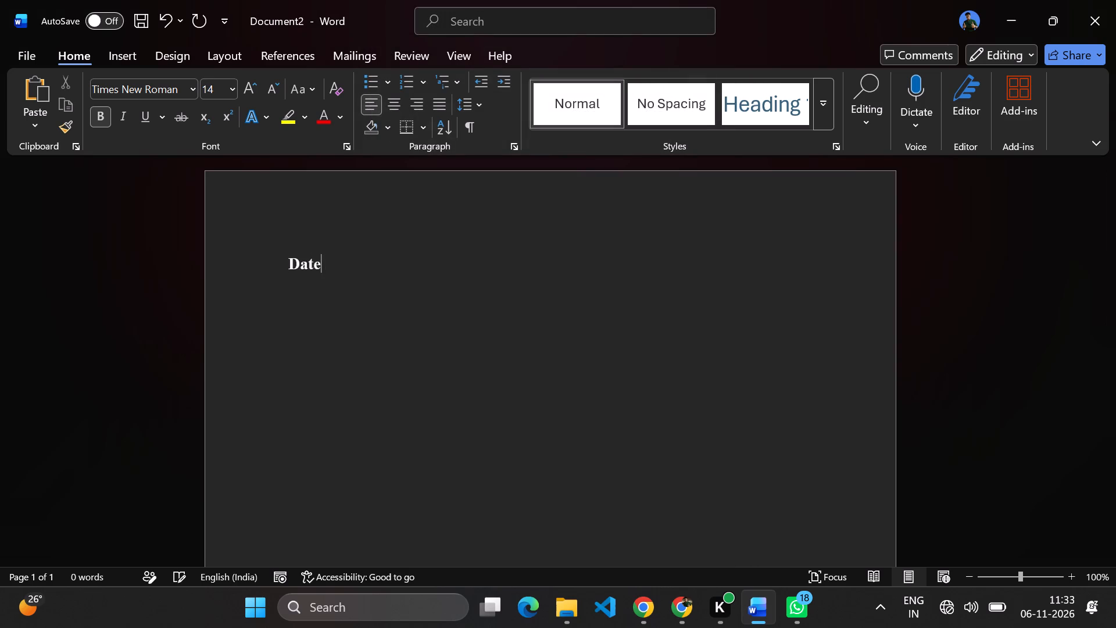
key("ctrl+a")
left_click(235, 89)
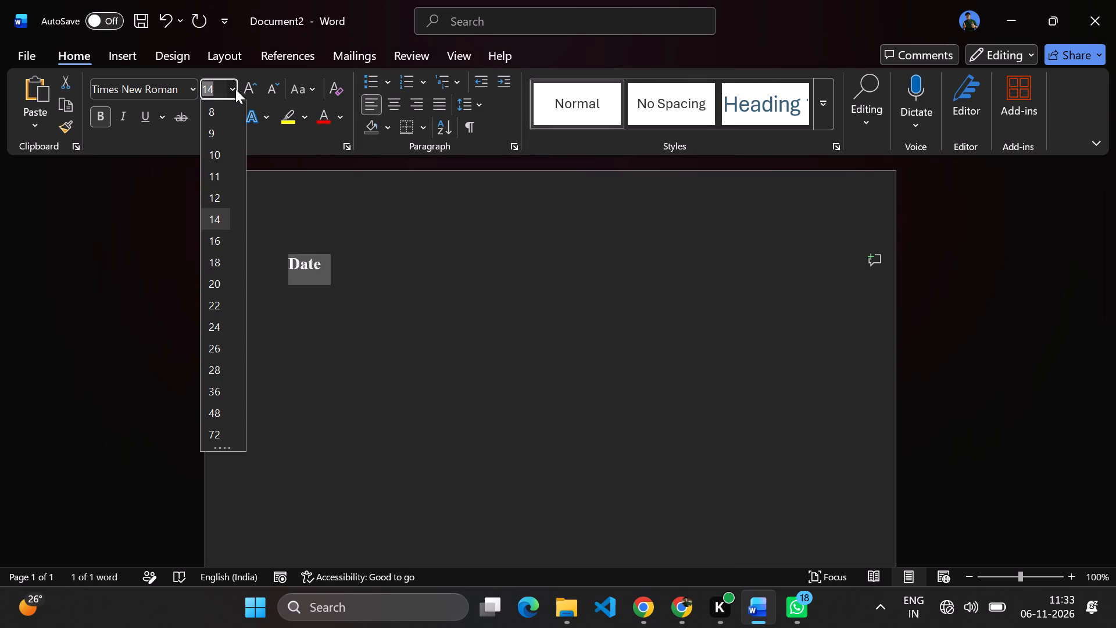
left_click(230, 196)
left_click(213, 199)
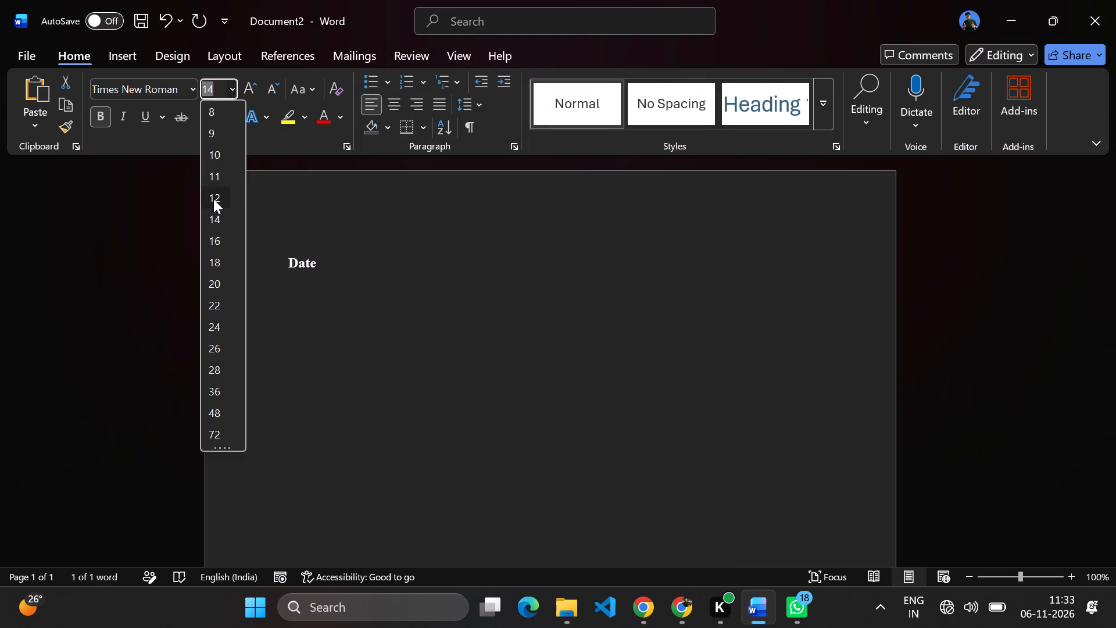
Complete the date line so it reads "Date: 5 Nov 2026".
left_click(334, 268)
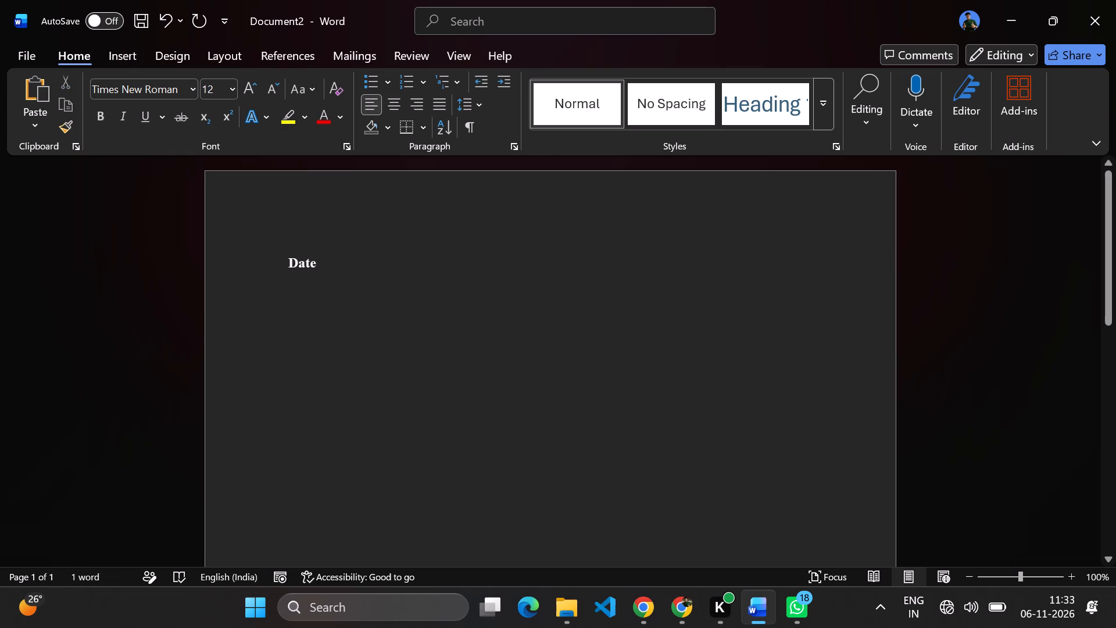
key("BackSpace")
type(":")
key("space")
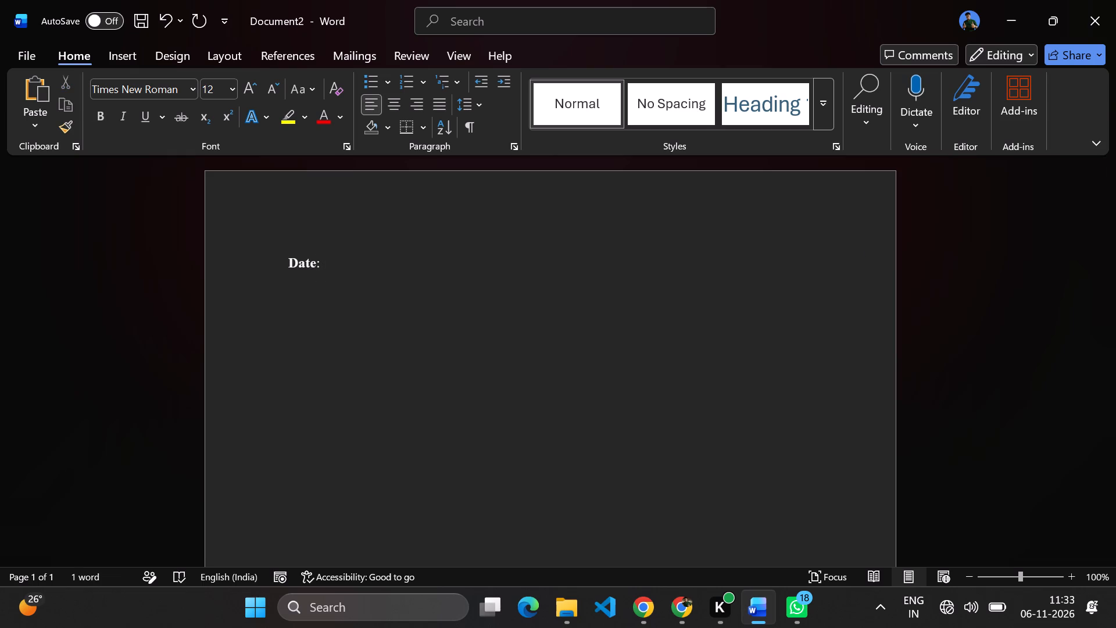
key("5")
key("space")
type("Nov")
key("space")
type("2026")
Add the lines "Time: 5:00 PM" and "Venue" below the date.
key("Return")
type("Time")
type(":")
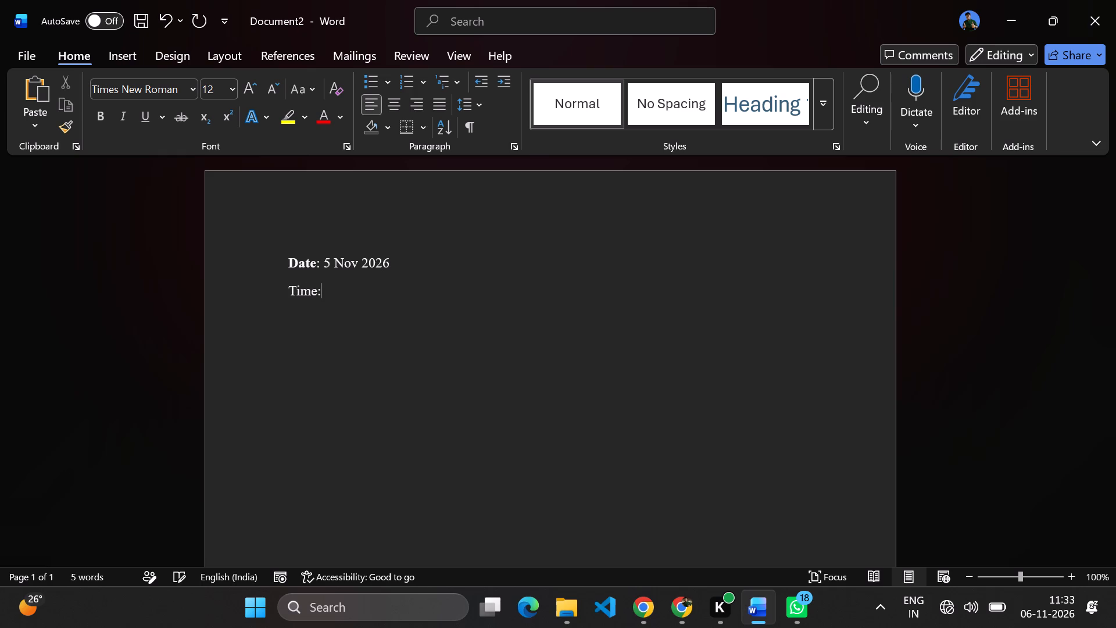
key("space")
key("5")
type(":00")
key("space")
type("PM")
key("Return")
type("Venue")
Extend the meeting time to the range "5:00 – 6:00 PM".
left_click(350, 294)
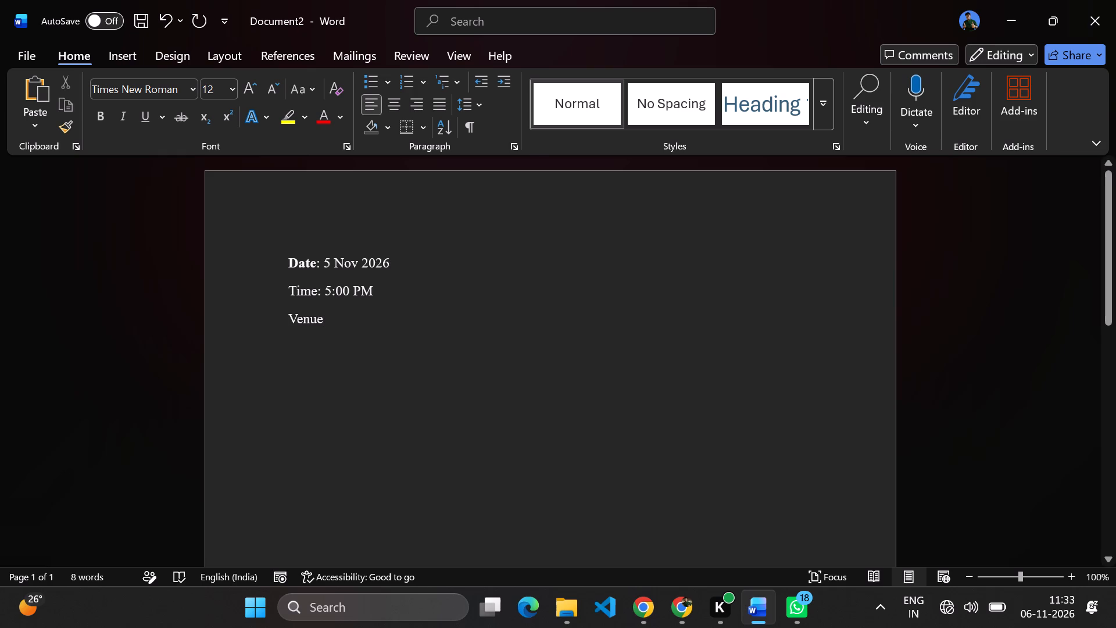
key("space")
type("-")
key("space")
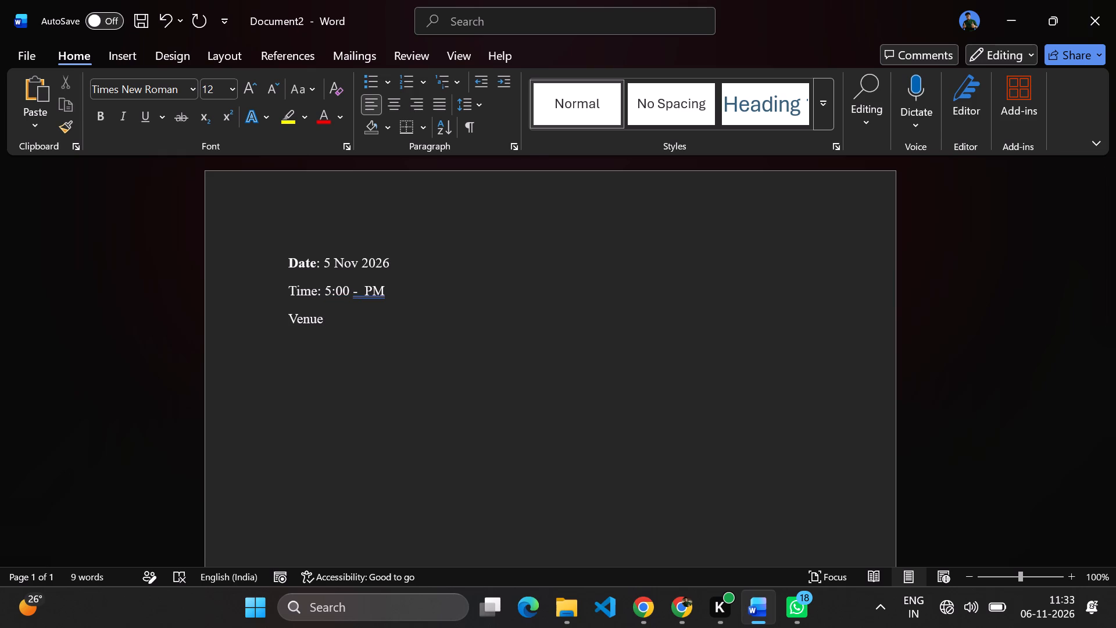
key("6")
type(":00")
Replace the "Venue" line below the time with "Minutes of meeting".
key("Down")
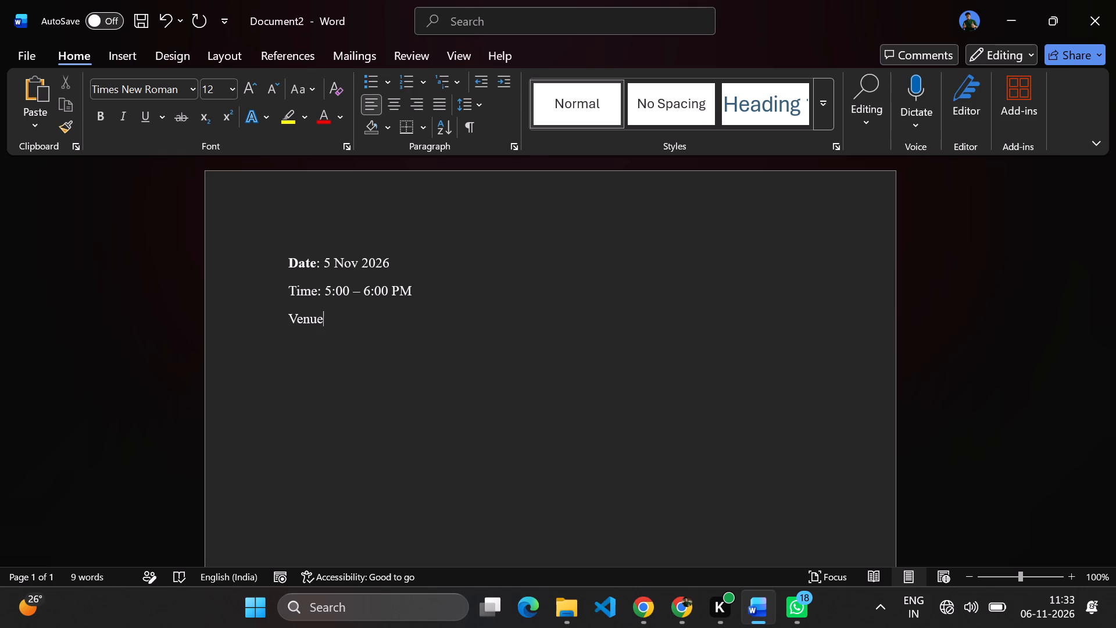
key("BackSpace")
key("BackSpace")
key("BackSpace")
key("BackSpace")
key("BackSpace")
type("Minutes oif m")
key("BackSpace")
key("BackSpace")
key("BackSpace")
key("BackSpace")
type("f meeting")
Add a line reading "Agenda" below "Minutes of meeting".
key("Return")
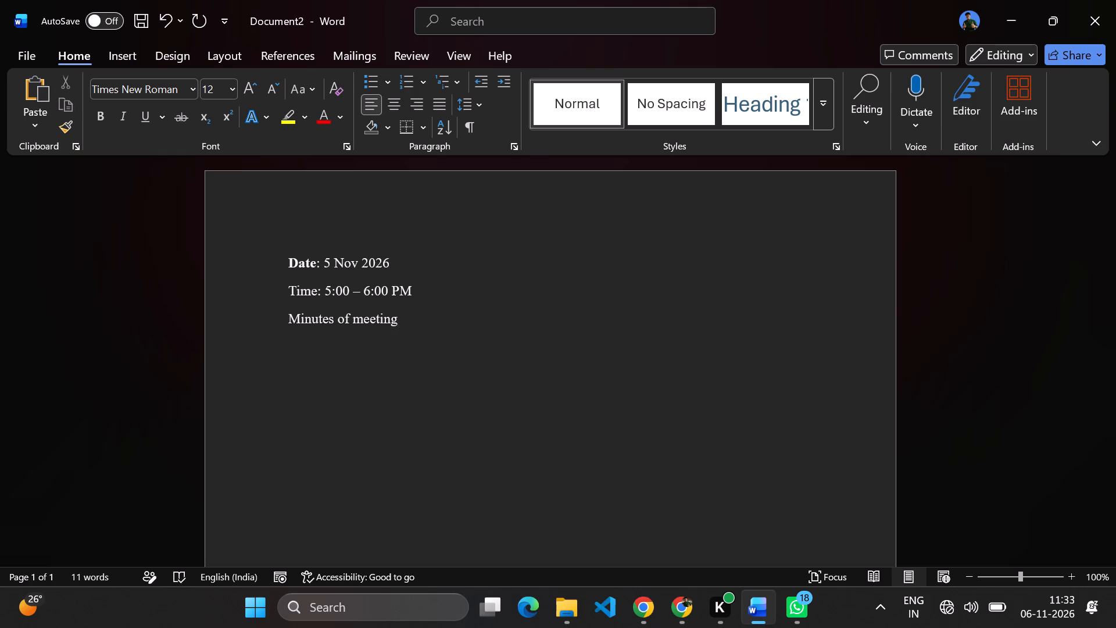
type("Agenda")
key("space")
Insert the line "Venue: ERP Office" between "Minutes of meeting" and "Agenda".
left_click(428, 313)
key("Return")
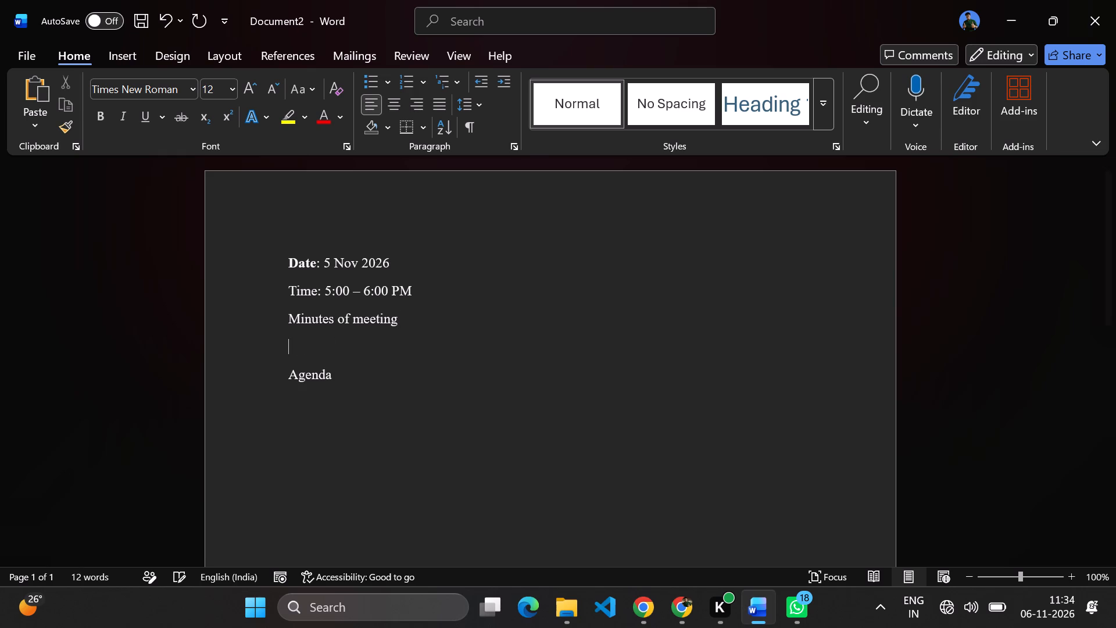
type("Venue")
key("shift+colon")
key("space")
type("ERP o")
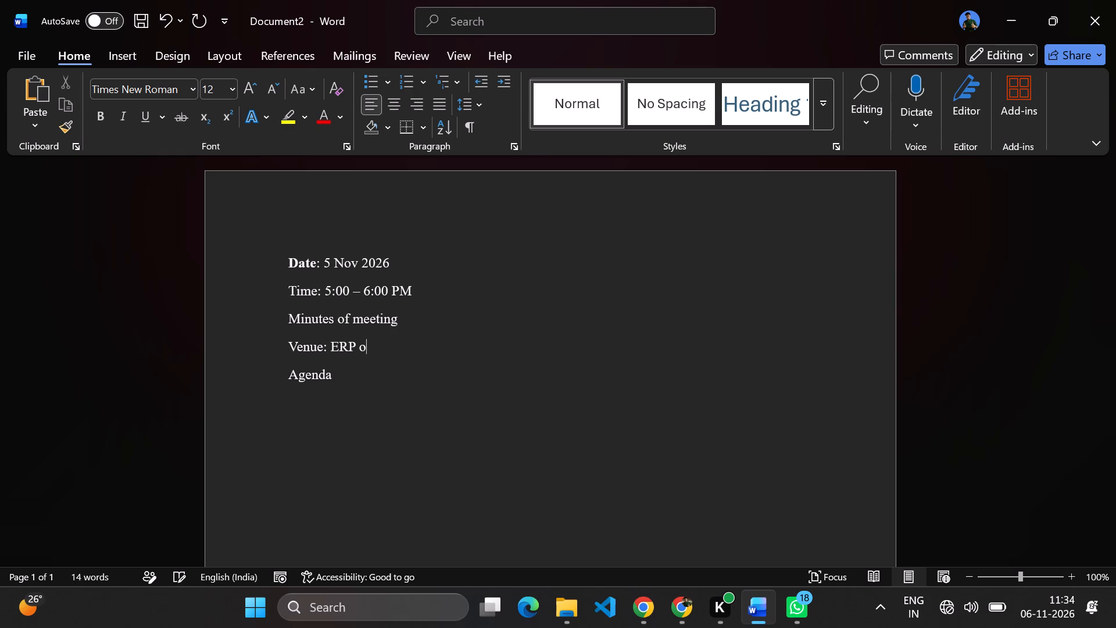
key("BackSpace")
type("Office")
Remove the space after paragraphs for the whole document.
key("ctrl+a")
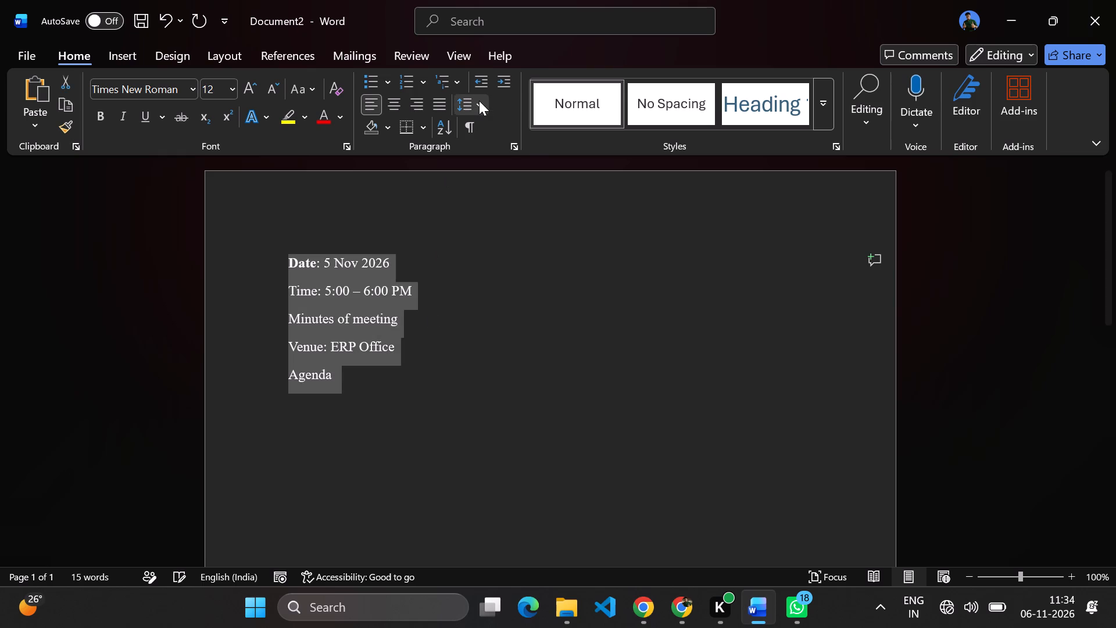
left_click(478, 107)
left_click(510, 326)
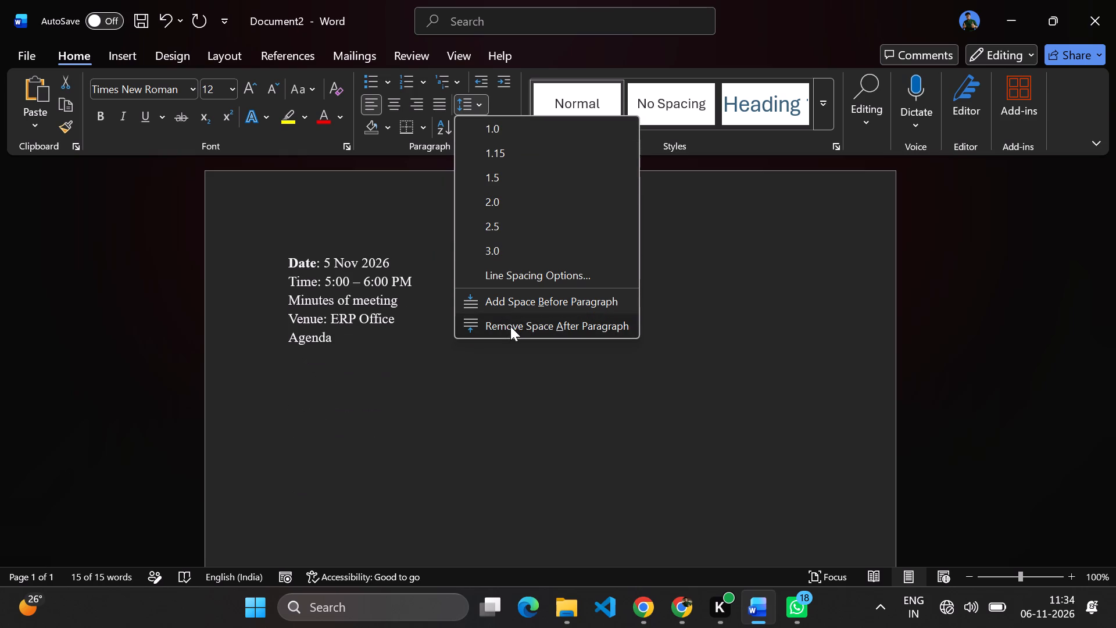
left_click(419, 299)
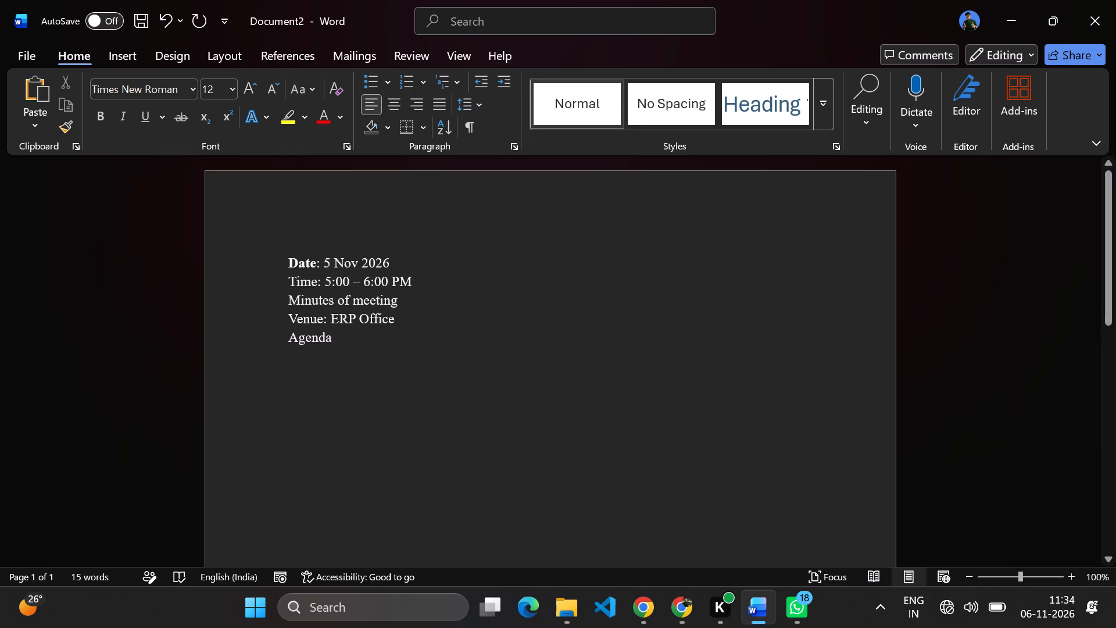
Insert a blank line between the time line and "Minutes of meeting".
left_click(425, 279)
key("Return")
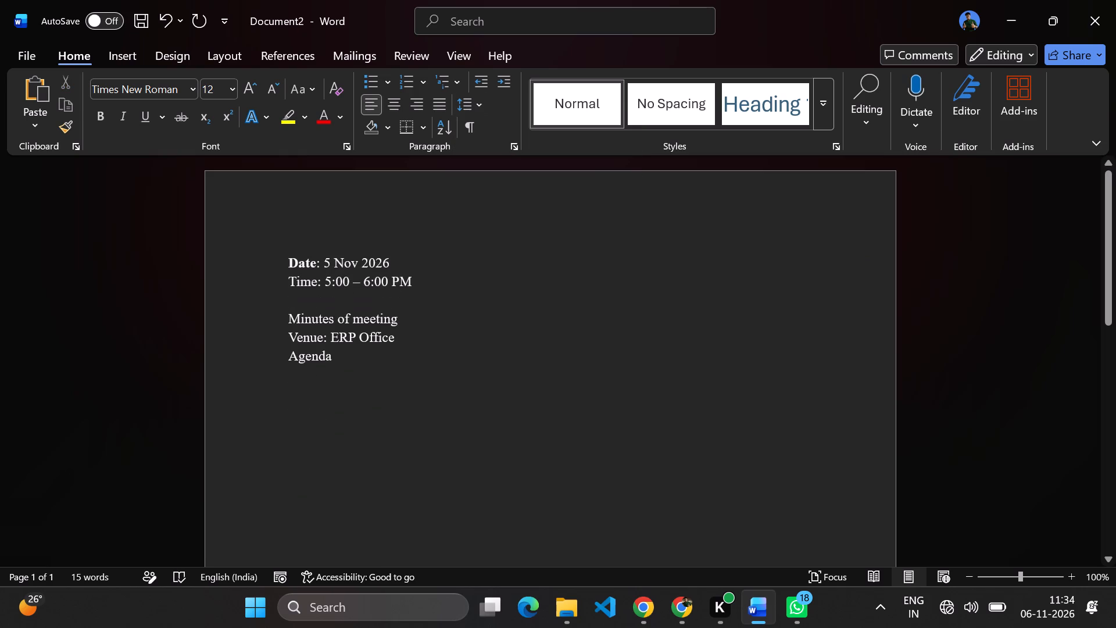
Make the "Minutes of meeting" line bold and capitalise it as "Minutes of Meeting".
left_click_drag(396, 317, 273, 319)
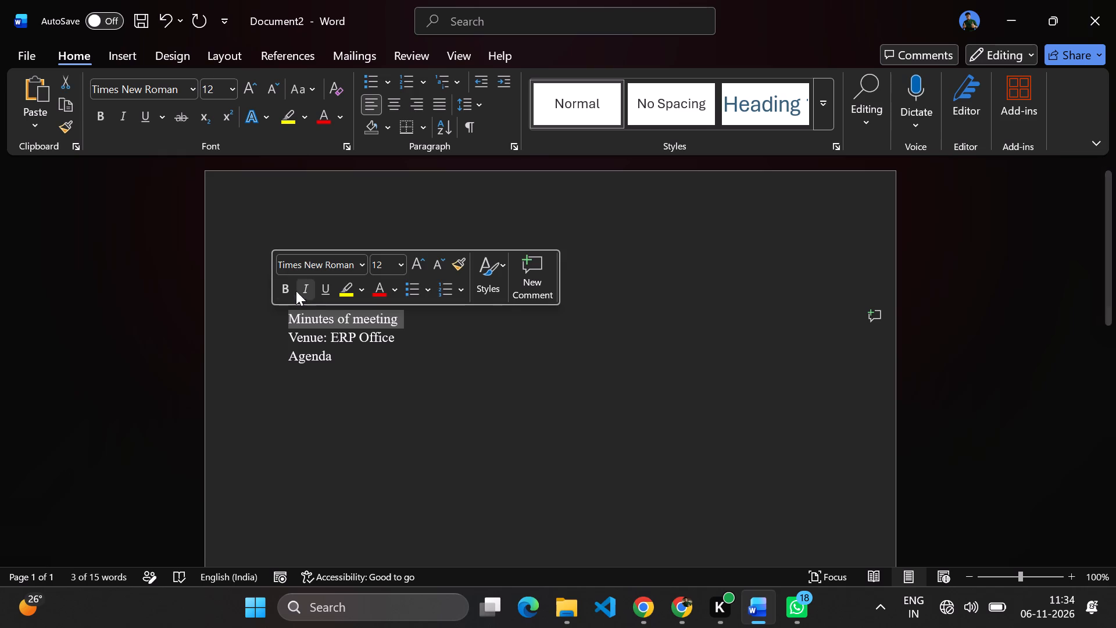
left_click(288, 291)
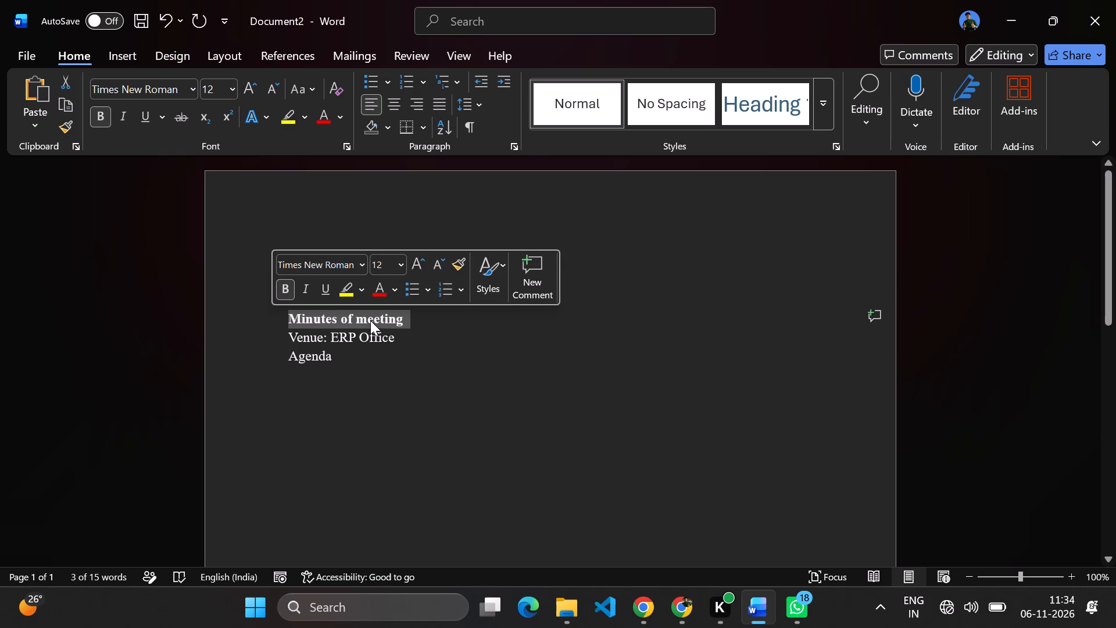
left_click(368, 317)
key("BackSpace")
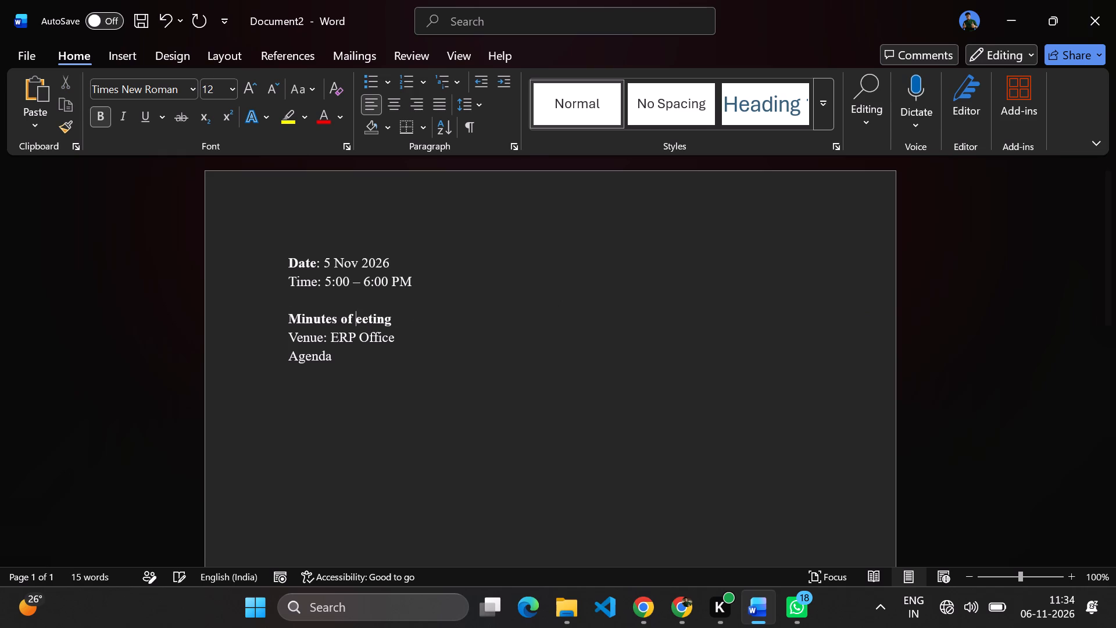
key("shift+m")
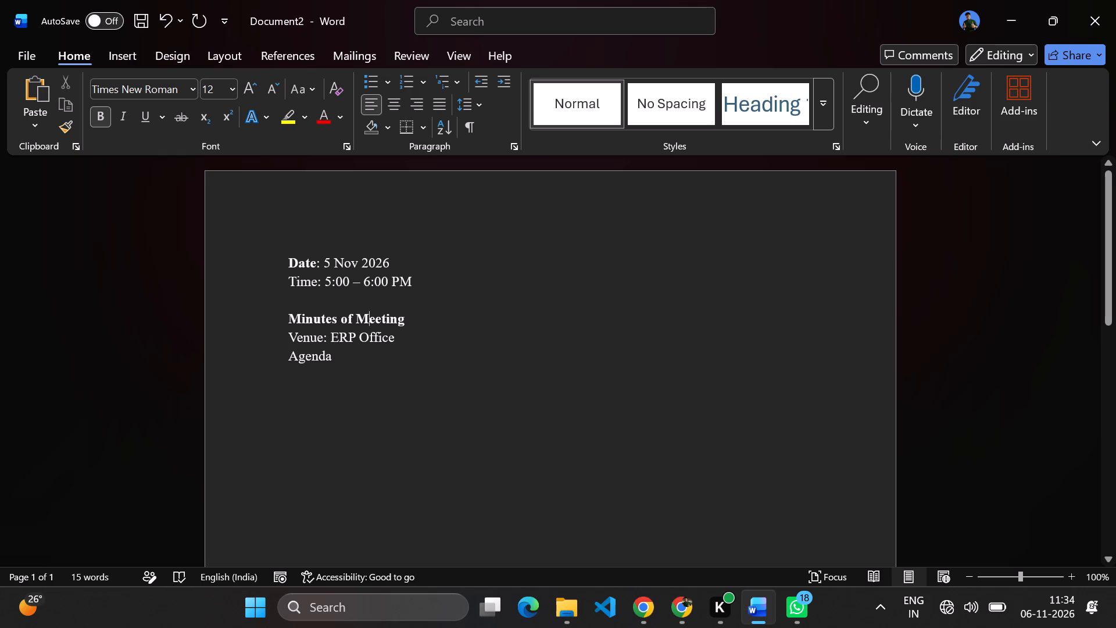
Insert a blank line between the "Minutes of Meeting" heading and the venue line.
left_click(424, 317)
key("Return")
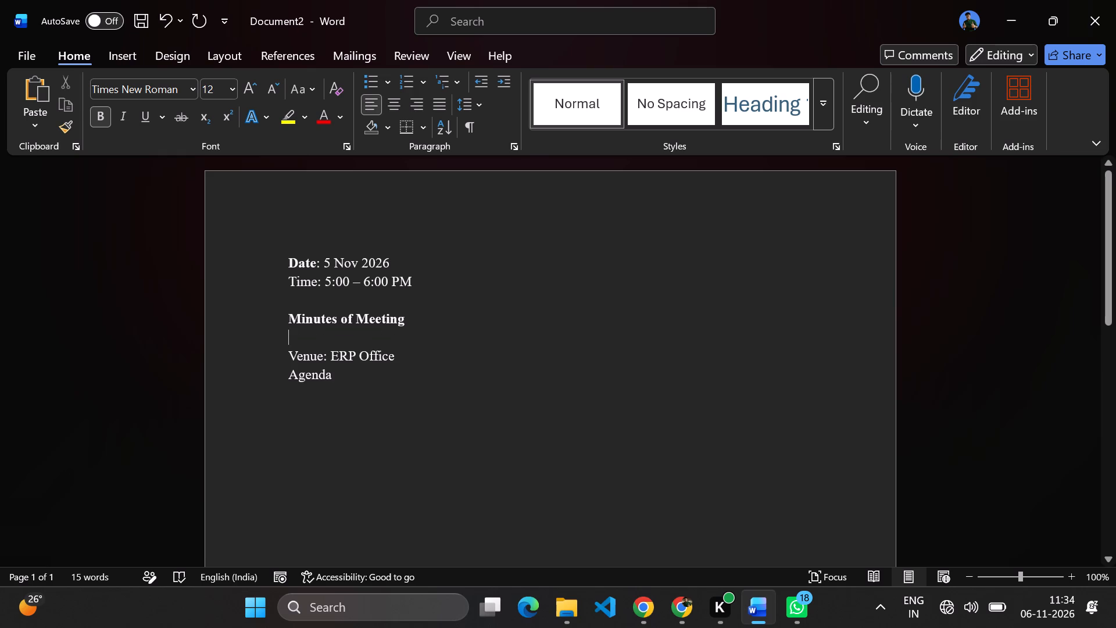
Insert a blank line between the venue line and "Agenda".
left_click(409, 359)
key("Return")
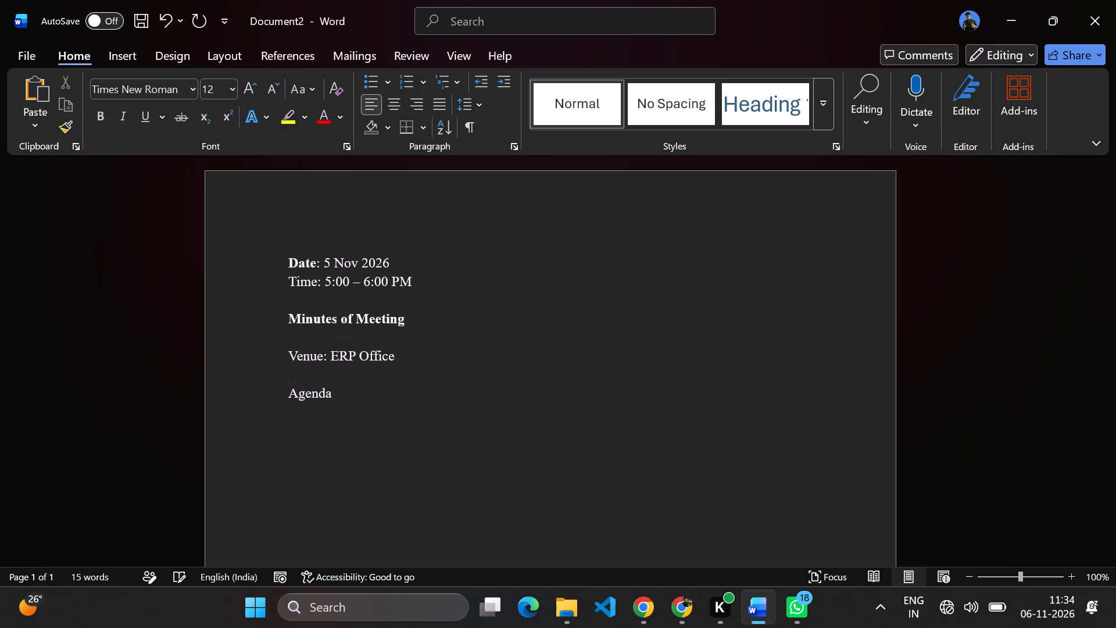
Start a bulleted list on a new line under "Agenda".
left_click(360, 399)
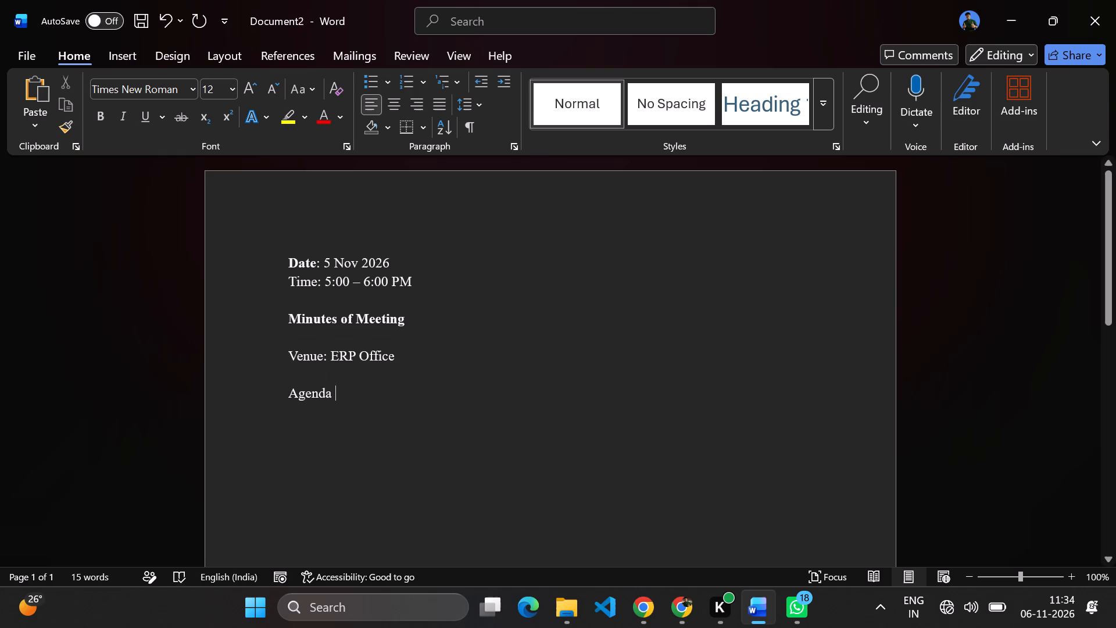
key("Return")
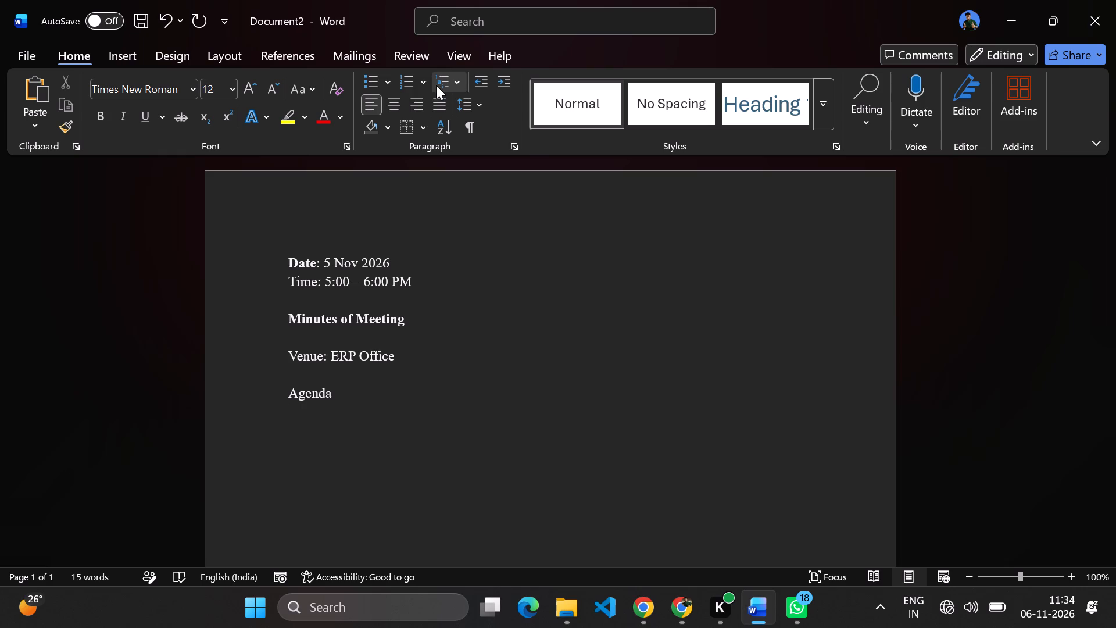
left_click(364, 77)
Switch to Chrome, examine the Key Contacts on the Mines & Geology Department page, copy "Managing Director," and return to Word.
left_click(678, 617)
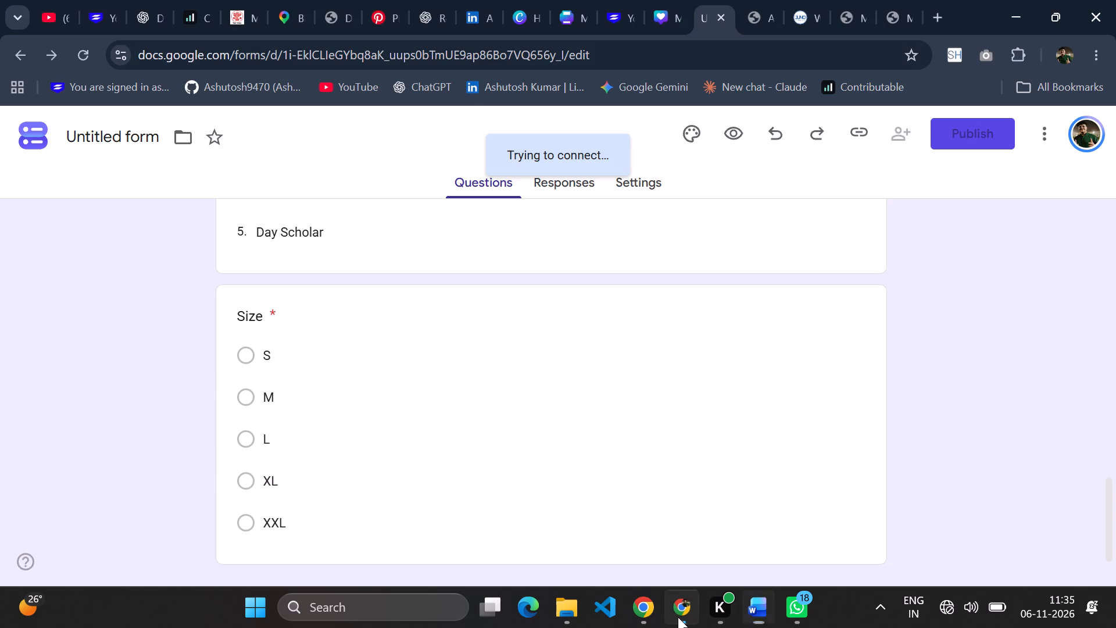
left_click(302, 0)
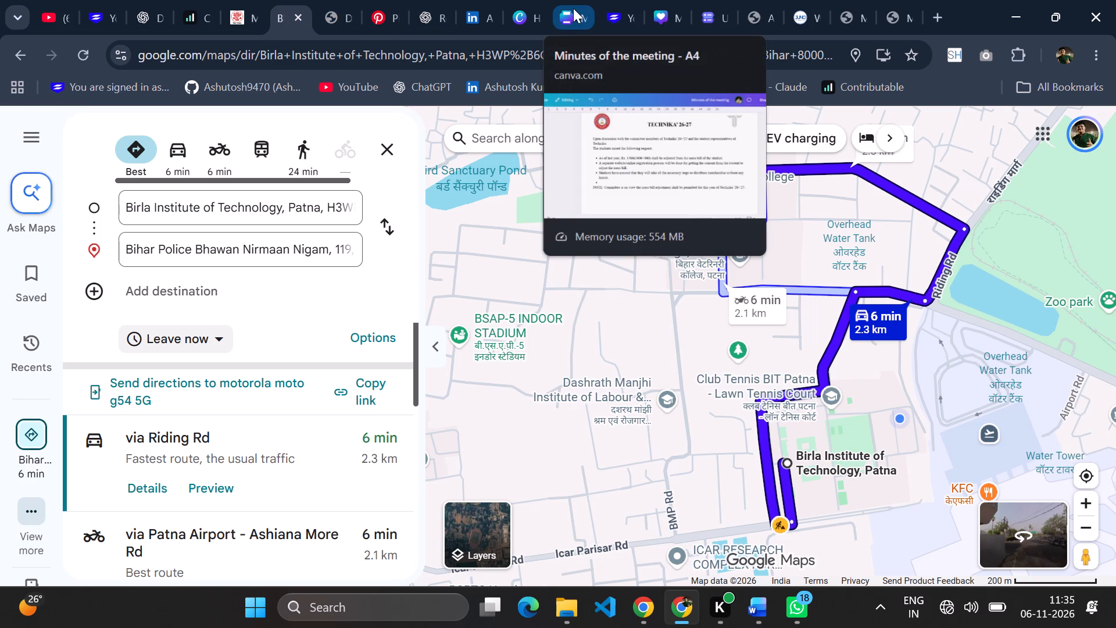
left_click(235, 0)
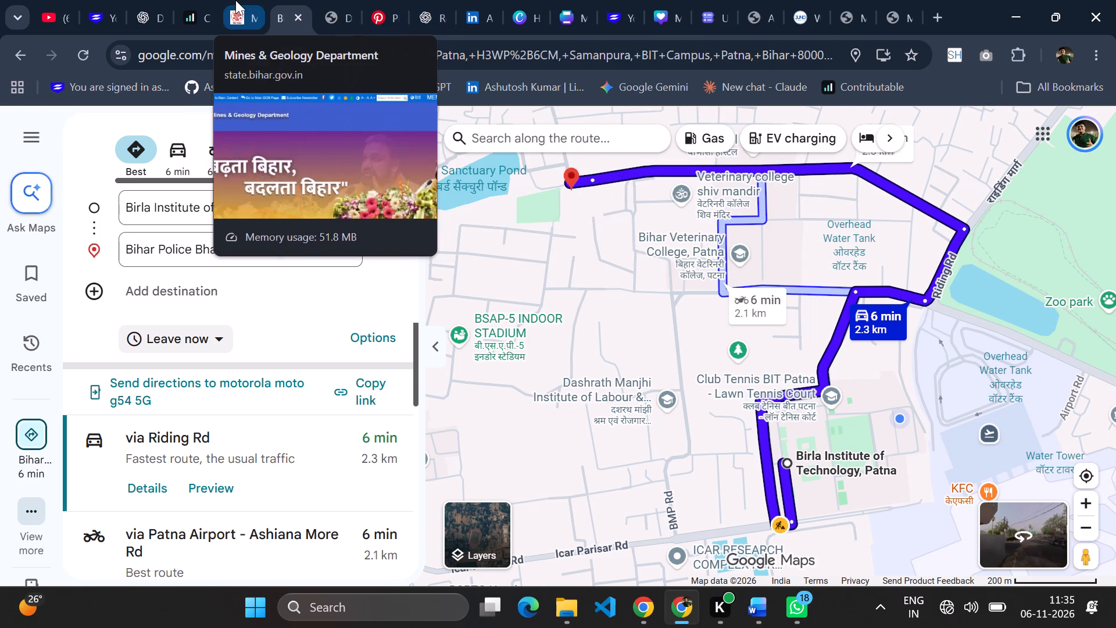
scroll(331, 406, "down", 7)
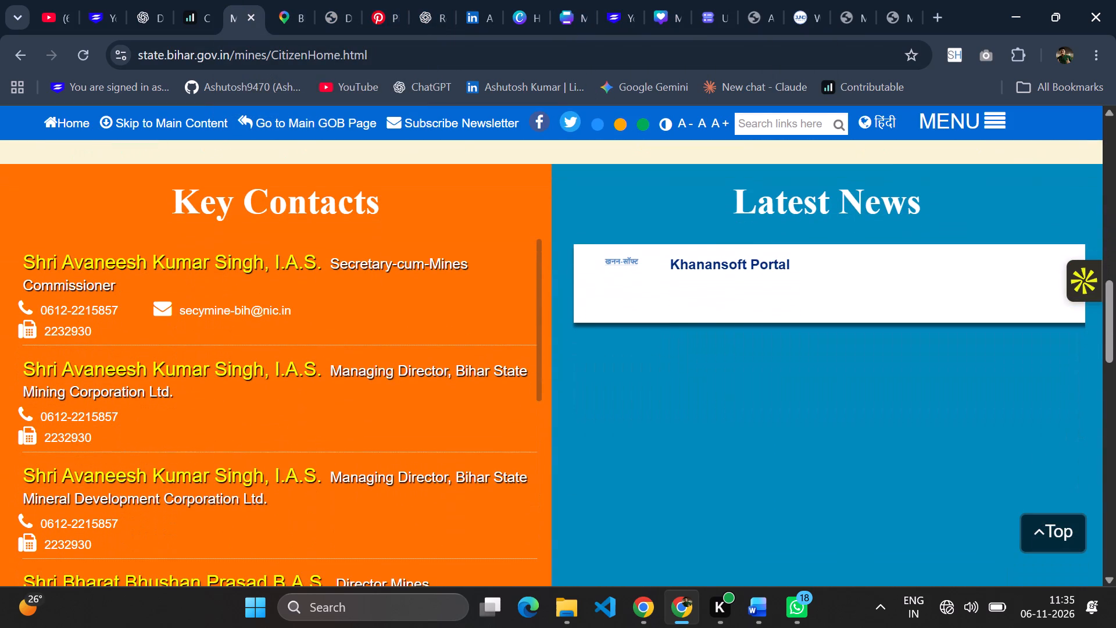
scroll(331, 406, "down", 2)
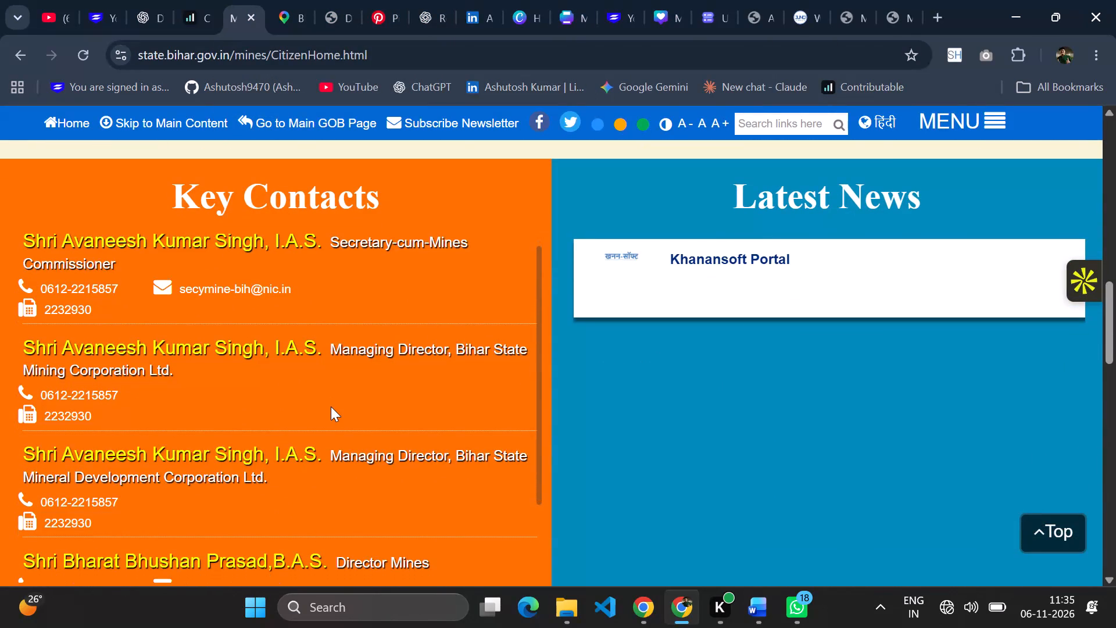
left_click_drag(450, 351, 384, 344)
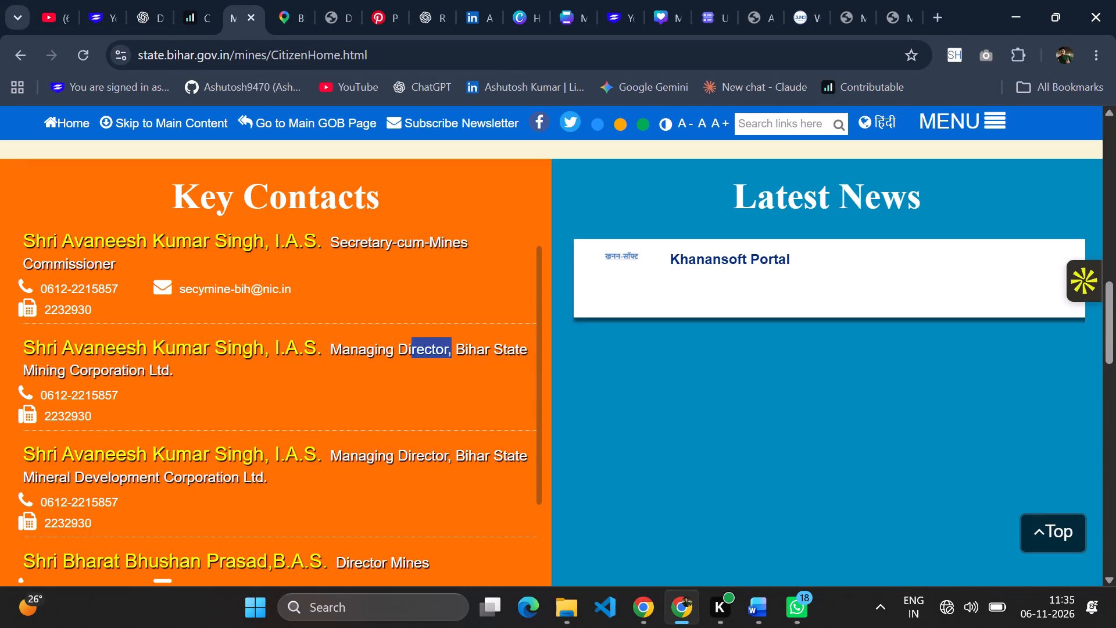
left_click_drag(384, 344, 334, 336)
key("ctrl+c")
key("alt+Tab")
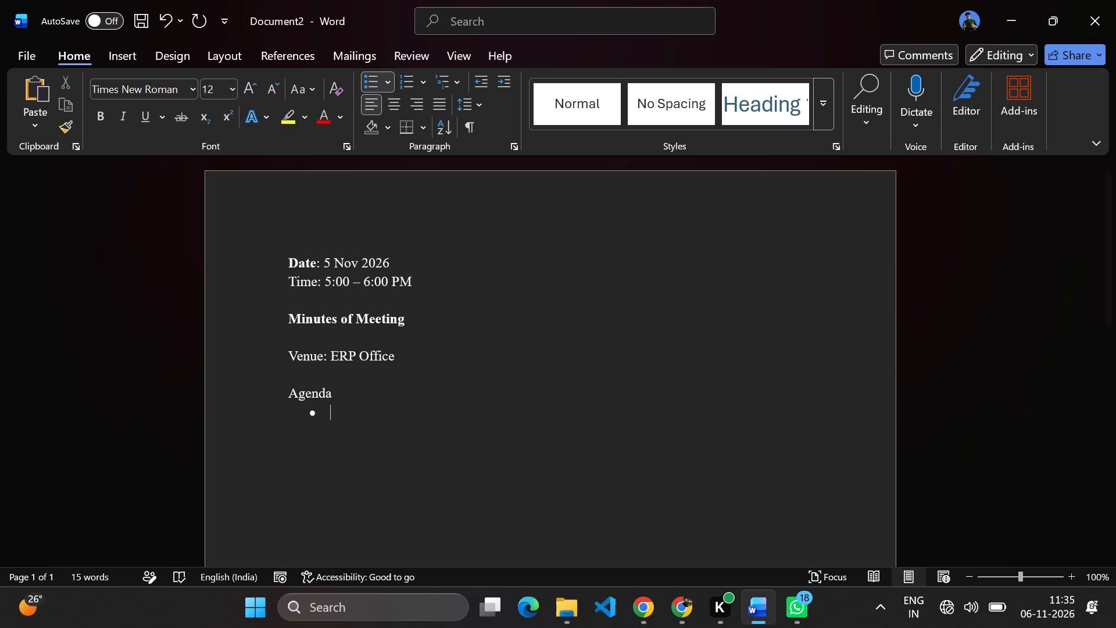
Enter the agenda bullets "Progress Report and Sponsorship update" and "Mess Deduction", correcting the spelling of "Progress".
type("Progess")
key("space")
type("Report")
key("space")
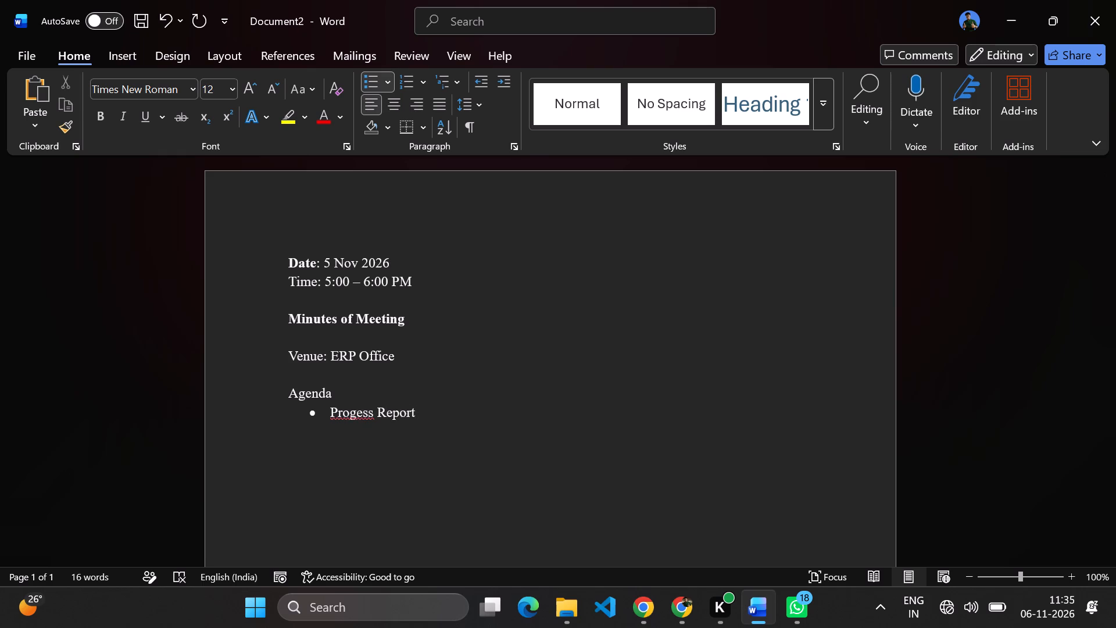
left_click(355, 415)
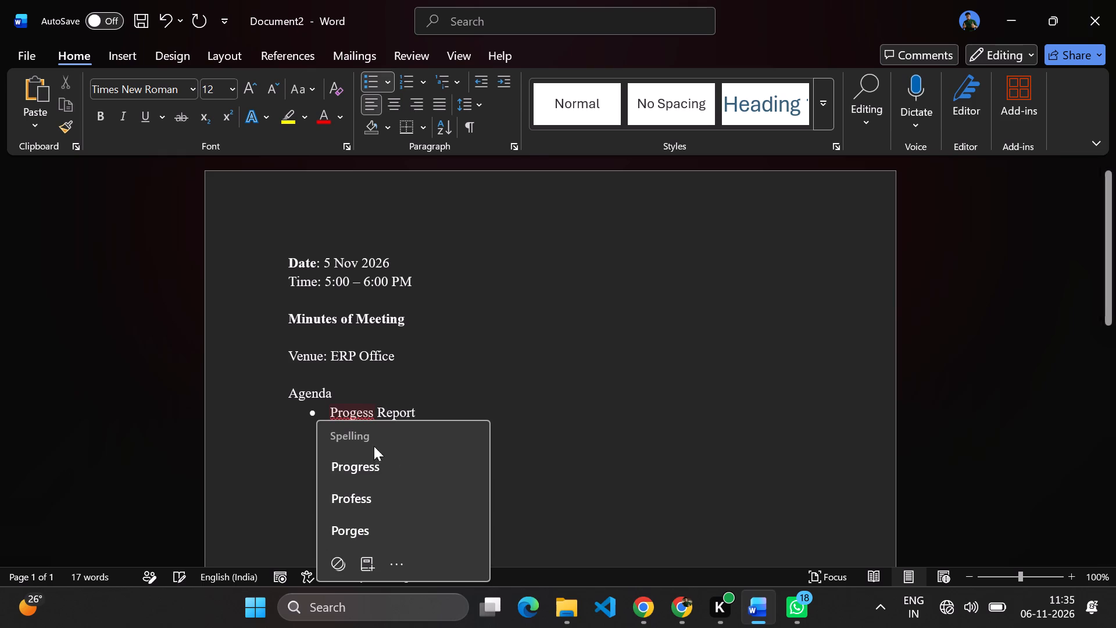
left_click(379, 465)
left_click(438, 411)
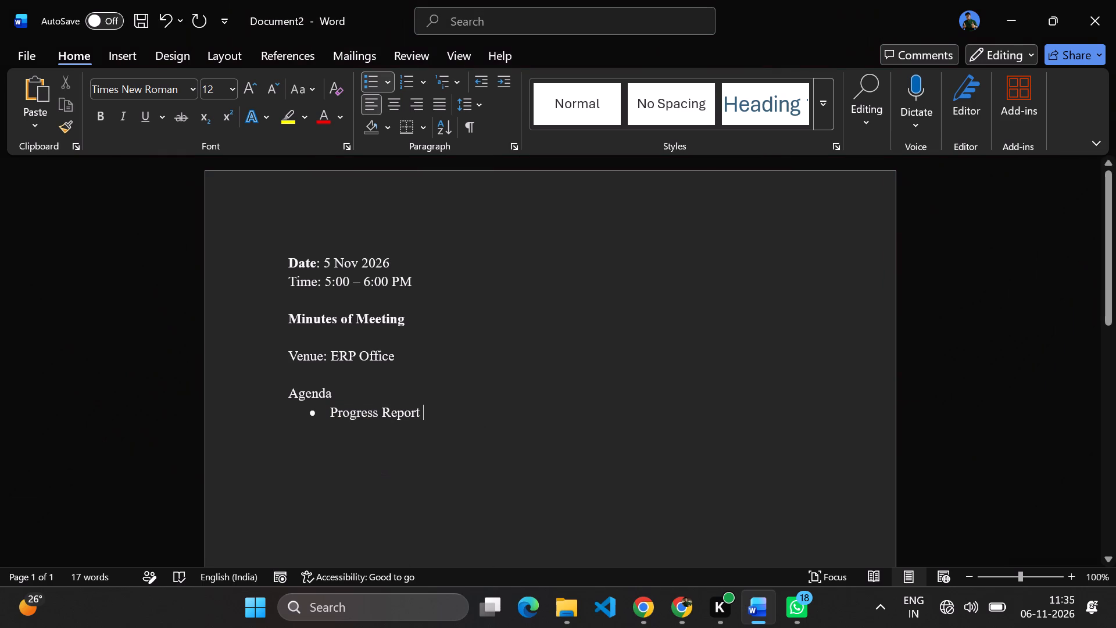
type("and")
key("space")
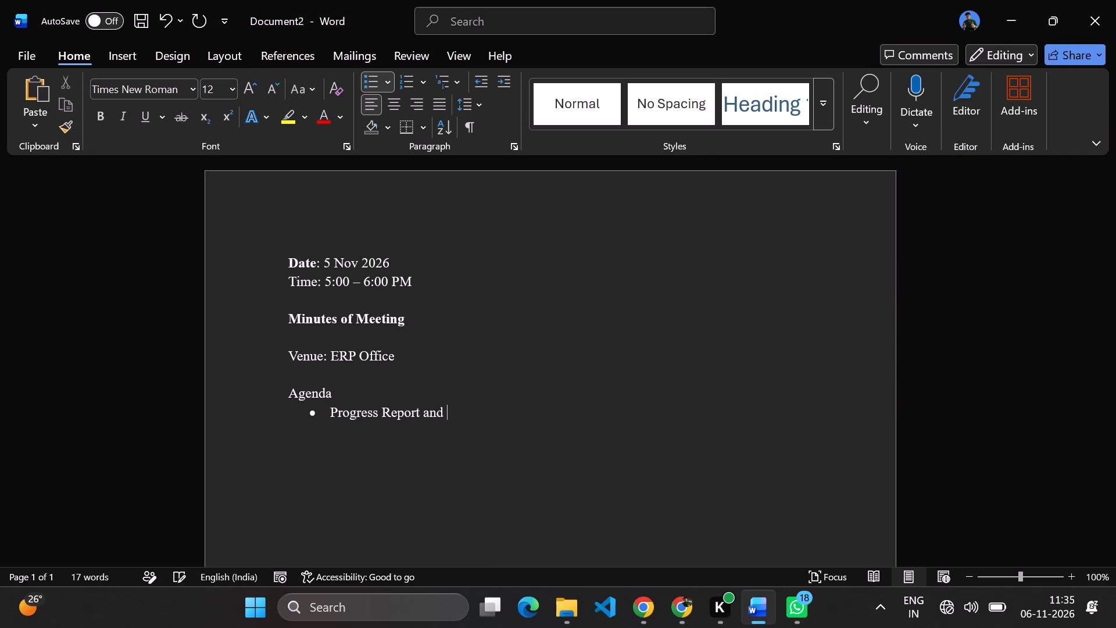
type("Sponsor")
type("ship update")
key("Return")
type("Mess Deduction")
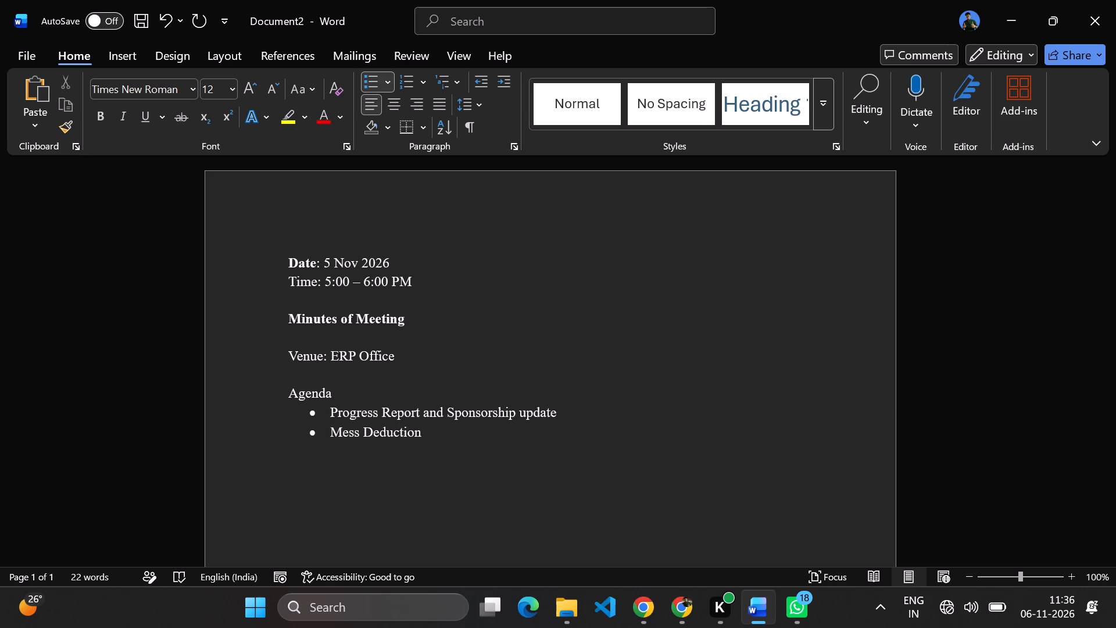
End the bulleted list, leave a blank line and add the unindented line "Discussion Point".
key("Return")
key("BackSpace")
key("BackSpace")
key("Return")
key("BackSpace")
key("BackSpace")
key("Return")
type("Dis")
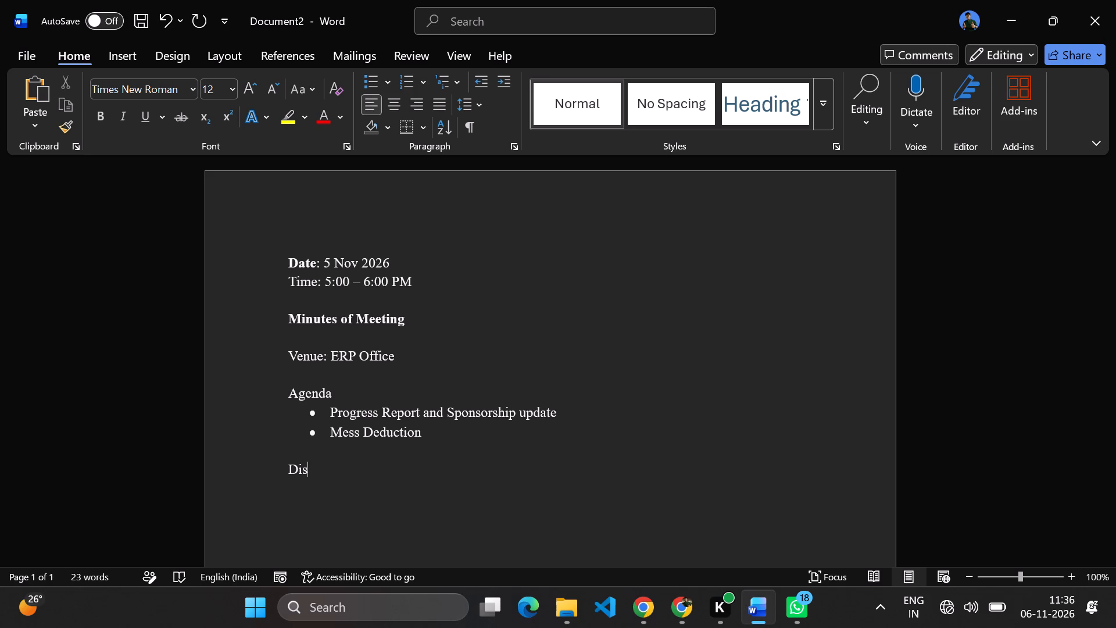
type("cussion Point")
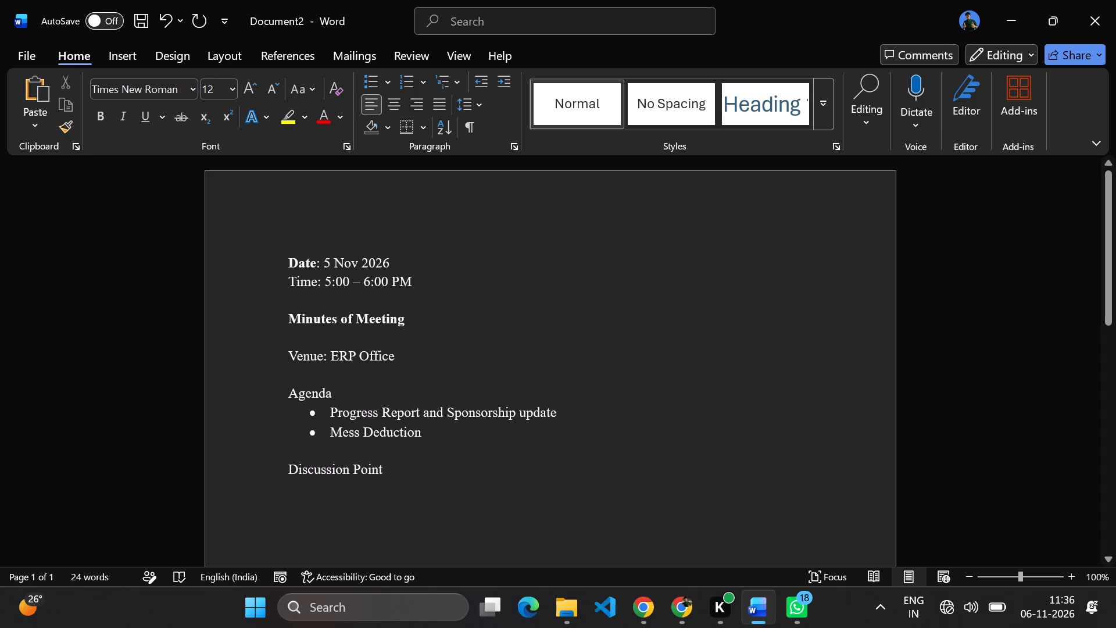
Below the venue line, leave a blank line and begin a paragraph with "A meeting of Technika'26-27 was held with the".
left_click(417, 354)
key("Return")
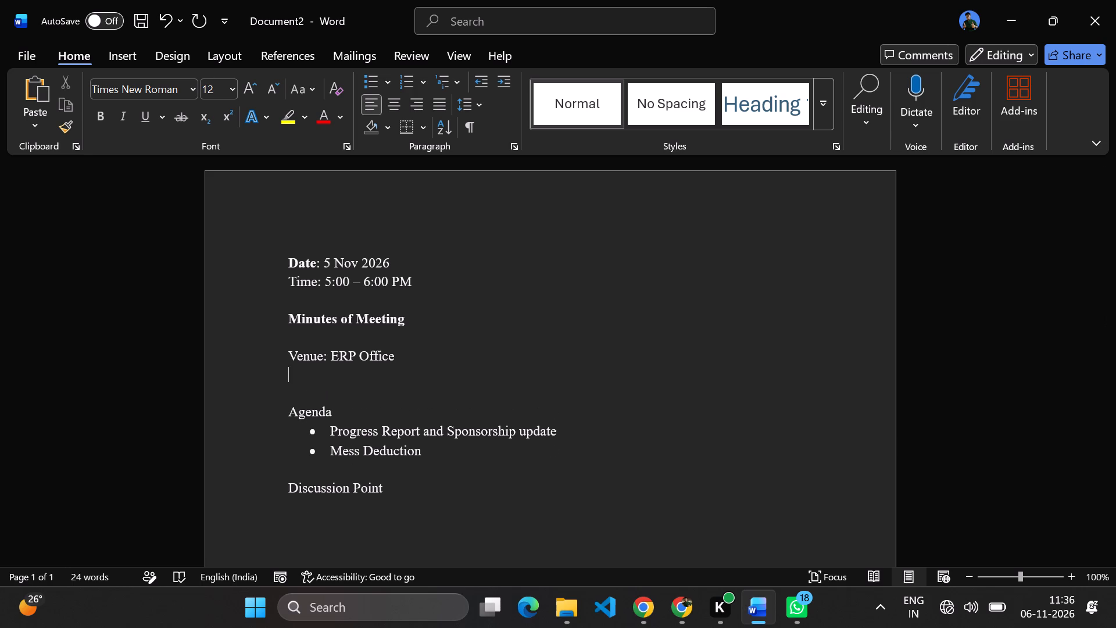
key("Return")
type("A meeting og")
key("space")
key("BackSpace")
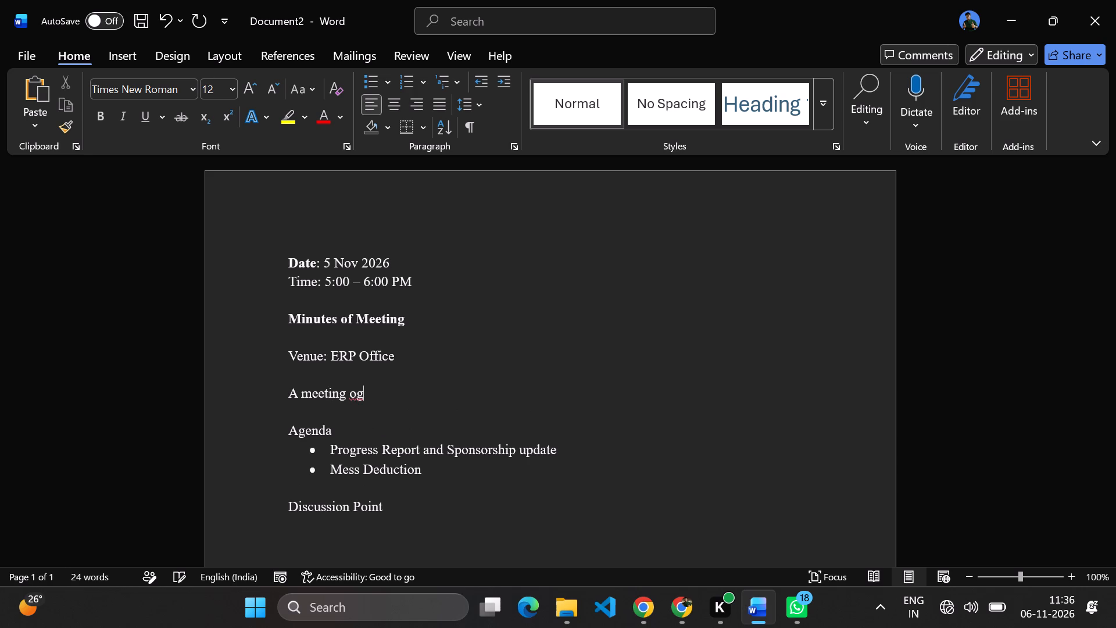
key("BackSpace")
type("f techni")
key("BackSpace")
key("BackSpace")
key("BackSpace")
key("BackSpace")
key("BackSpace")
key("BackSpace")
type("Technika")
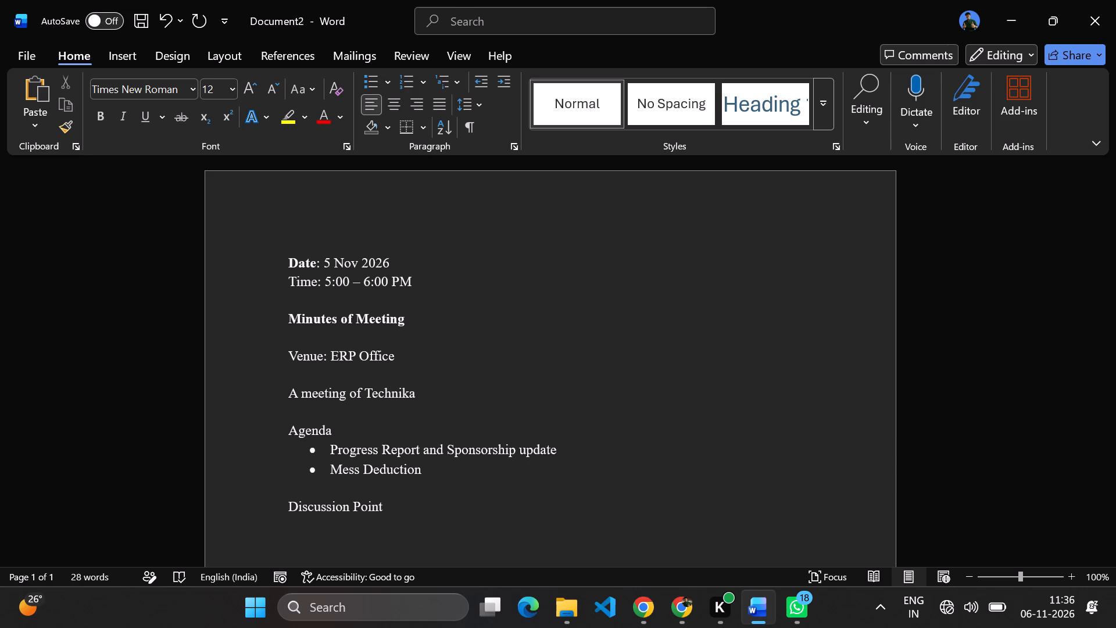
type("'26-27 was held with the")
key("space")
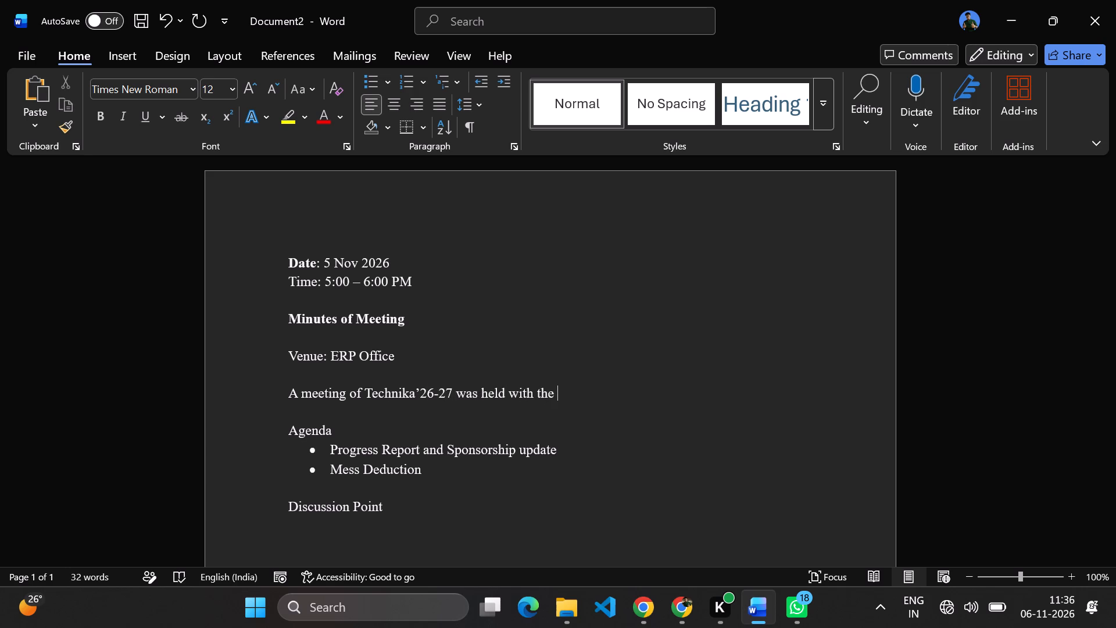
Continue the meeting sentence with "student representative on 5/11/26 at erp office".
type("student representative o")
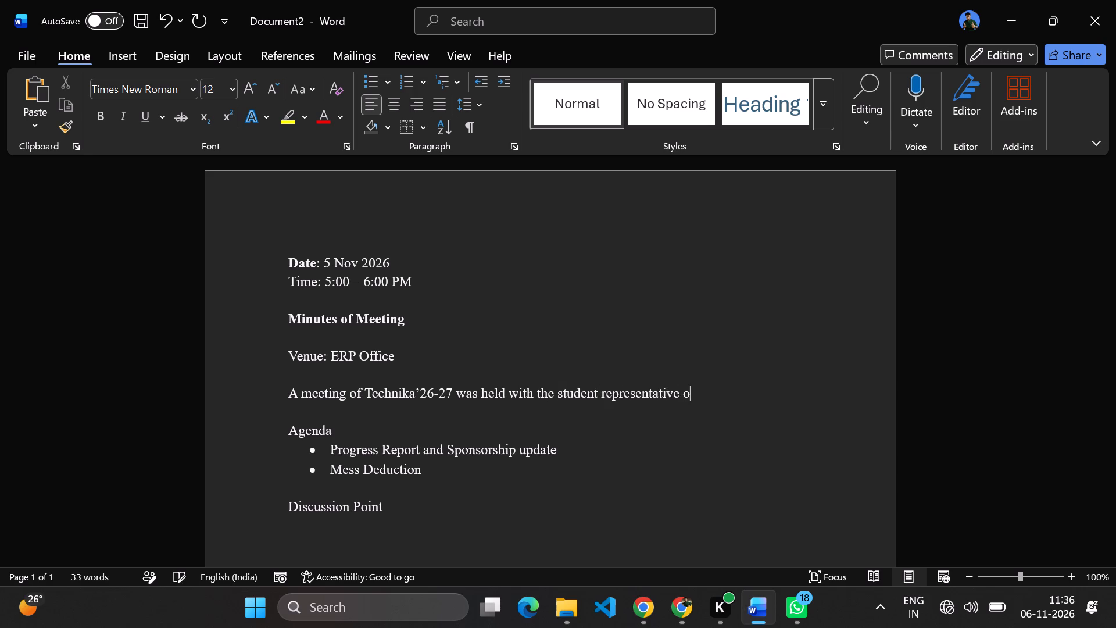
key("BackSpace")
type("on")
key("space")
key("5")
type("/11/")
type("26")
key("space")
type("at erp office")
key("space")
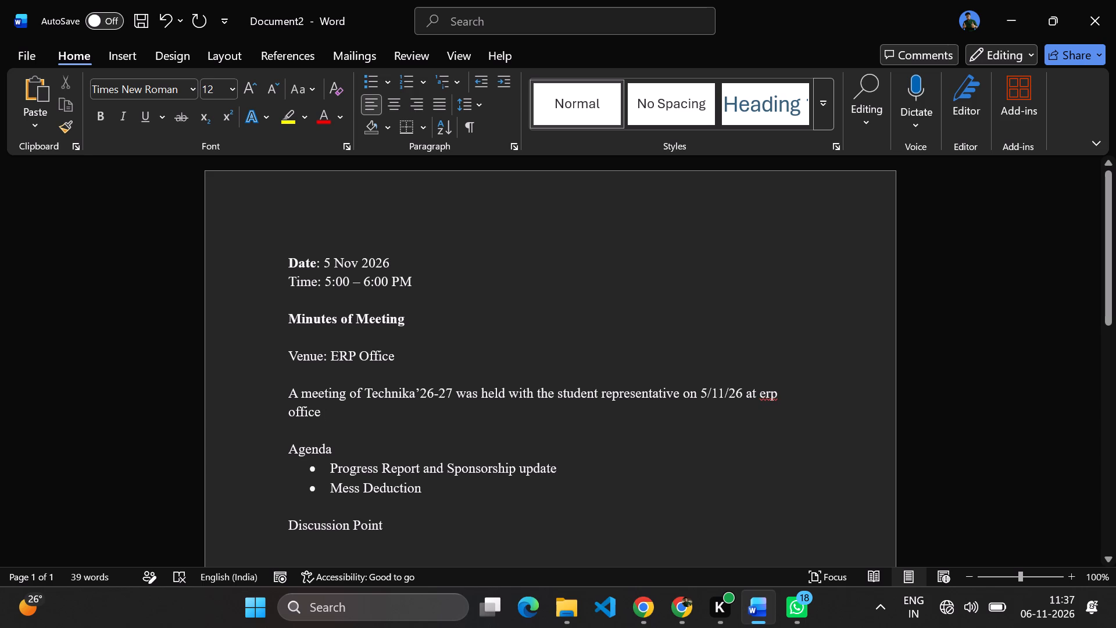
Insert "5:00 PM in" between "at" and "erp office" in the meeting sentence.
left_click(755, 395)
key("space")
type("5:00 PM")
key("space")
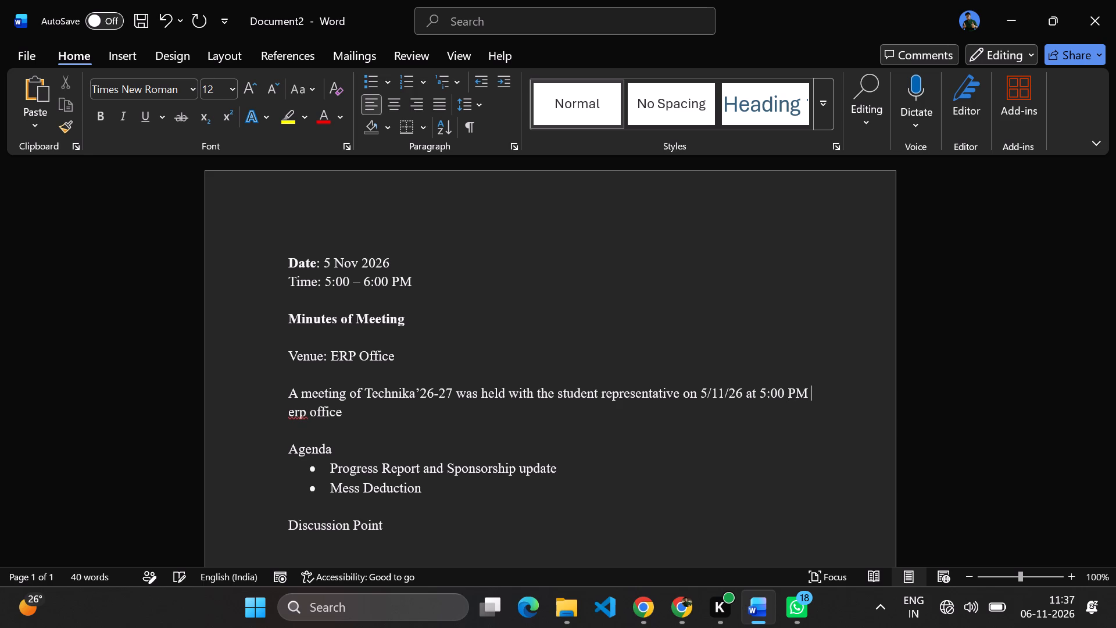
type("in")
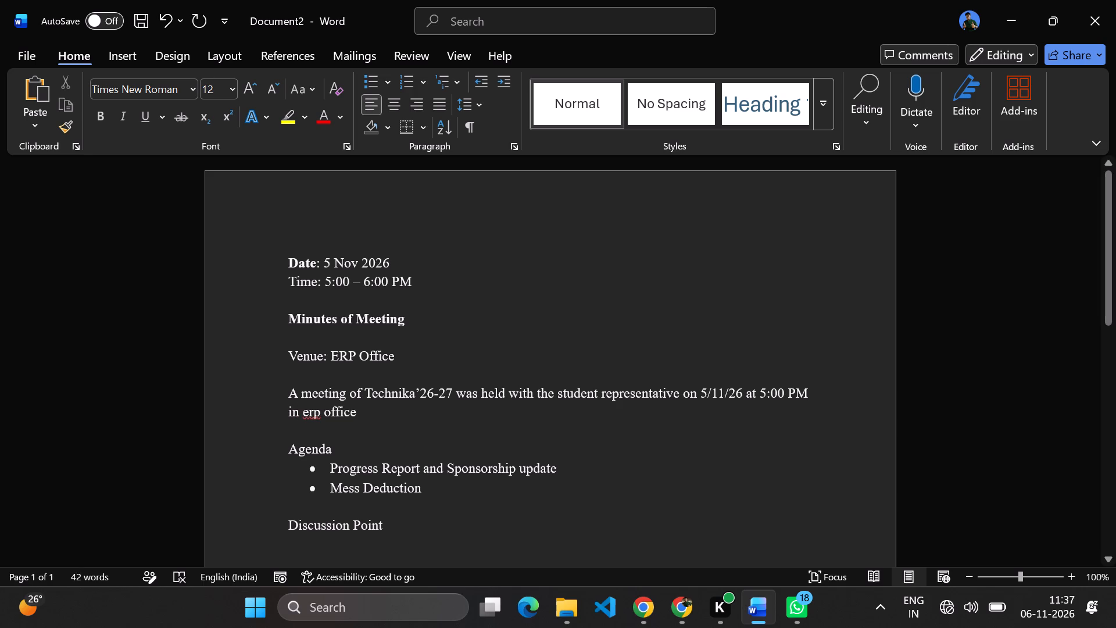
Finish the meeting sentence with "under the chairmanship of Convener of technika'26-27", correcting the spelling of "chairmanship".
left_click(464, 415)
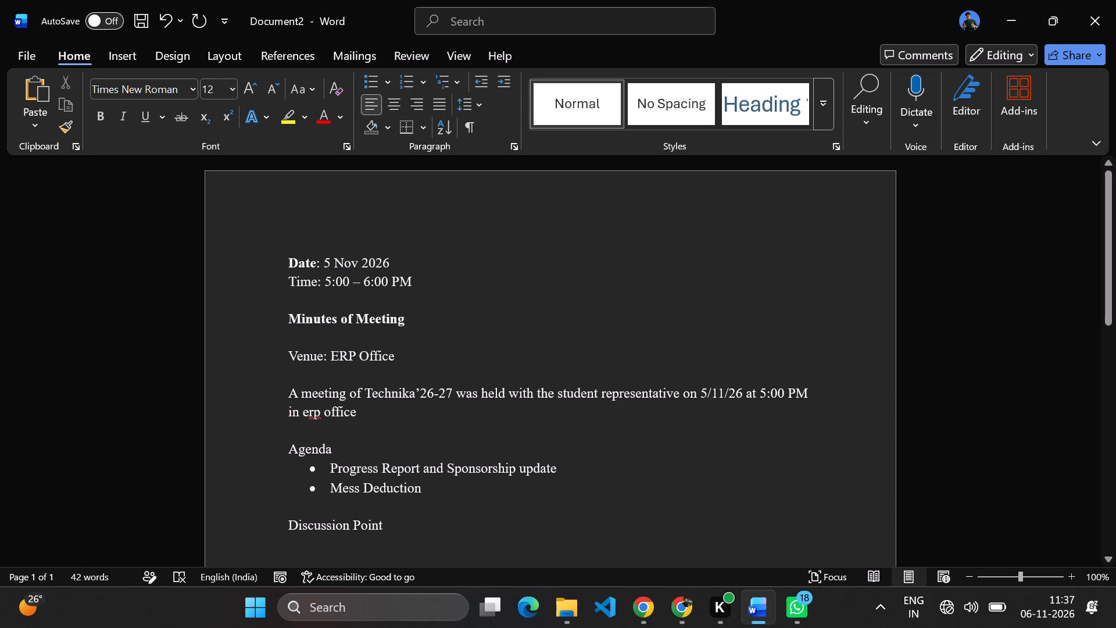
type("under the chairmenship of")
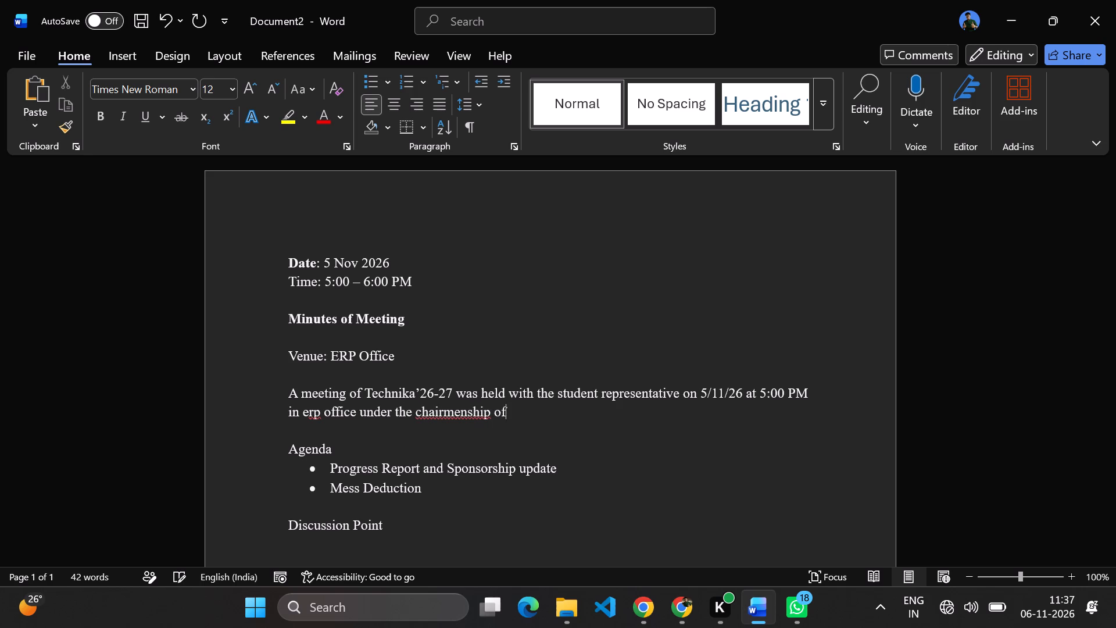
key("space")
left_click(462, 403)
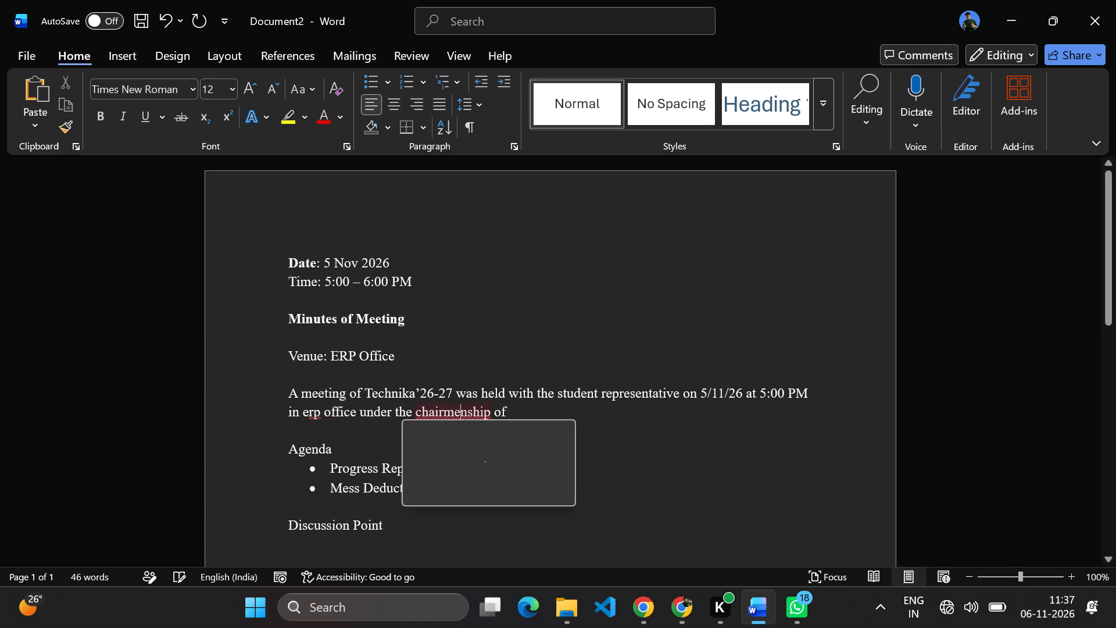
left_click(487, 480)
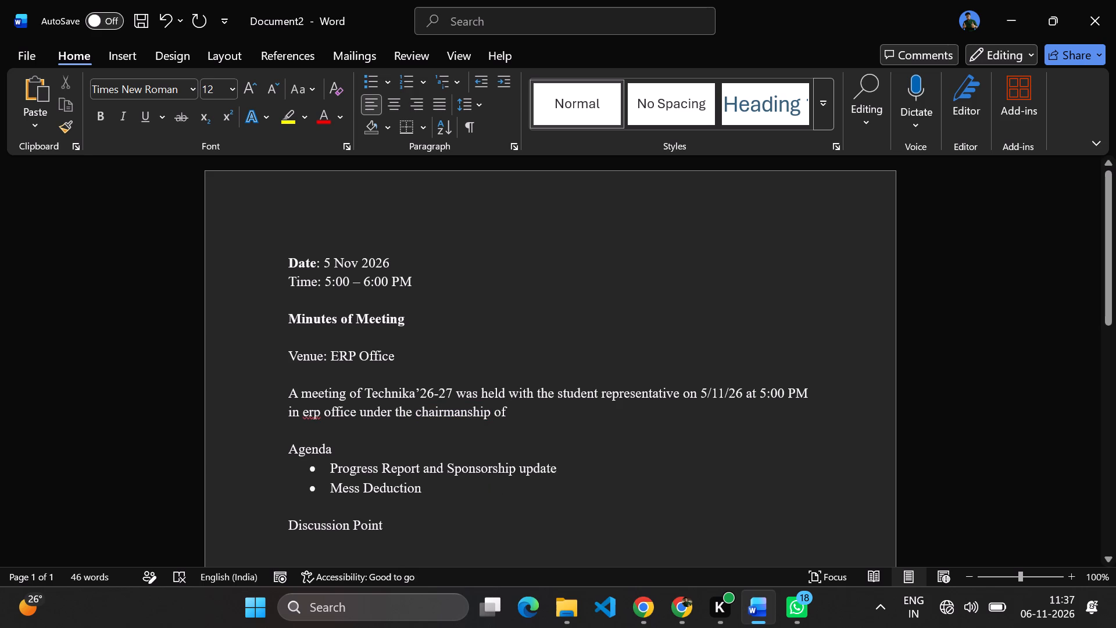
left_click(527, 418)
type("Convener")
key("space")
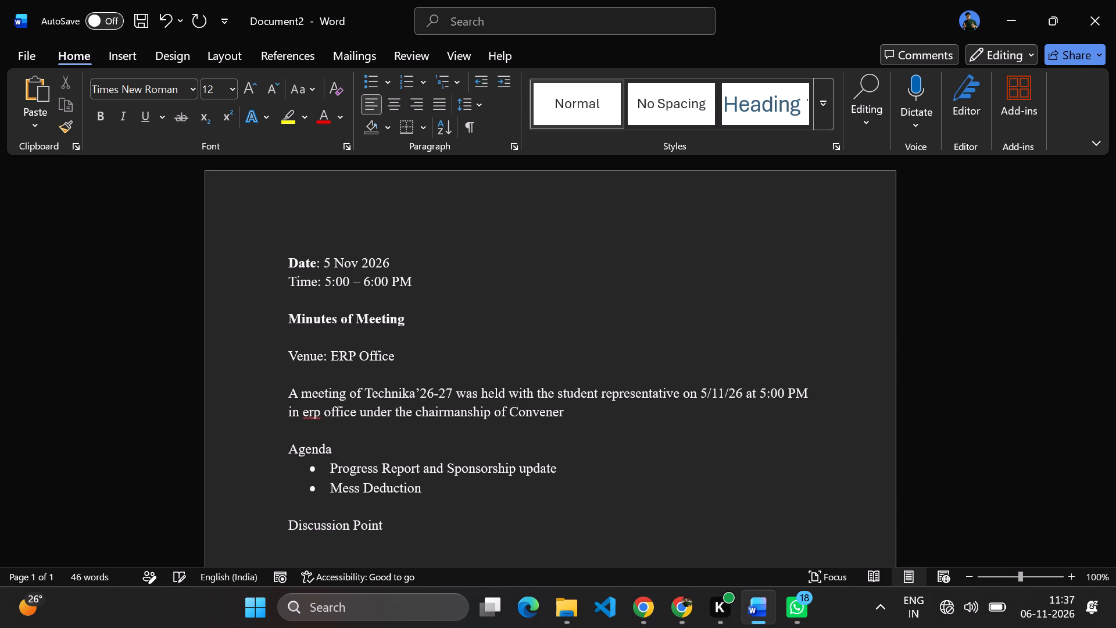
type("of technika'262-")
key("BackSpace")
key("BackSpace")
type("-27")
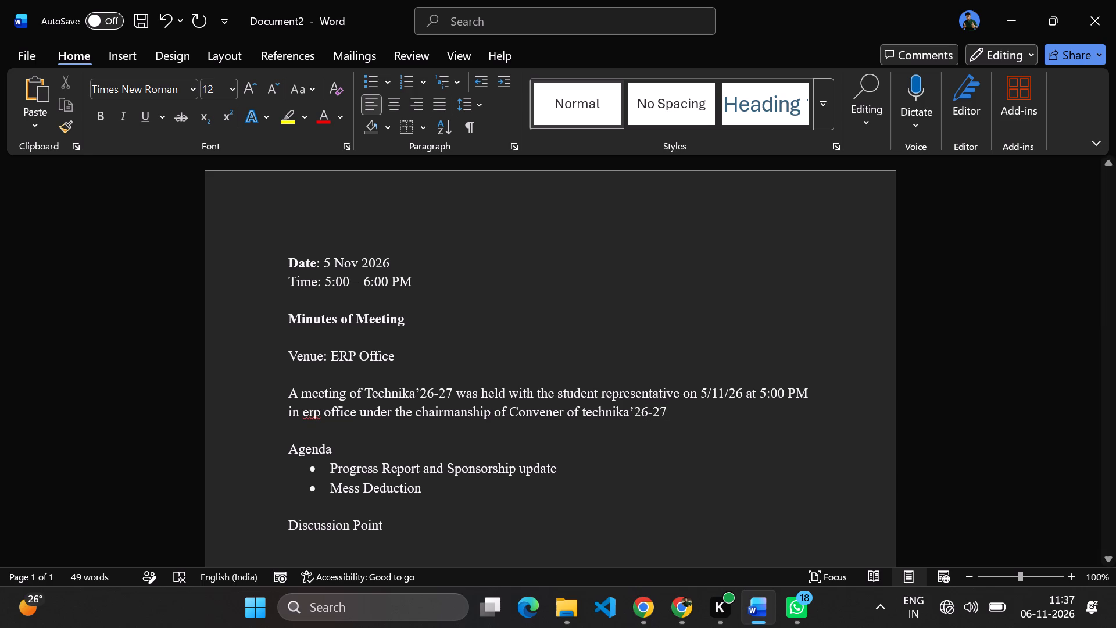
Start a bulleted list below "Discussion Point" with "Student presented the progress report", correcting the spelling of "progress".
left_click(414, 530)
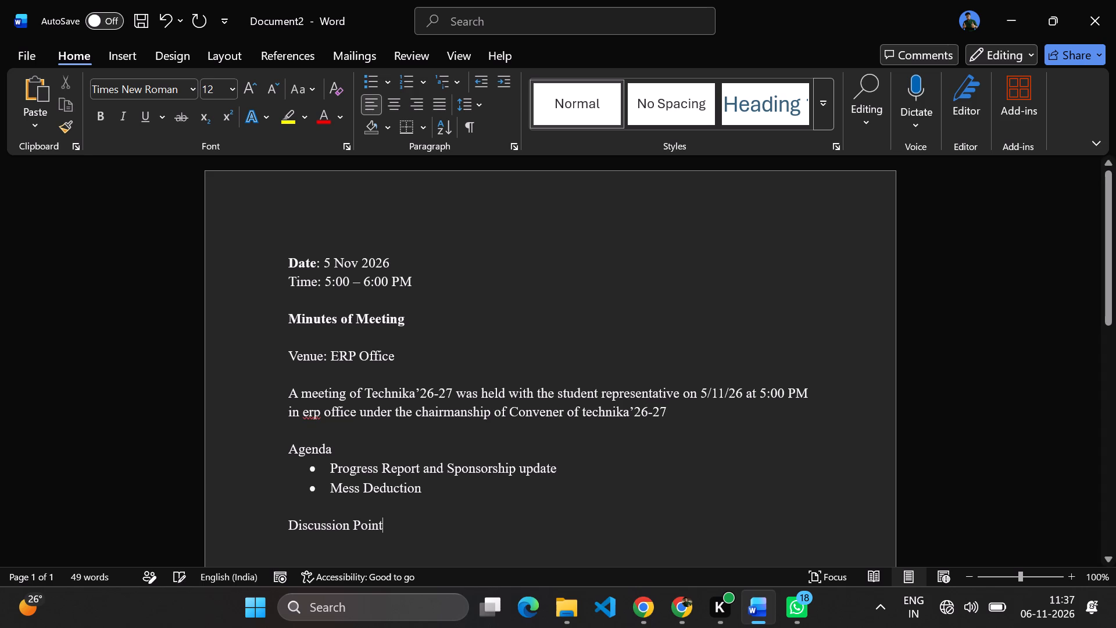
scroll(414, 530, "down", 2)
key("Return")
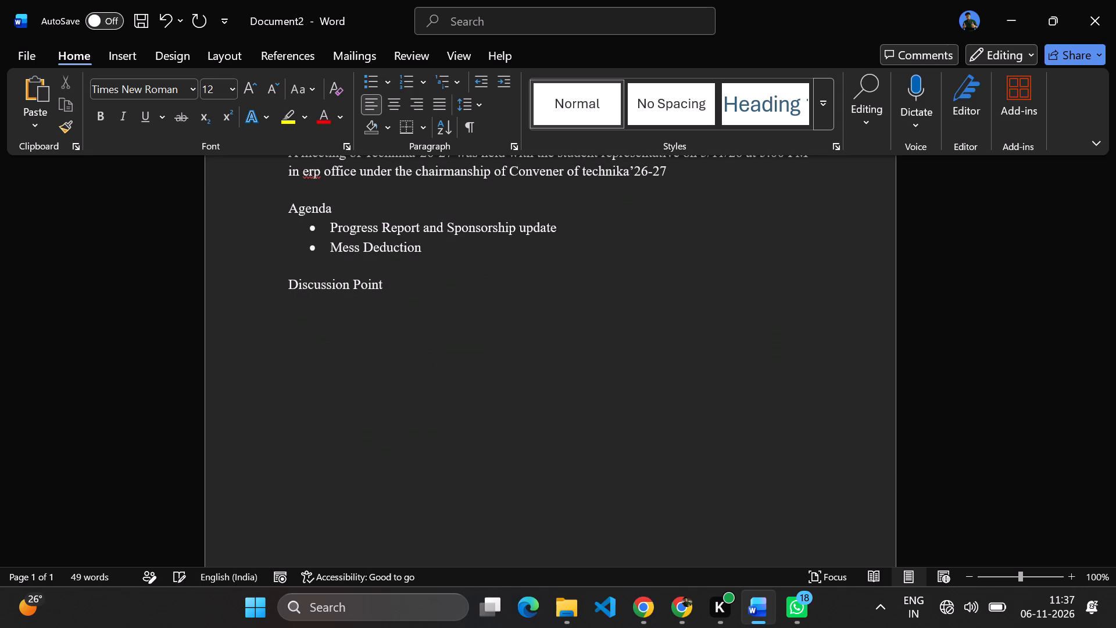
left_click(367, 85)
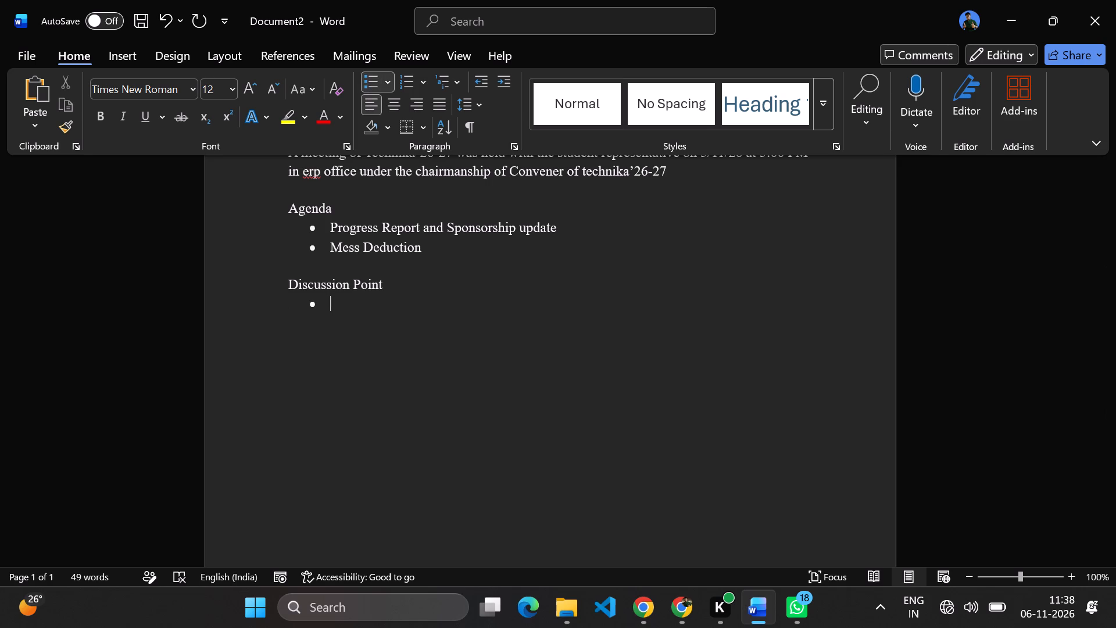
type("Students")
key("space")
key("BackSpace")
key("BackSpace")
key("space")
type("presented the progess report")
left_click(475, 305)
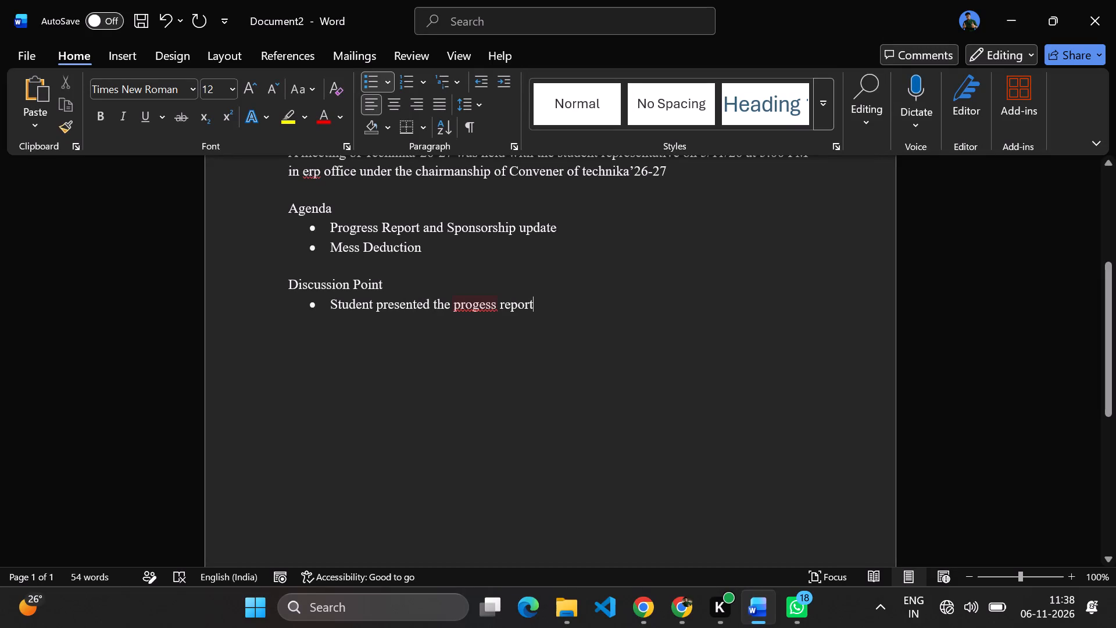
left_click(494, 359)
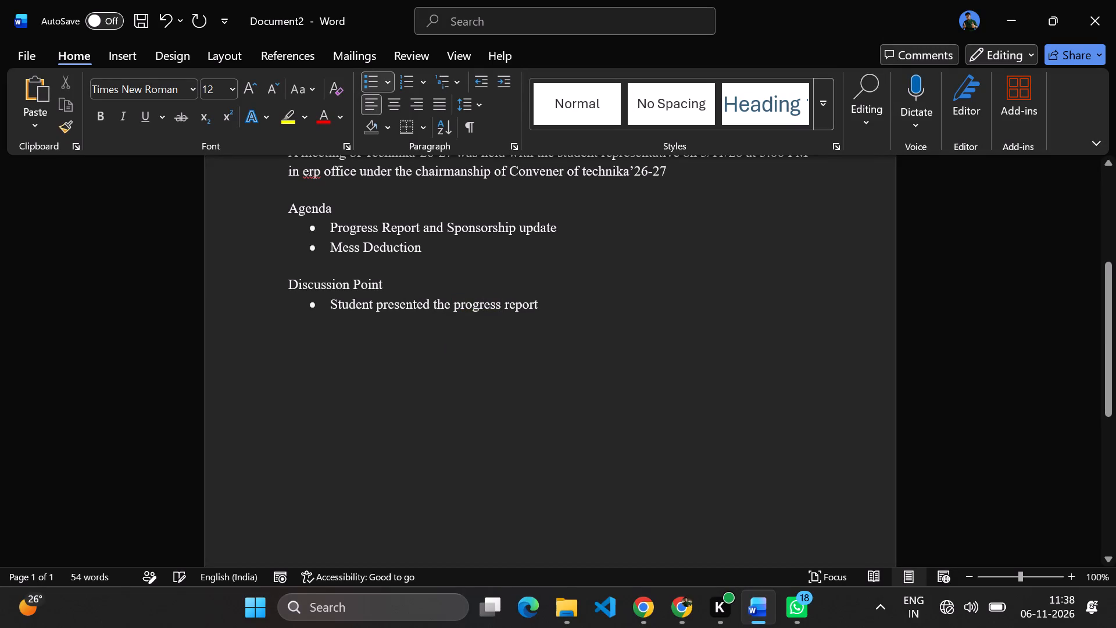
Continue the first discussion bullet with "related to sponsorship/outreach the detail are attached with the MOM." and start a second bullet.
left_click(555, 307)
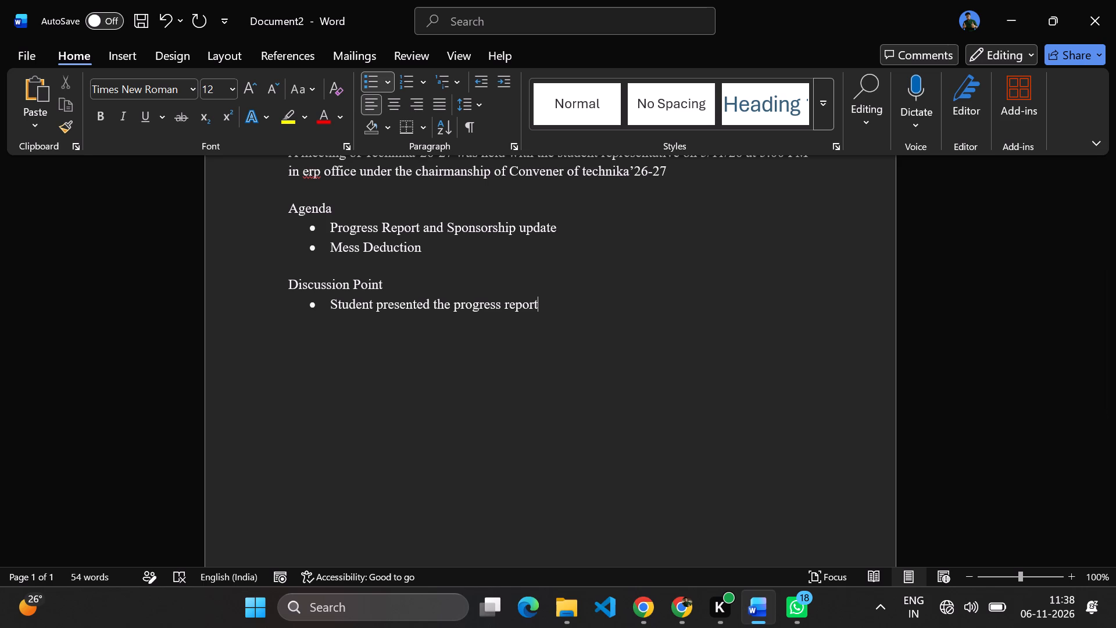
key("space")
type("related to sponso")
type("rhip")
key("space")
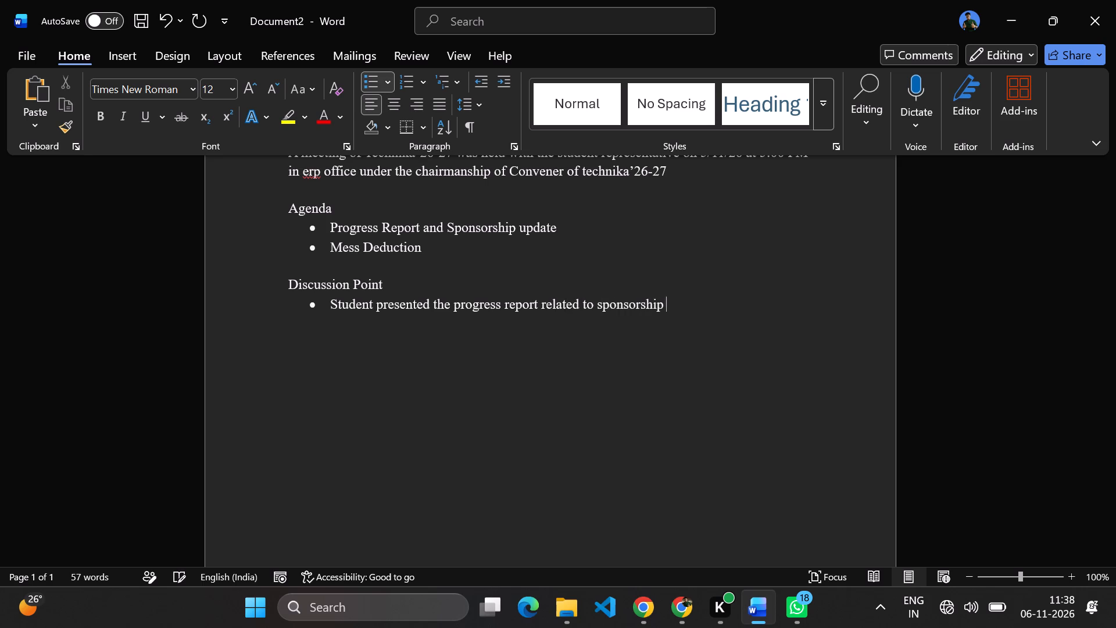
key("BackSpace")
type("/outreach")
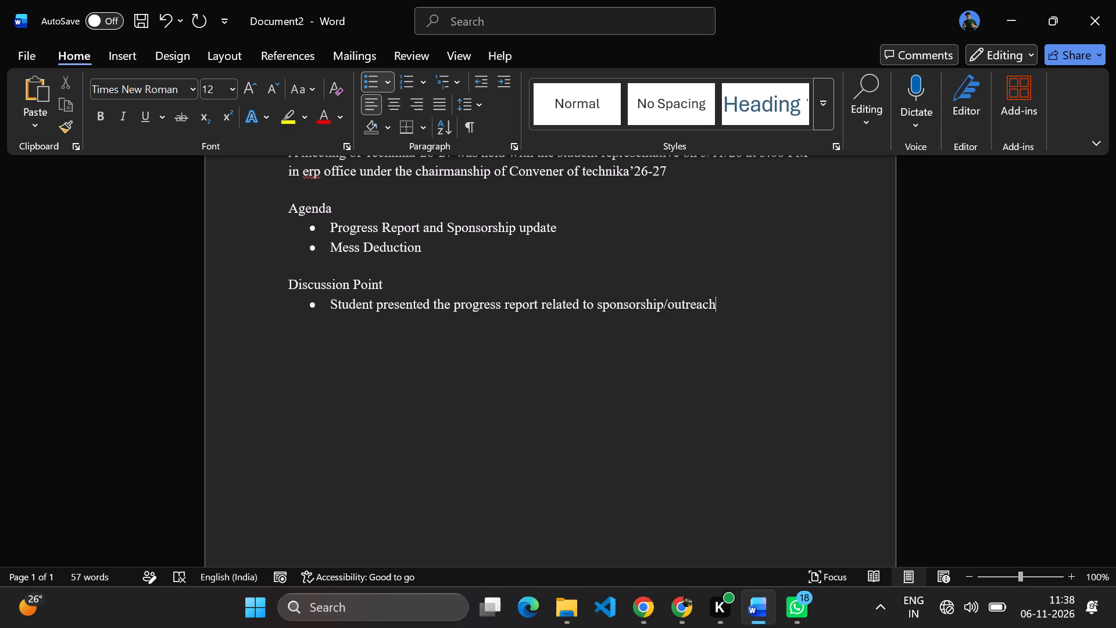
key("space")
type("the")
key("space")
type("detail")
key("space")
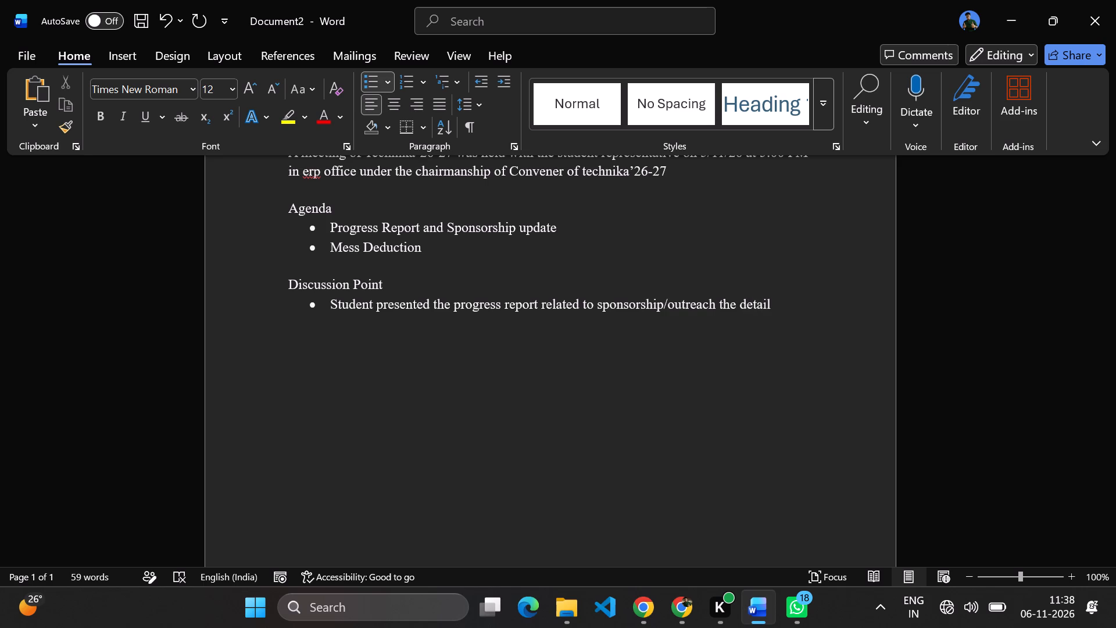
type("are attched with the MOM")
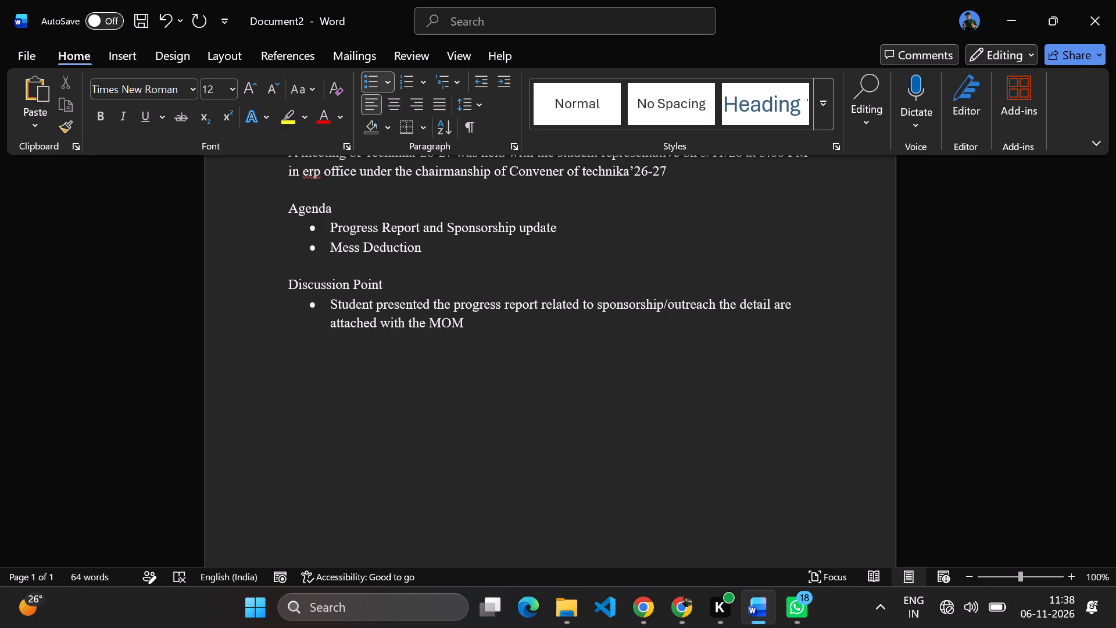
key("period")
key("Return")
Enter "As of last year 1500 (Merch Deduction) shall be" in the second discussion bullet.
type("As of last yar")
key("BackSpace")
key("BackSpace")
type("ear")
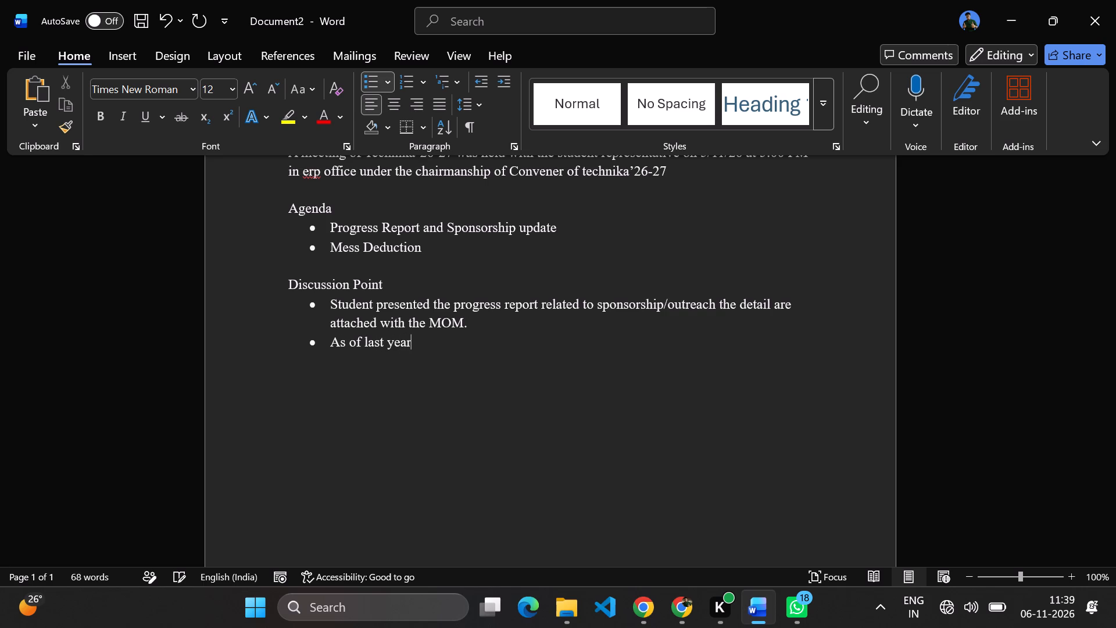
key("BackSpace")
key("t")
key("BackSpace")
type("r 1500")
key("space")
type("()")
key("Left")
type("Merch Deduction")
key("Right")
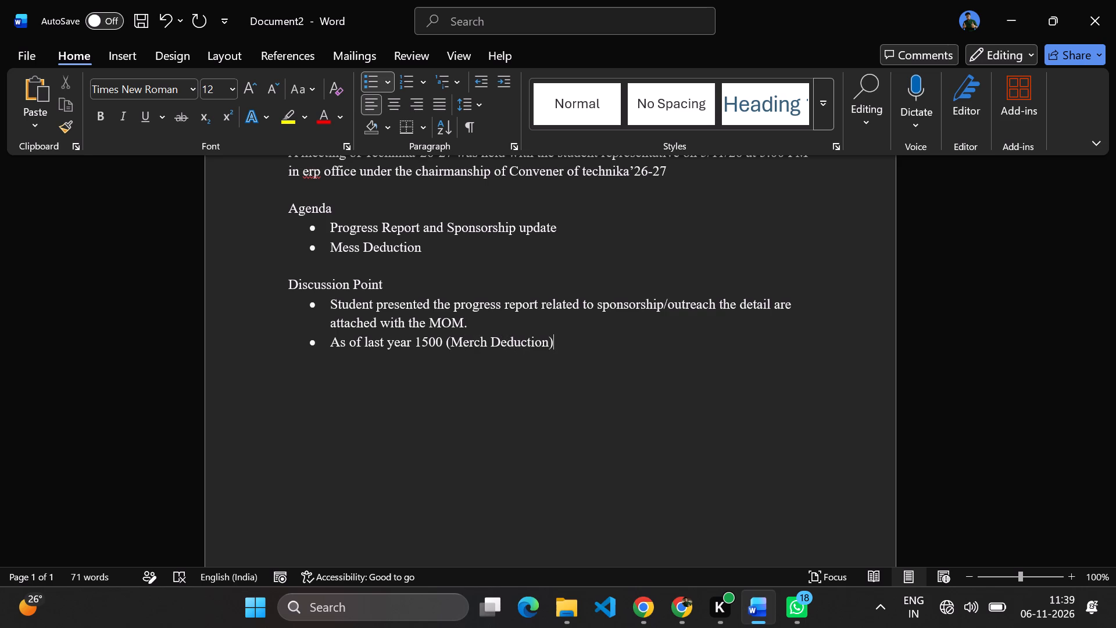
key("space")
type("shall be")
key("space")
Open the "Minutes of the meeting" PDF from Downloads and copy its first bullet, about the mess bill adjustment.
left_click(566, 618)
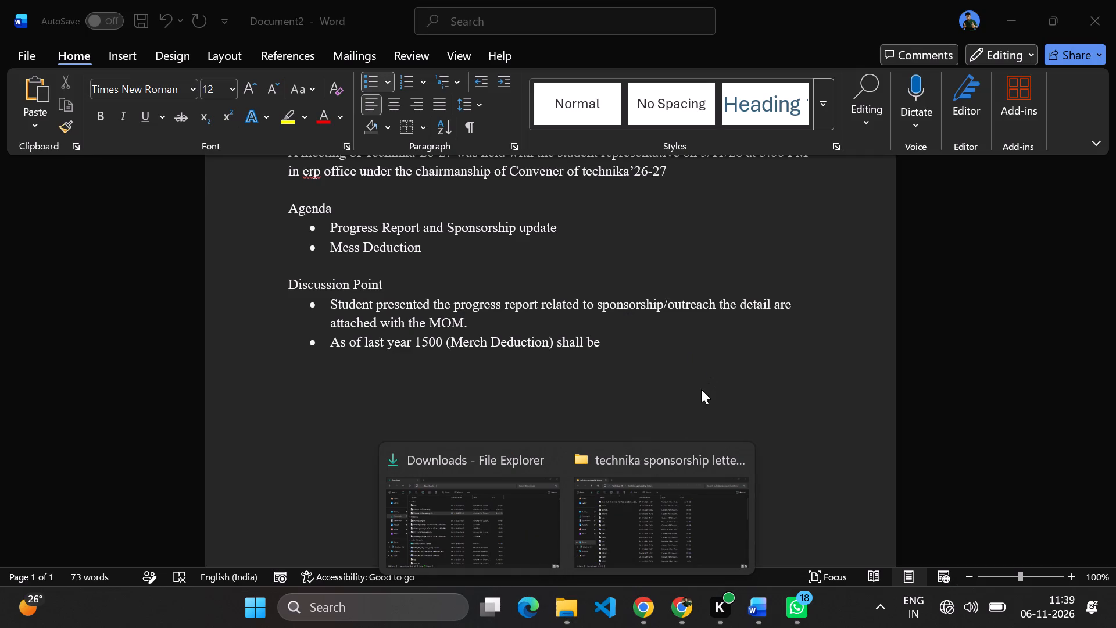
left_click(449, 548)
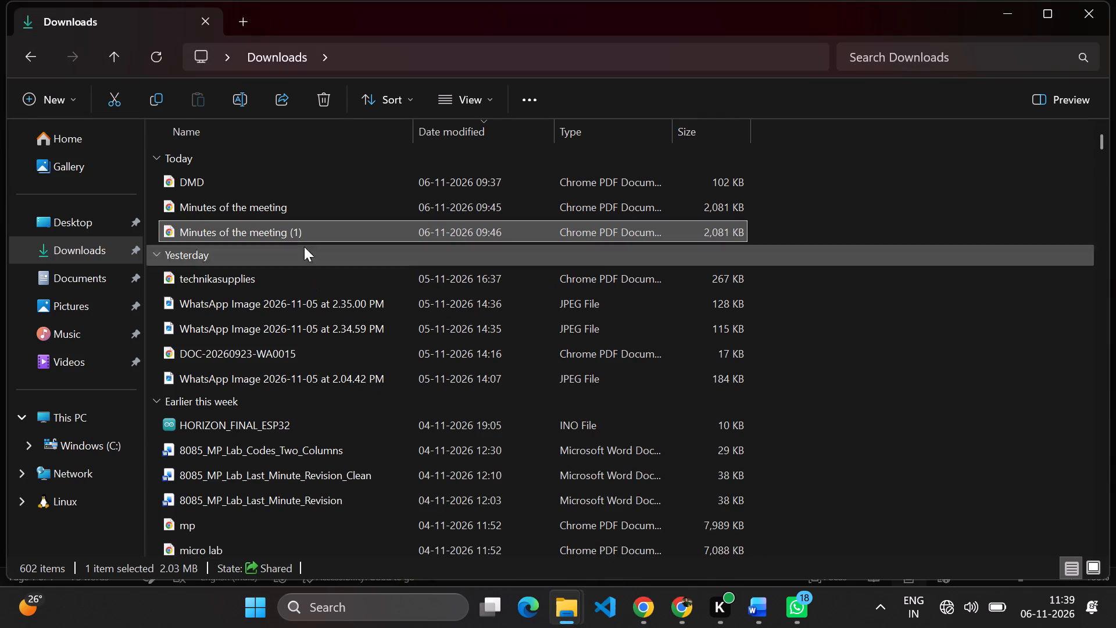
double_click(294, 209)
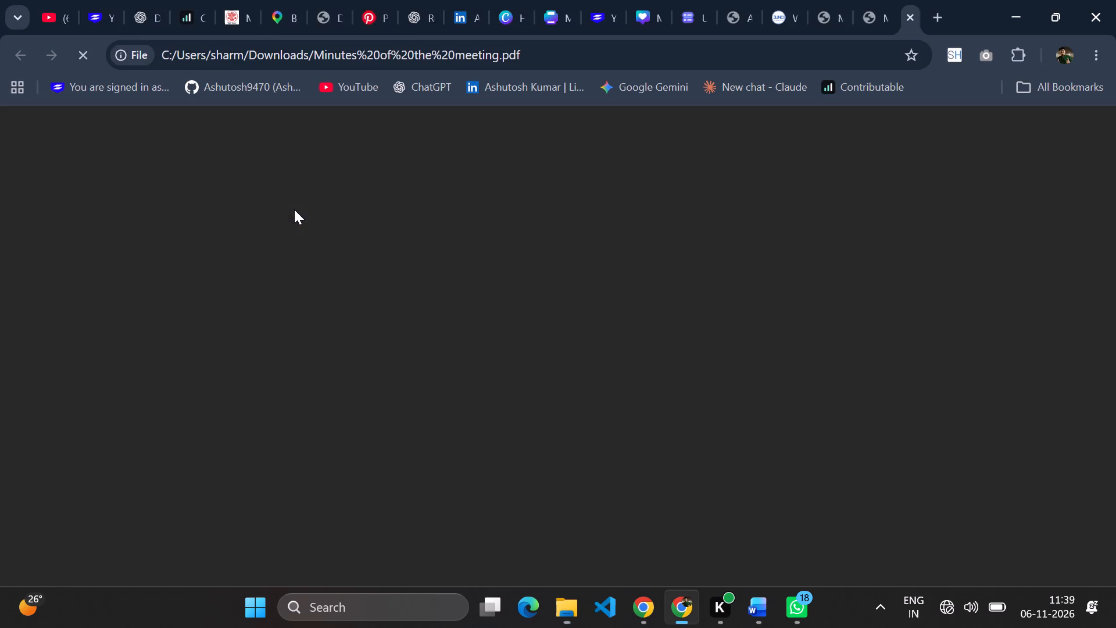
left_click_drag(276, 377, 675, 381)
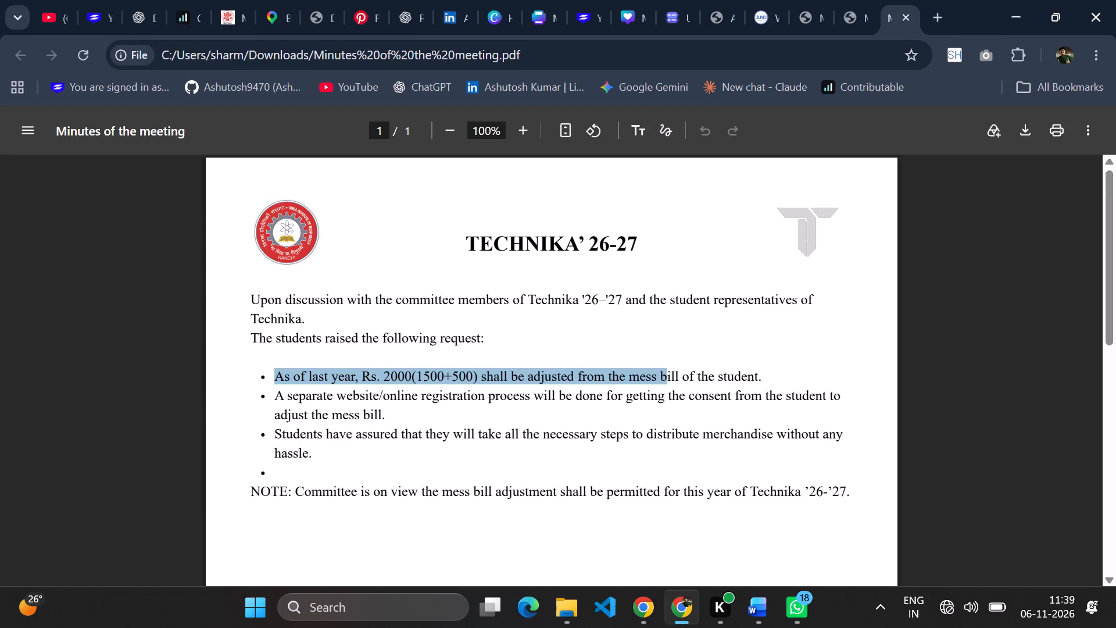
left_click_drag(675, 381, 811, 372)
key("ctrl+c")
Back in Word, replace the second discussion bullet's text with the copied "As of last year, Rs. 2000(1500+500) shall be adjusted from the mess bill of the student".
key("alt+Tab")
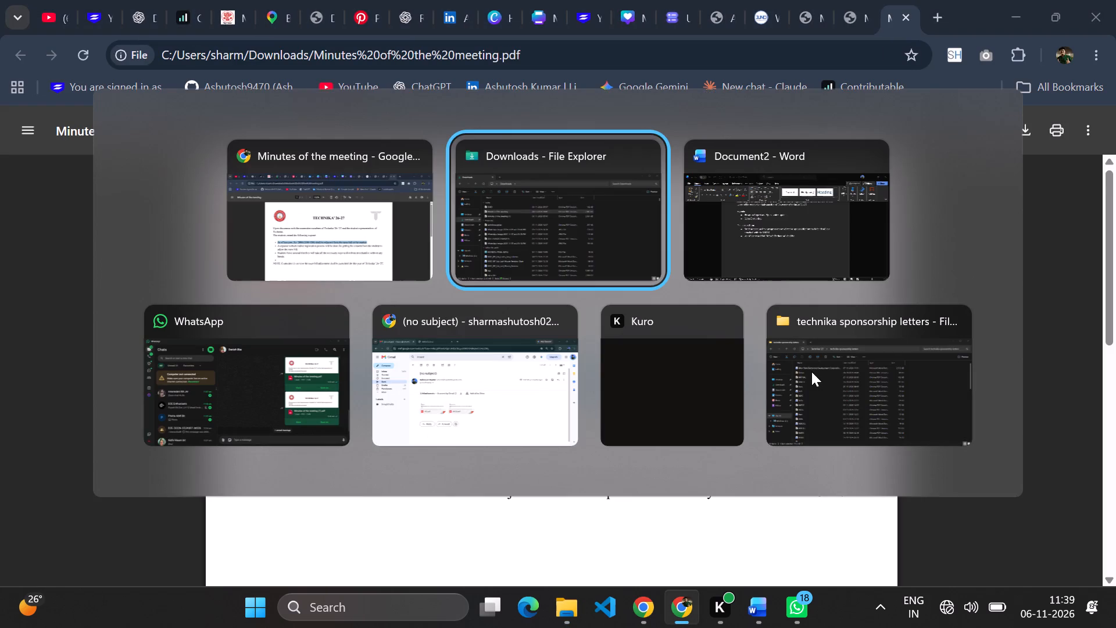
key("alt+Tab")
left_click_drag(617, 338, 323, 350)
key("ctrl+v")
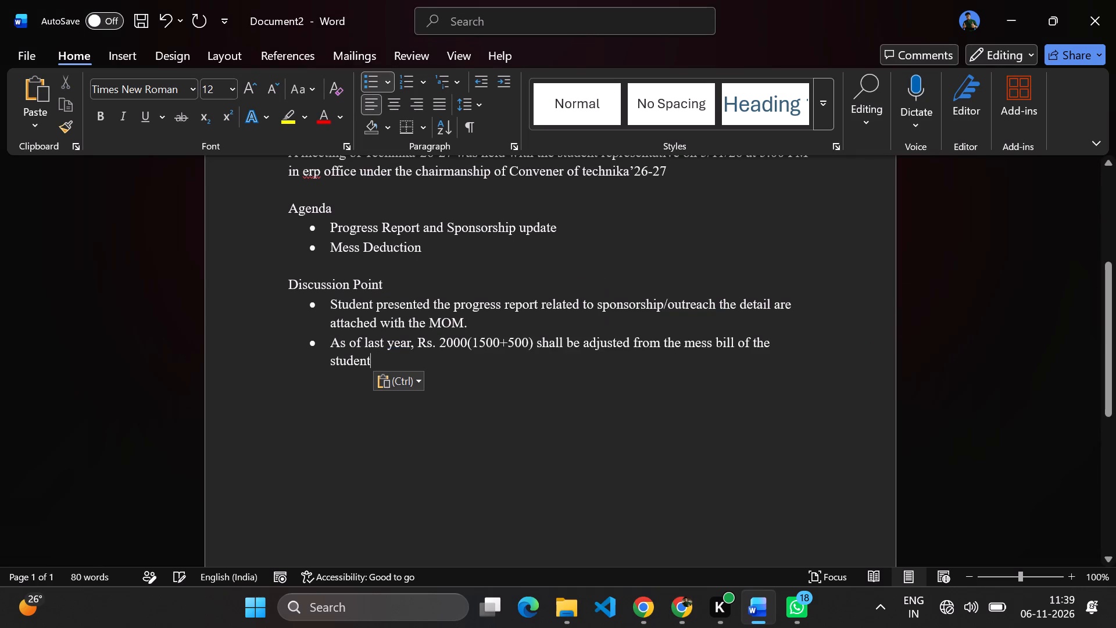
Change the amount in the second discussion bullet to Rs. 1500.
left_click(456, 343)
key("BackSpace")
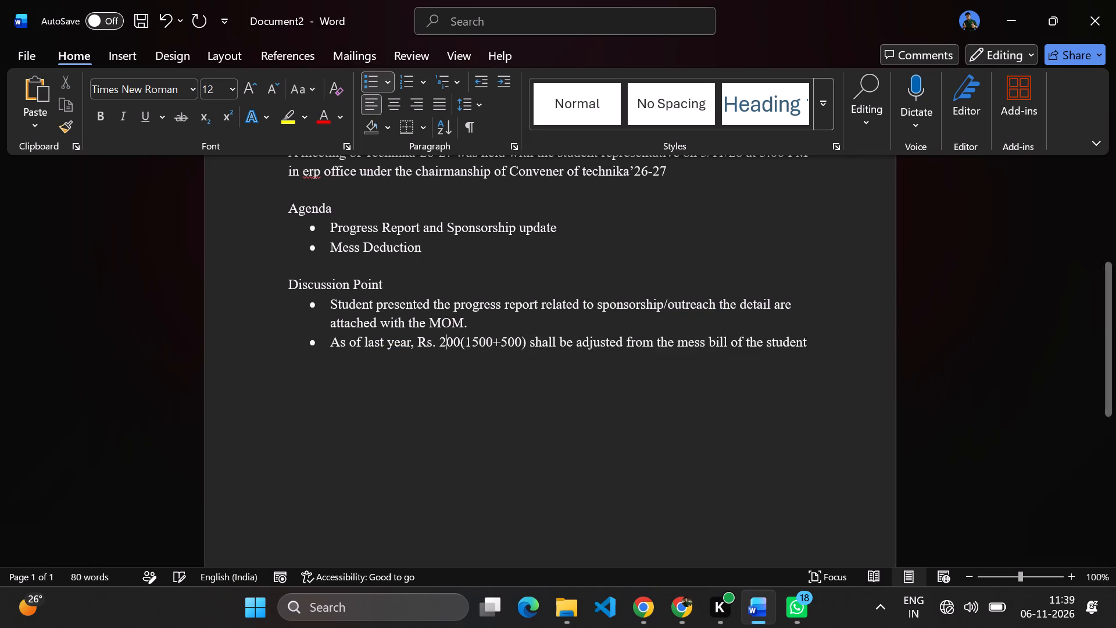
key("BackSpace")
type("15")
Replace the bracketed sum in the second discussion bullet with "Merch Deduction" and end the sentence with a full stop.
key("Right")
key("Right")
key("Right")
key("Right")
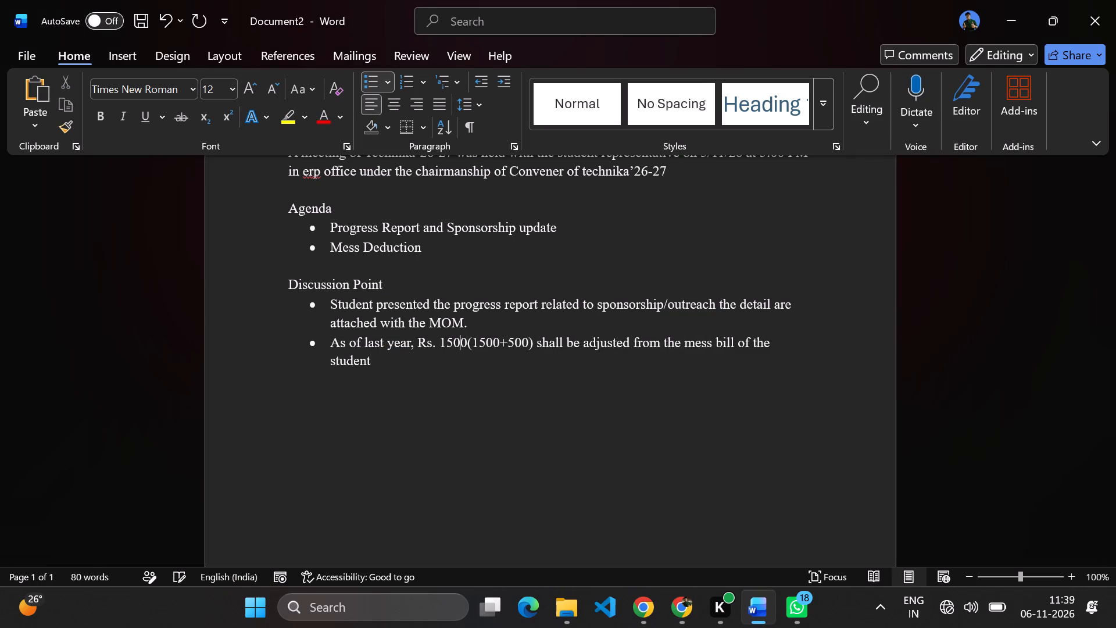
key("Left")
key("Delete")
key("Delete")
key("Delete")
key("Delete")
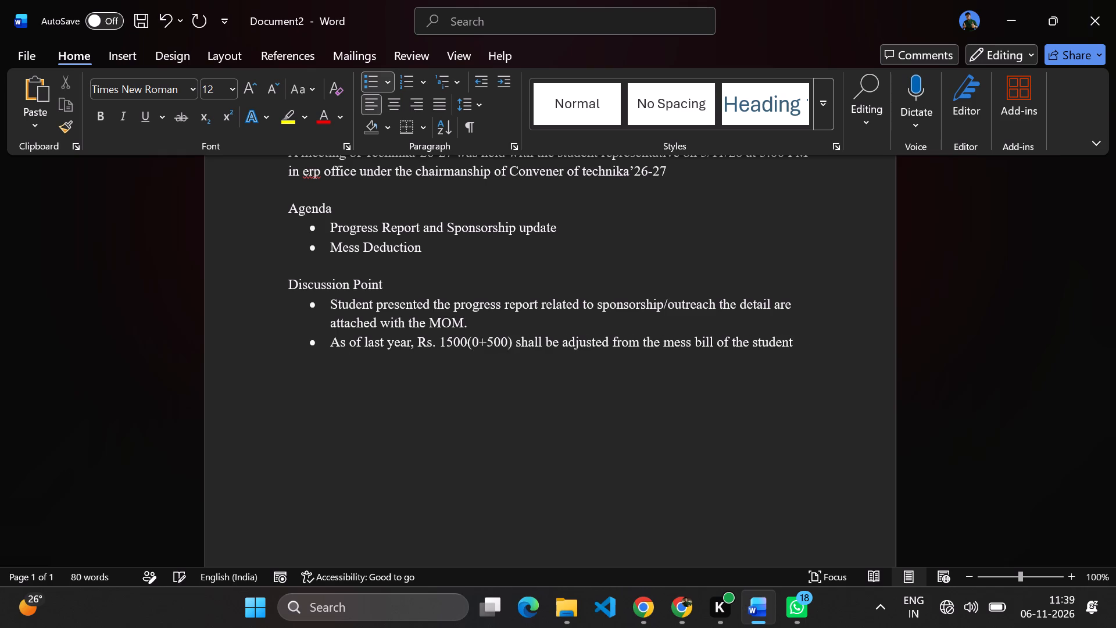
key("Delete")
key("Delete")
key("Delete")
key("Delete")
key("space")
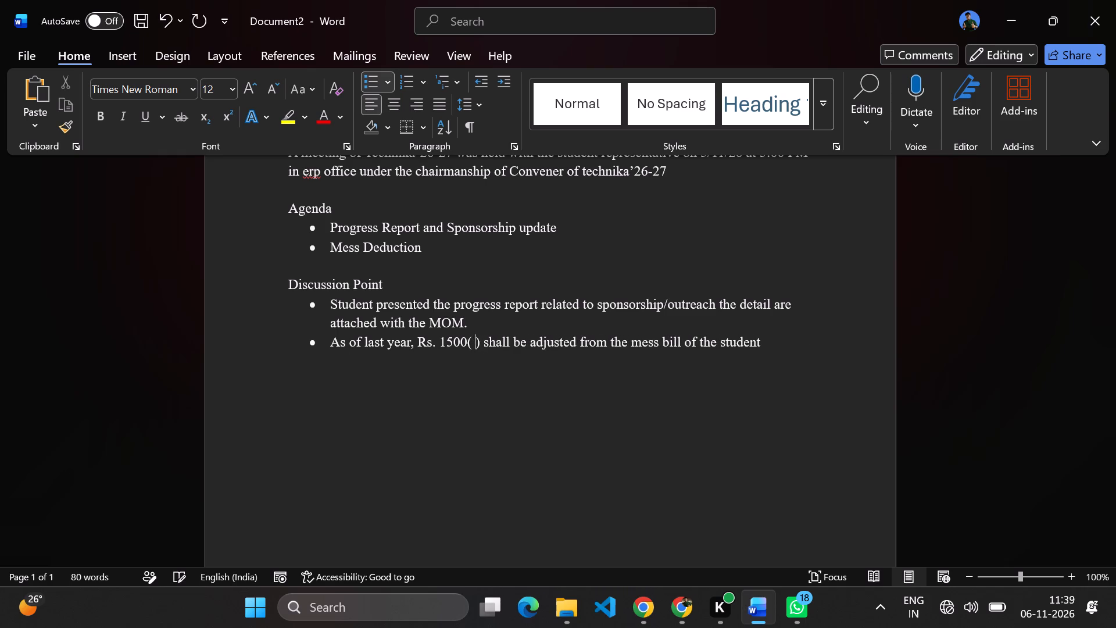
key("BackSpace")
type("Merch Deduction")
left_click(416, 372)
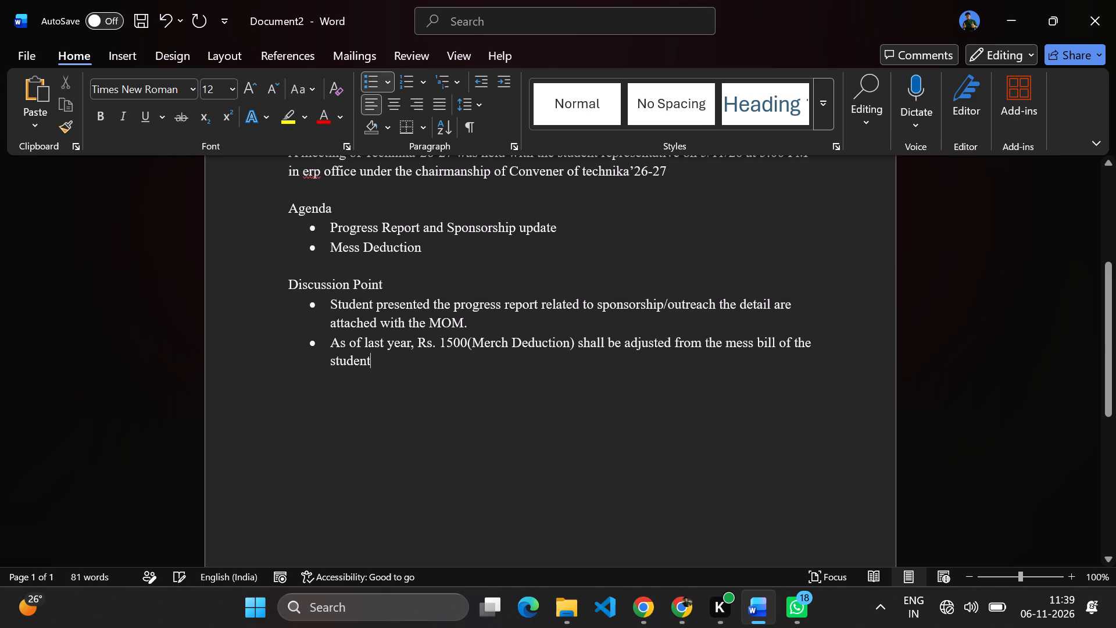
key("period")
Add a third discussion bullet with the copied mess bill sentence and change its amount to Rs. 500.
key("Return")
key("ctrl+v")
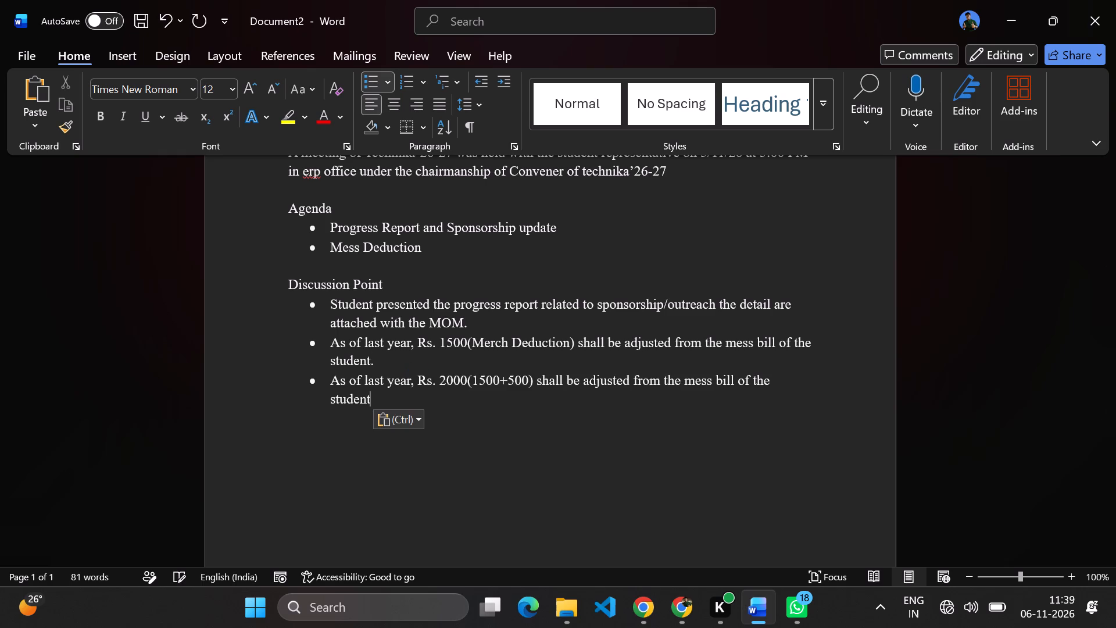
left_click(466, 376)
key("BackSpace")
key("BackSpace")
key("BackSpace")
key("BackSpace")
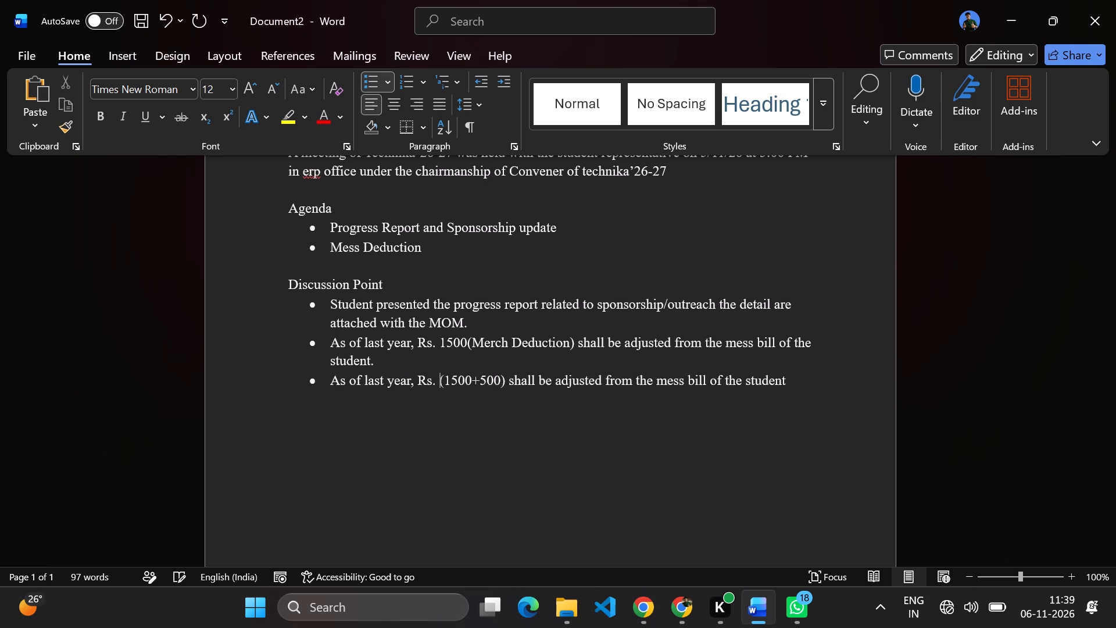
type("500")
Replace the bracketed sum in the third discussion bullet with "Student Contribution" and end the sentence with a full stop.
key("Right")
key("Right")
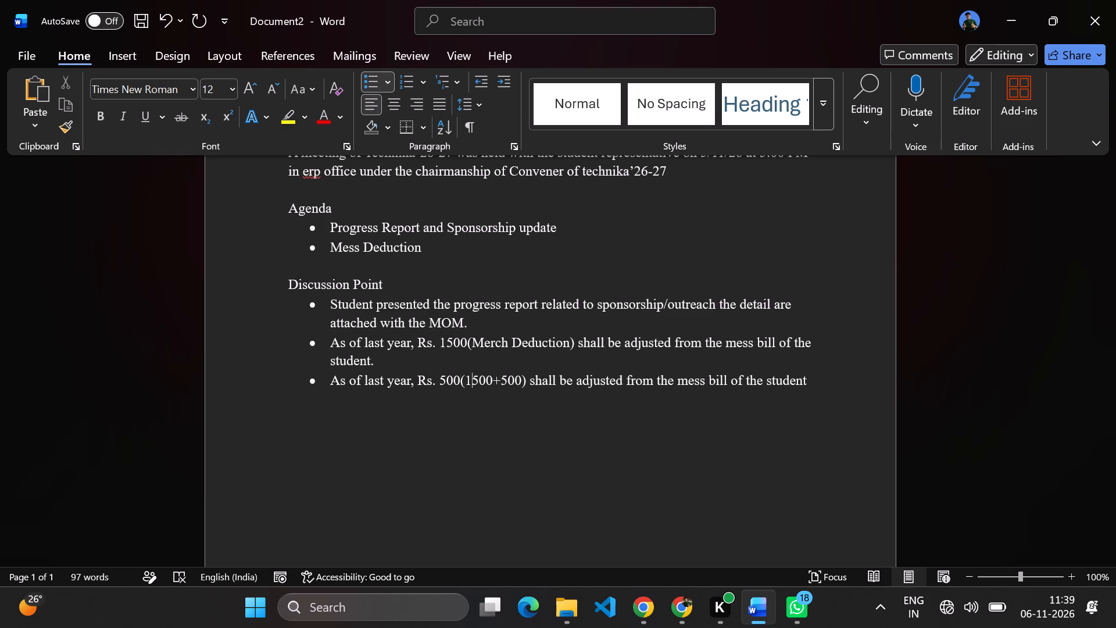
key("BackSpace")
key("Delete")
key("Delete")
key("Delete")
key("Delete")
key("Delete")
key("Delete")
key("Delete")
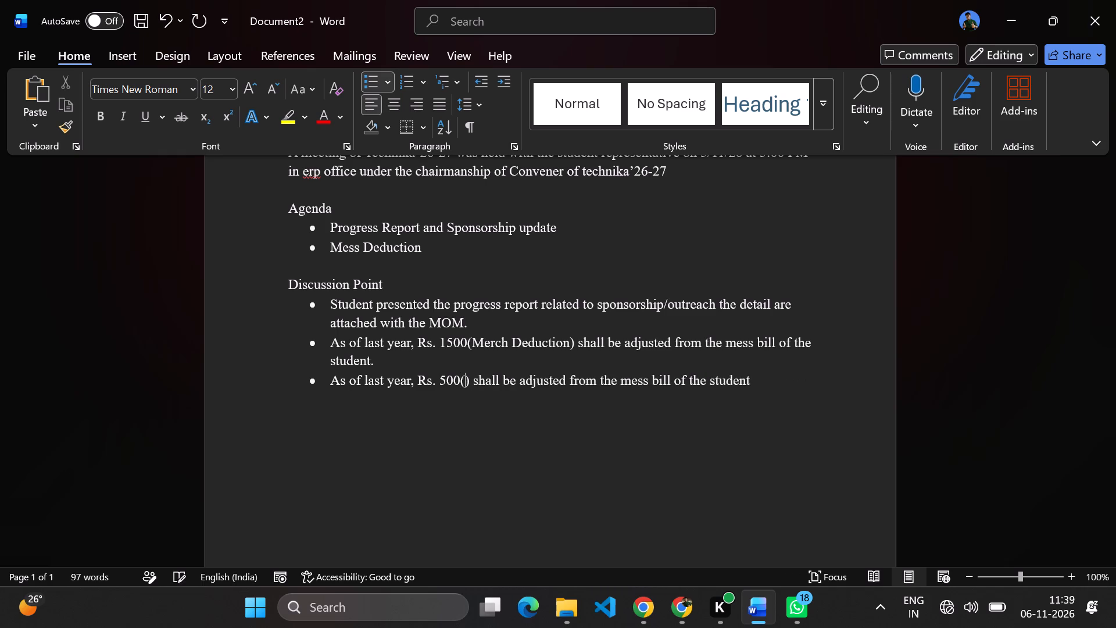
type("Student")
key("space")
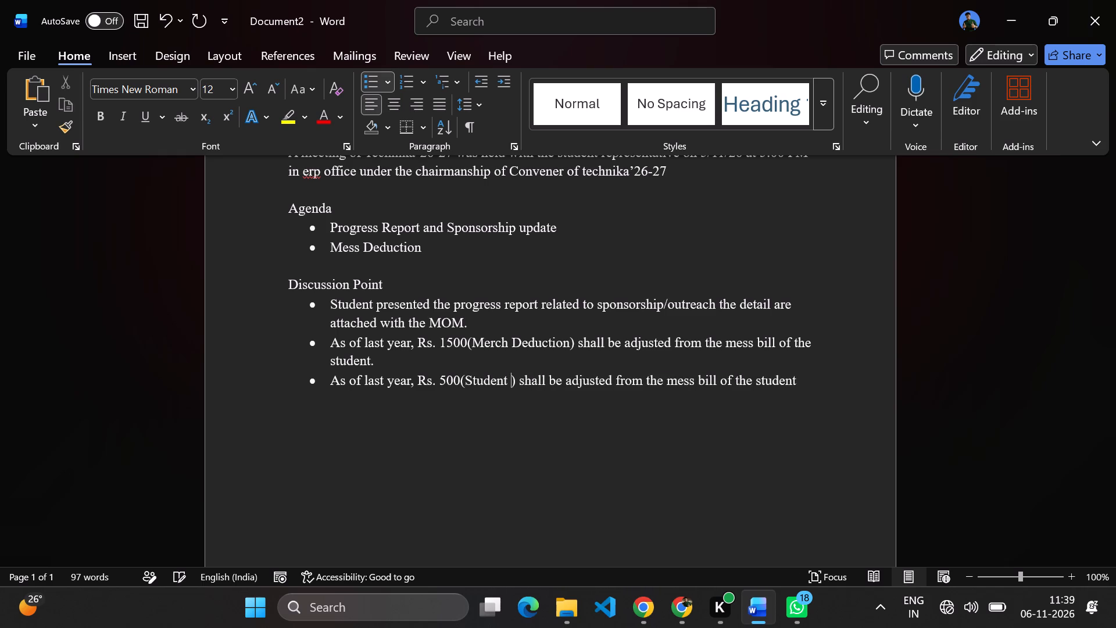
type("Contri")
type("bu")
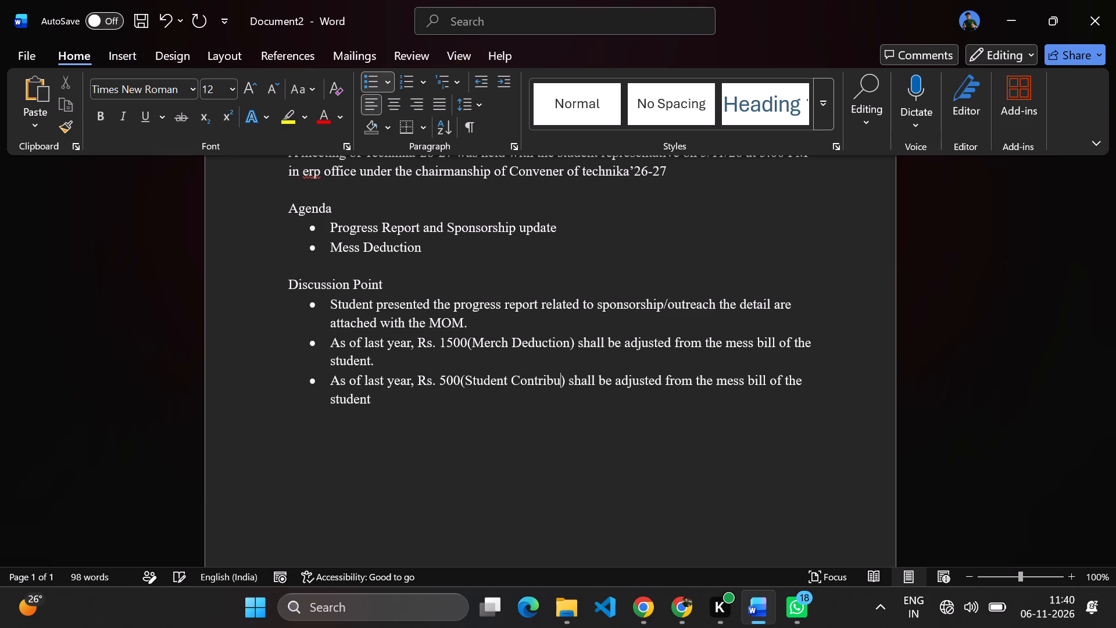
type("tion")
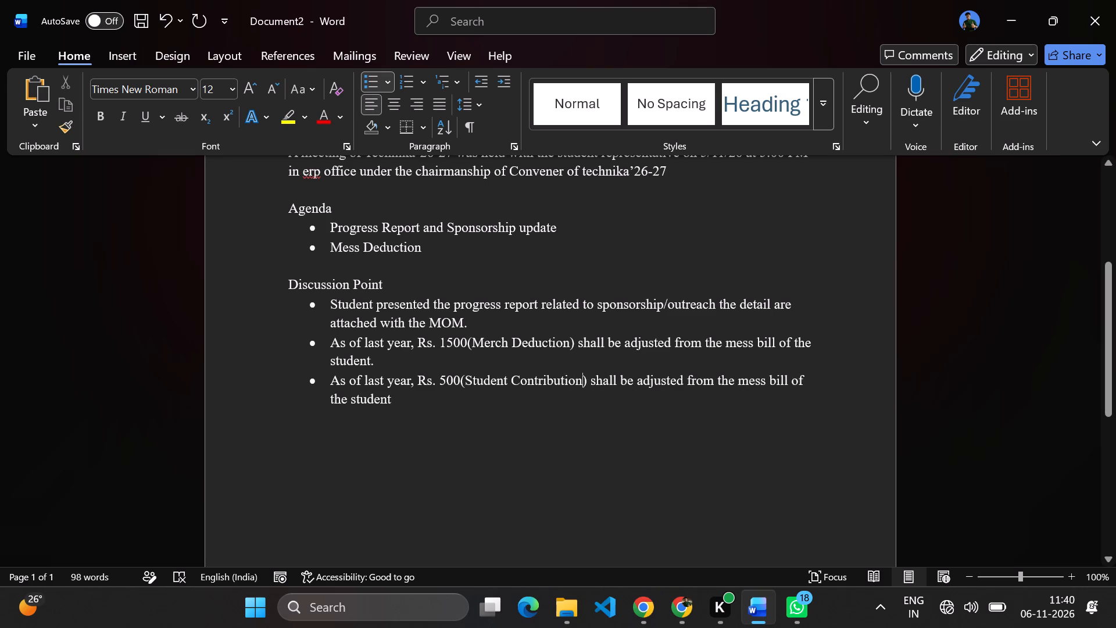
left_click(413, 393)
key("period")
Start a fourth discussion bullet and copy the online registration and merchandise distribution bullets from the "Minutes of the meeting" PDF in Chrome.
key("Return")
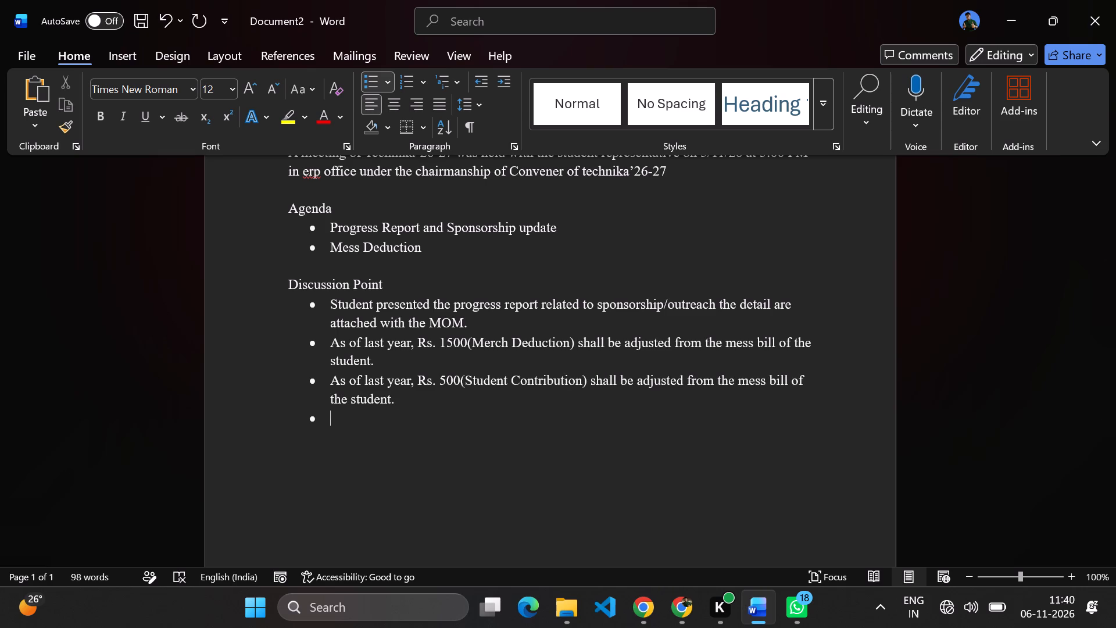
key("alt+Tab")
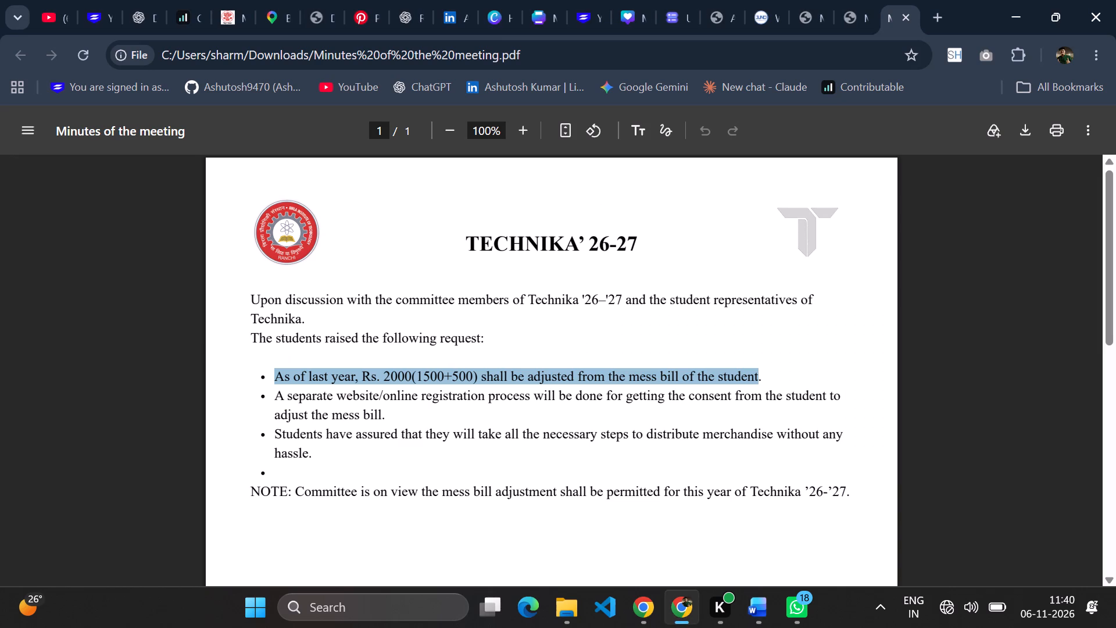
left_click_drag(271, 392, 327, 454)
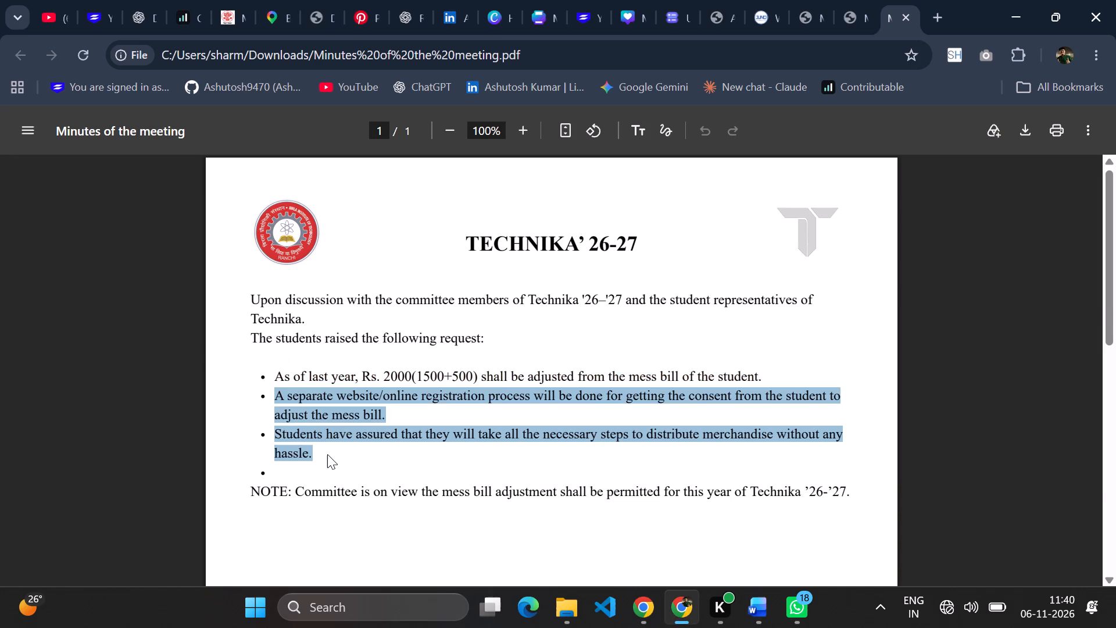
key("ctrl+space")
key("alt+Tab")
key("alt+Tab")
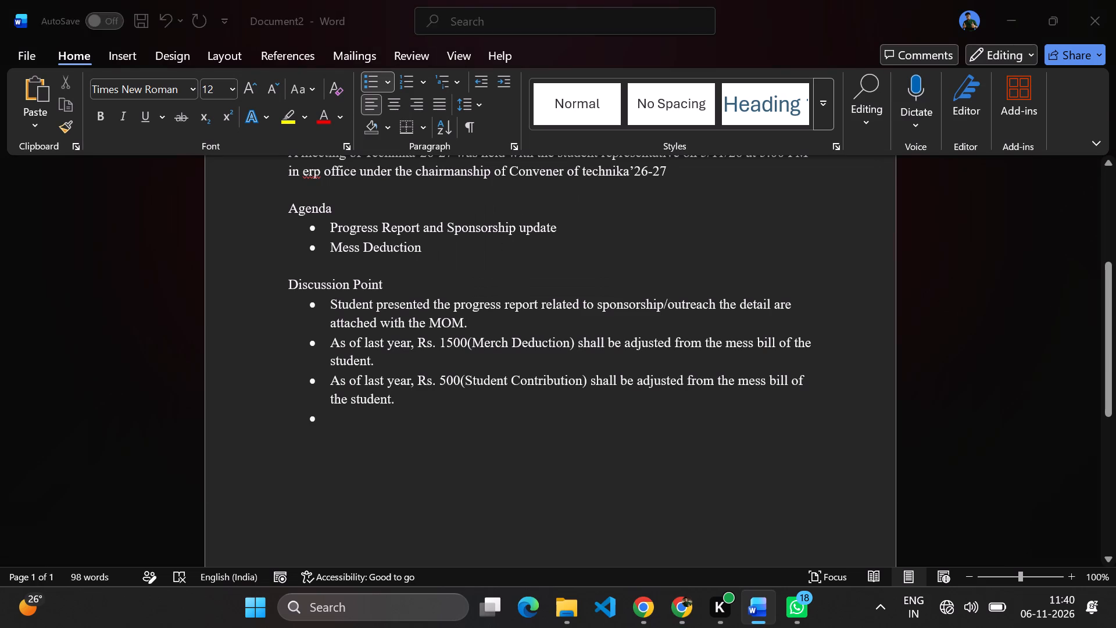
scroll(327, 454, "up", 5)
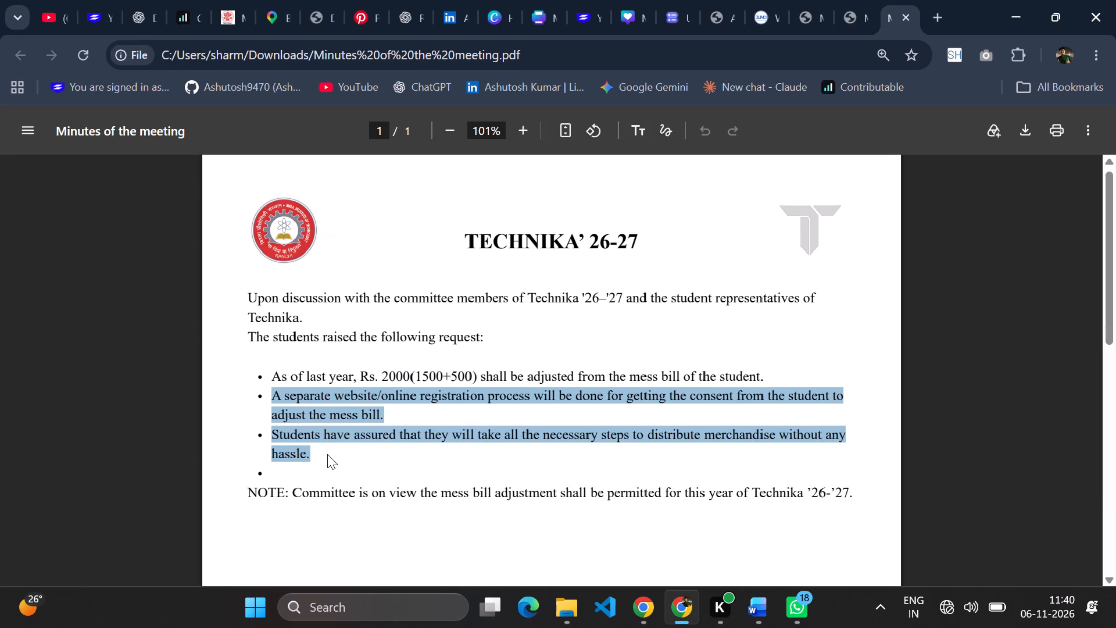
key("ctrl+c")
Back in Word, paste the copied text into the fourth discussion bullet and split it so "Students have assured..." starts its own bullet.
key("alt+Tab")
key("ctrl+v")
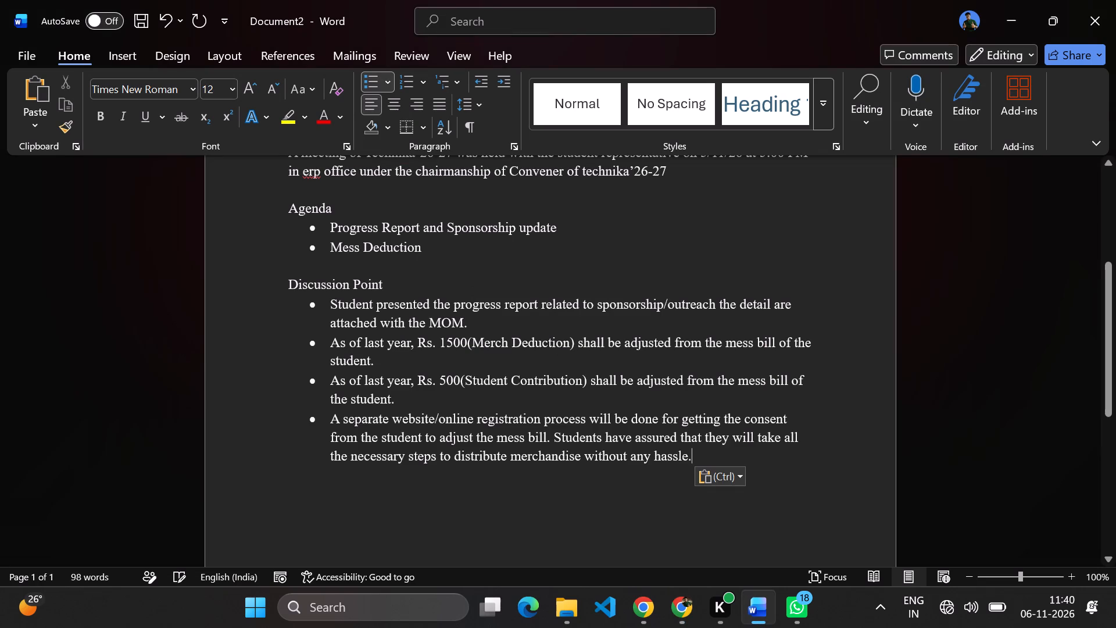
left_click(552, 435)
key("Return")
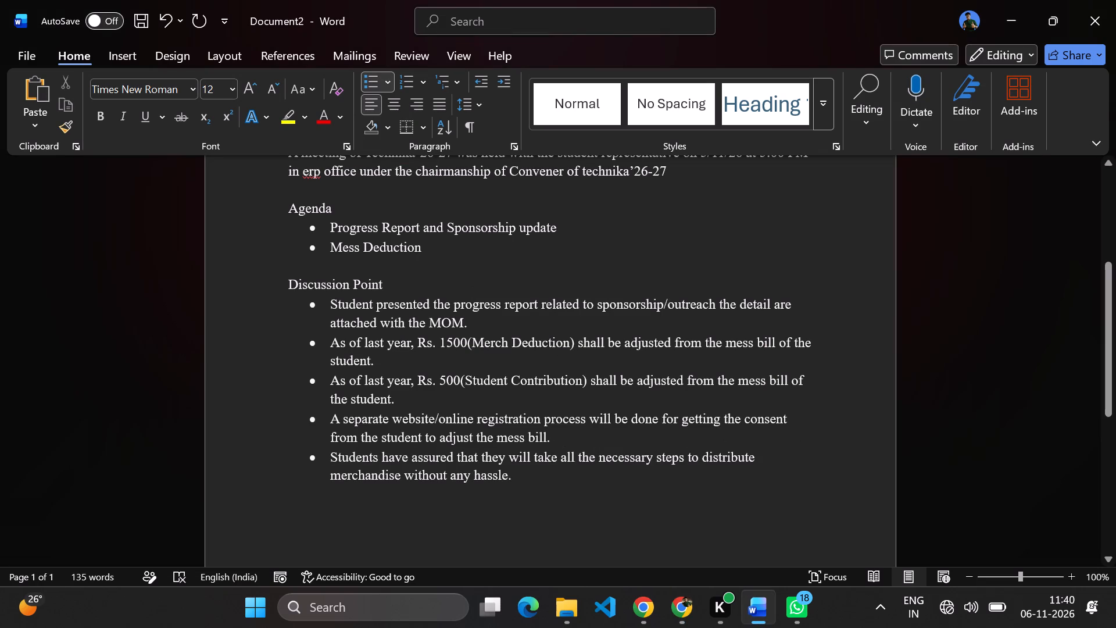
Start an unbulleted line after the last discussion bullet and copy the NOTE sentence about the committee's view from the PDF in Chrome.
left_click(587, 476)
key("Return")
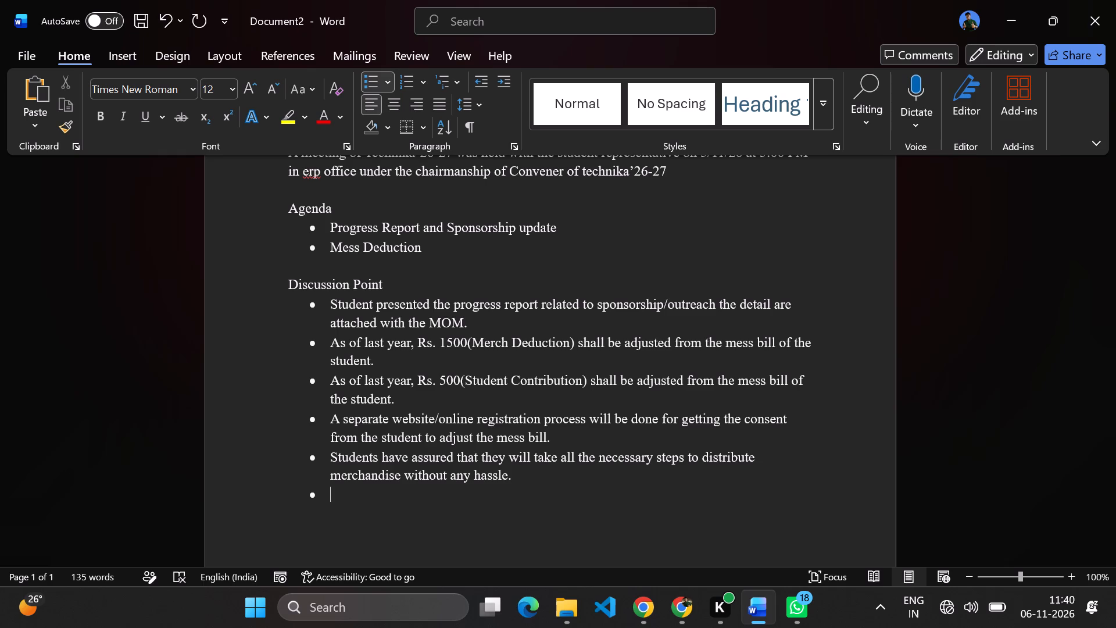
key("BackSpace")
key("alt+Tab")
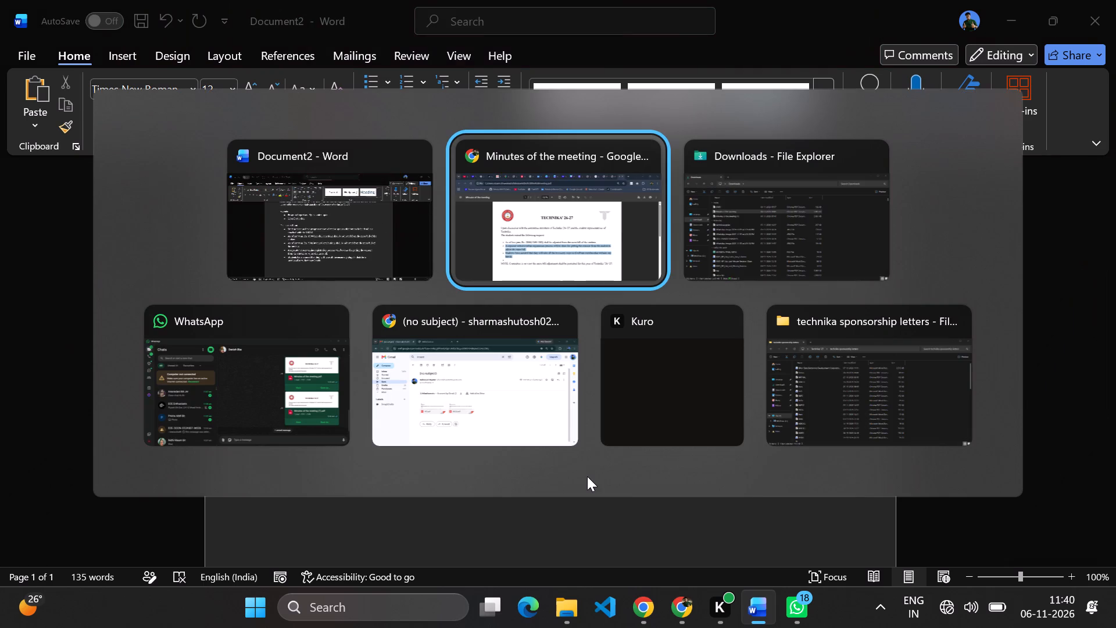
left_click_drag(244, 492, 1000, 412)
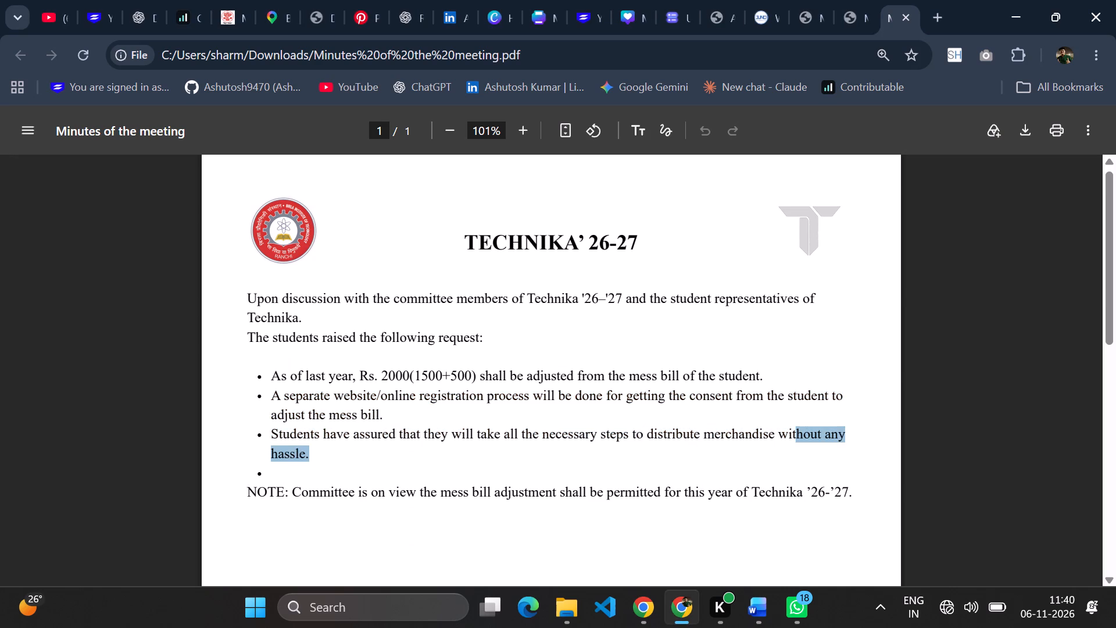
left_click_drag(1000, 412, 855, 496)
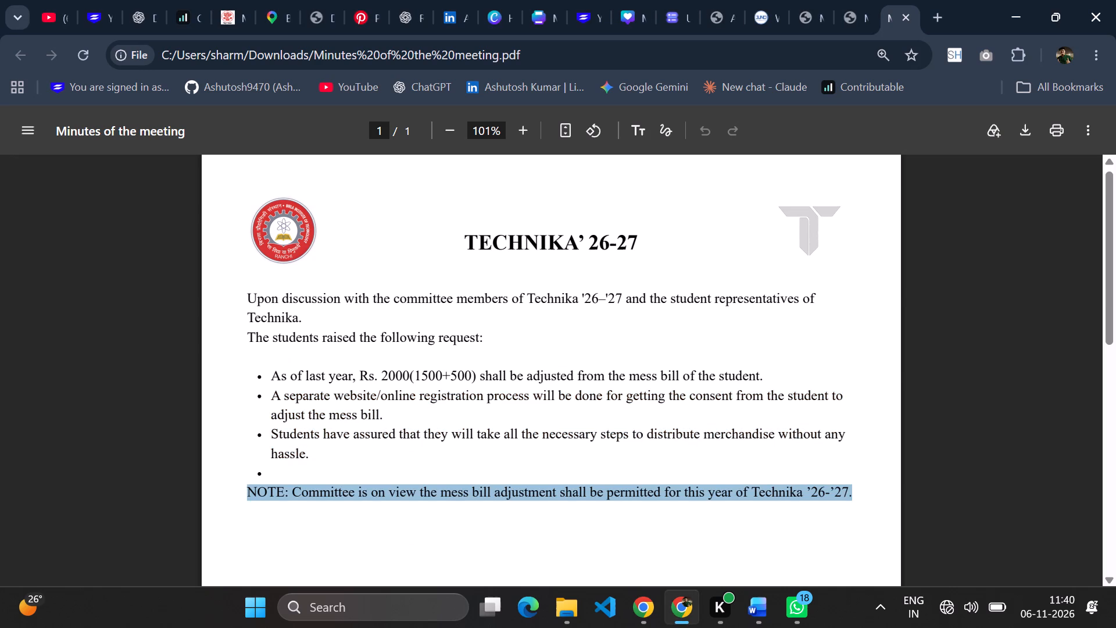
key("ctrl+c")
Back in Word, paste the NOTE sentence as an unindented paragraph below the discussion bullets, separated by a blank line.
key("alt+Tab")
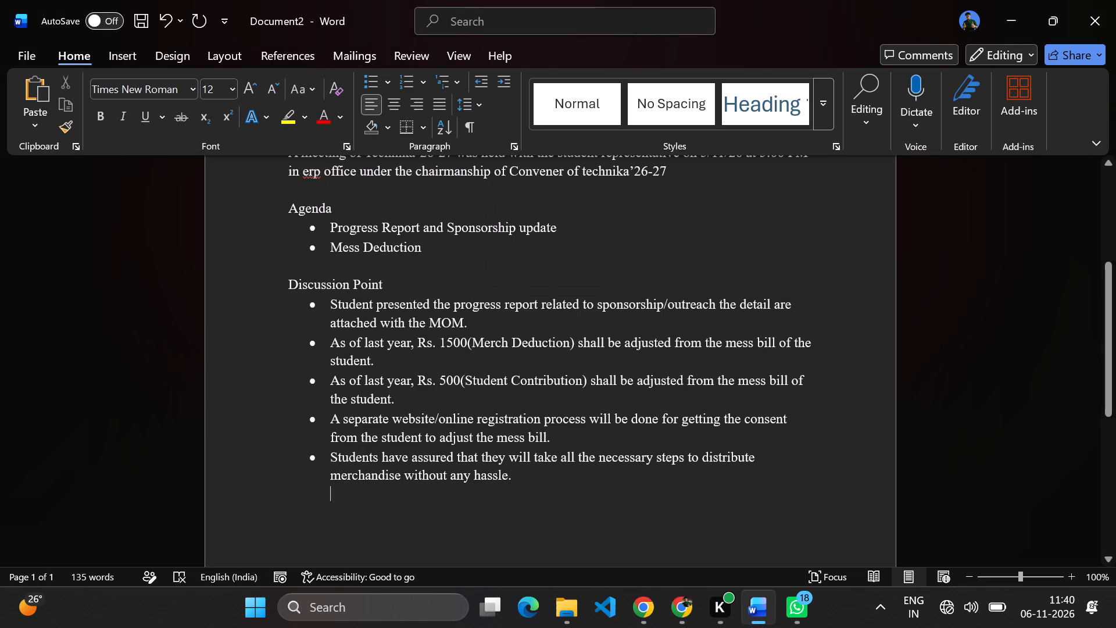
key("Return")
key("BackSpace")
key("BackSpace")
key("Return")
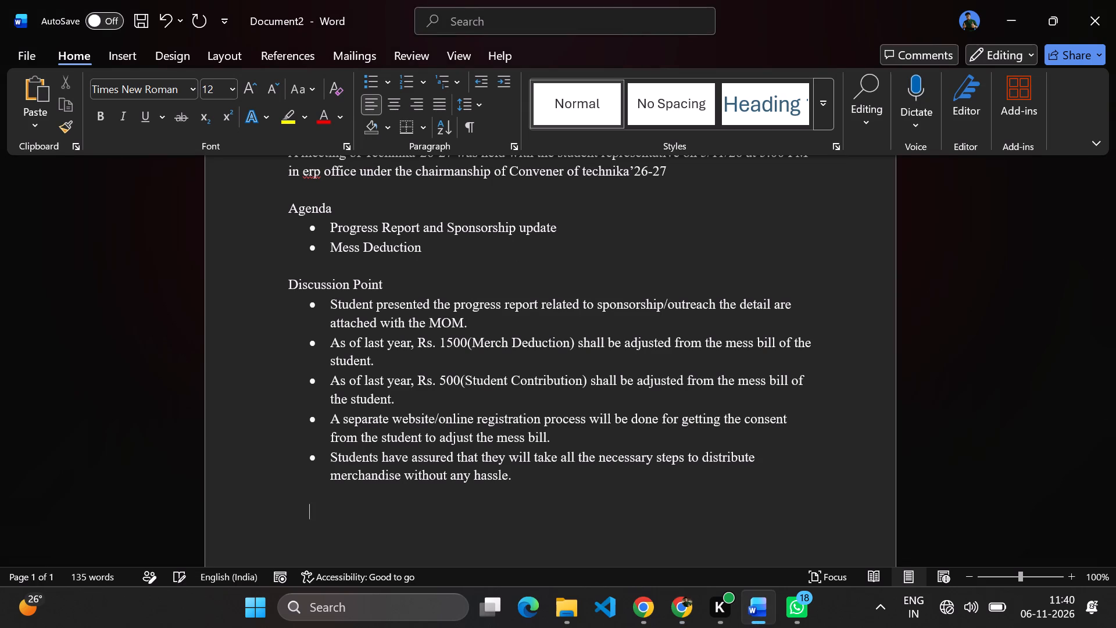
key("BackSpace")
key("BackSpace")
key("Return")
key("ctrl+v")
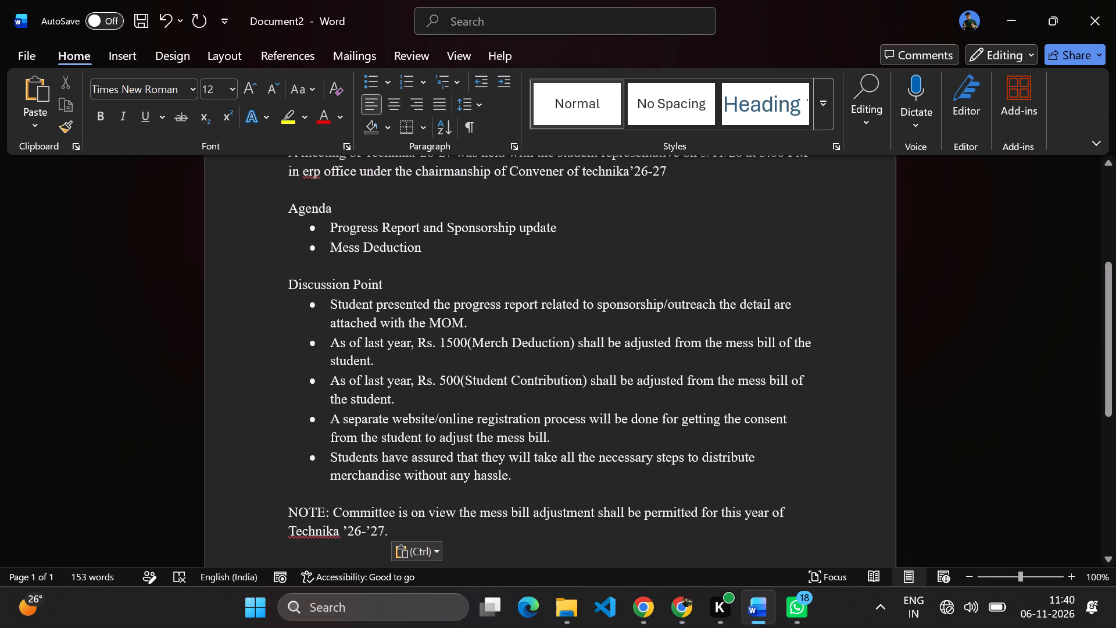
Make the word "NOTE" bold.
left_click_drag(325, 512, 278, 510)
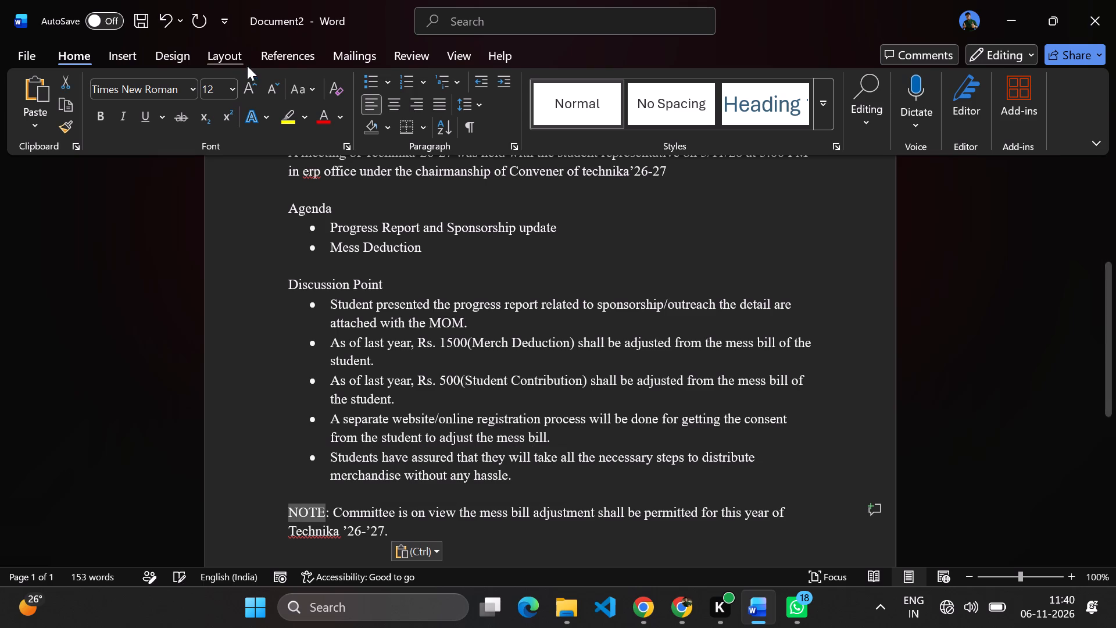
key("ctrl+b")
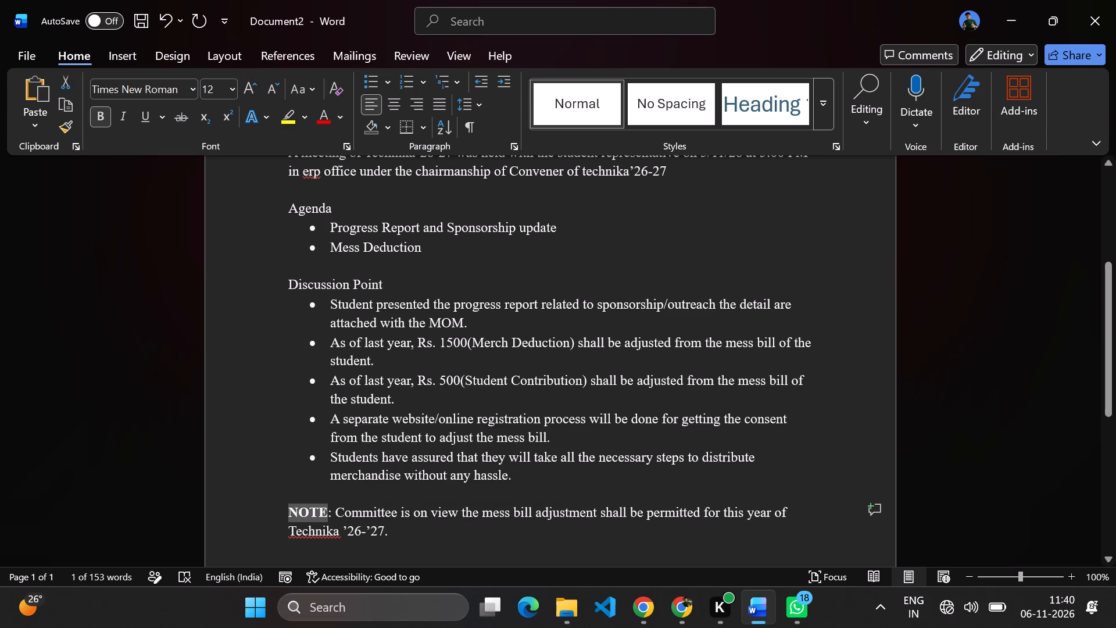
Leave three blank lines below the NOTE paragraph and enter "Convener" as a line of its own.
left_click(437, 531)
scroll(437, 531, "down", 2)
key("Return")
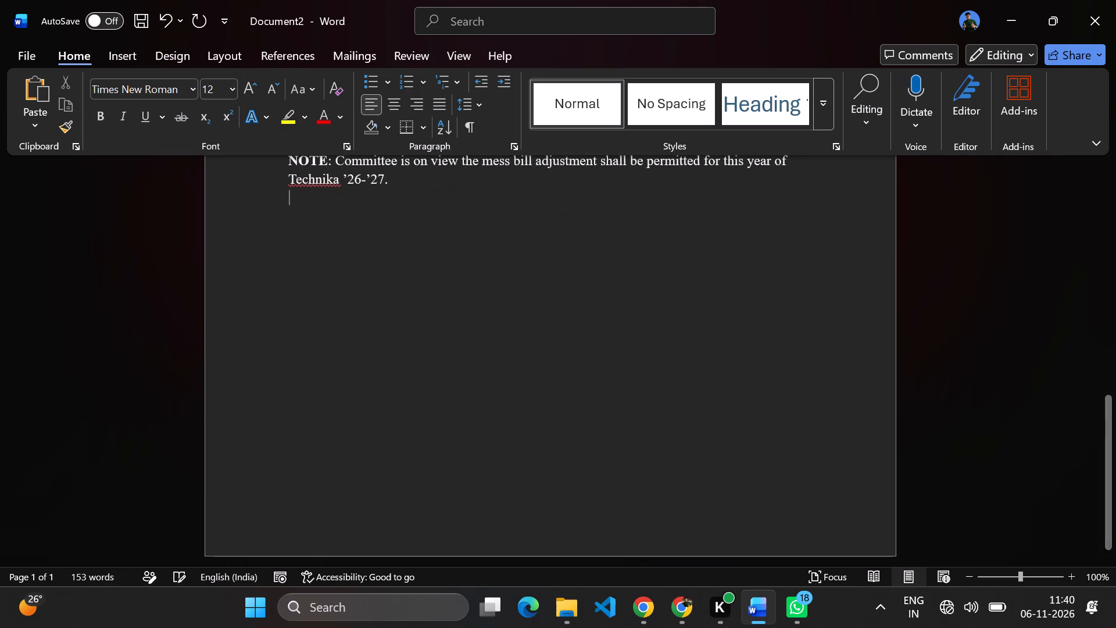
key("Return")
key("Return")
key("Return")
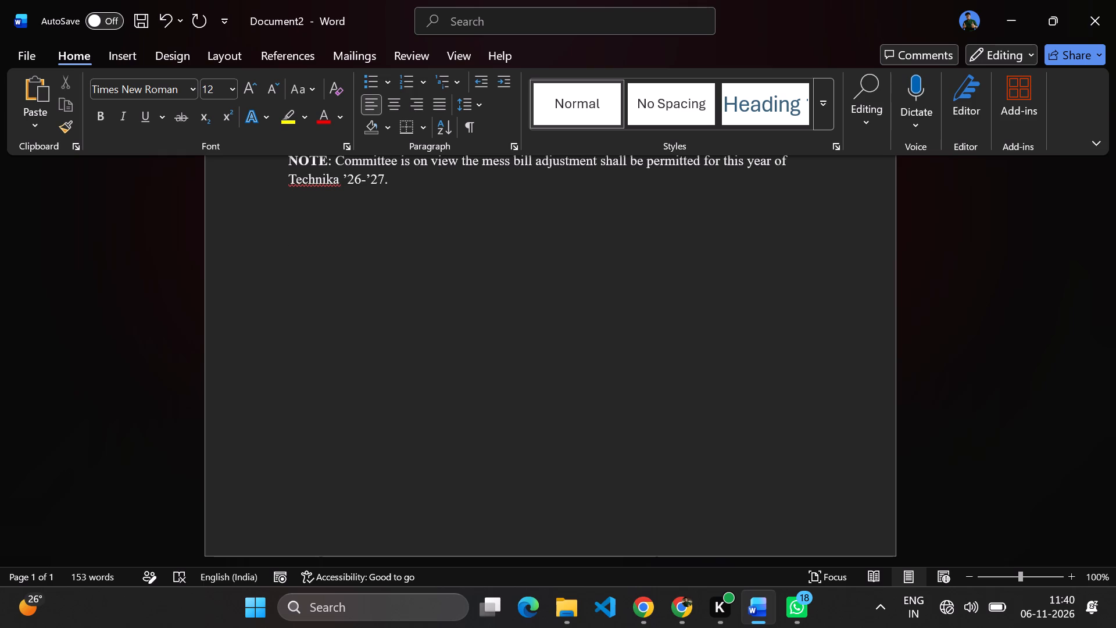
scroll(437, 531, "up", 4)
scroll(437, 531, "down", 2)
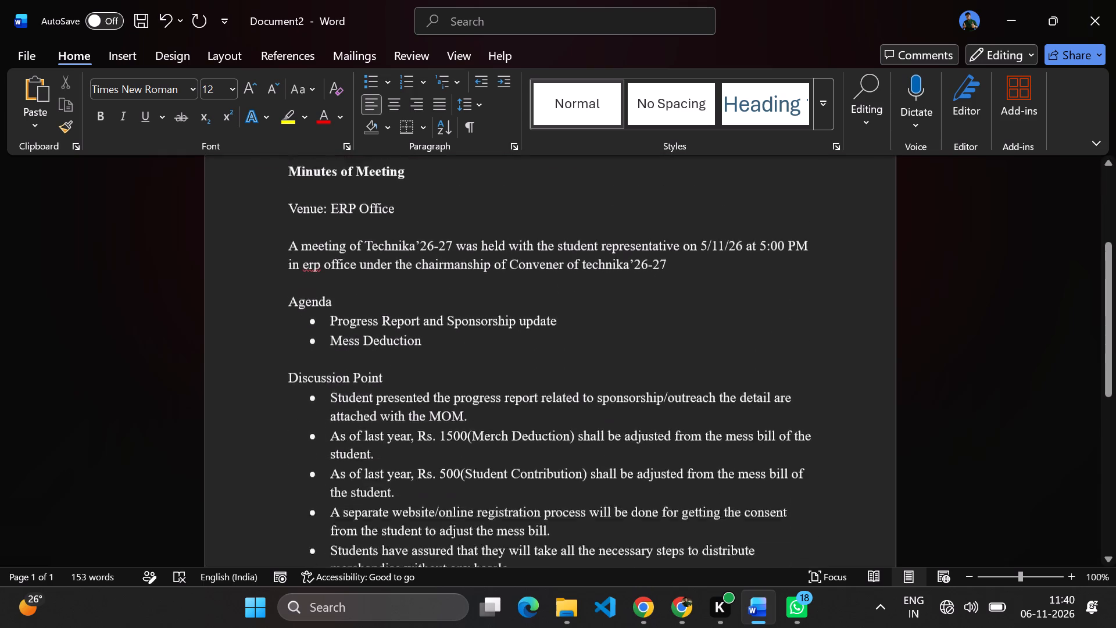
scroll(437, 531, "down", 2)
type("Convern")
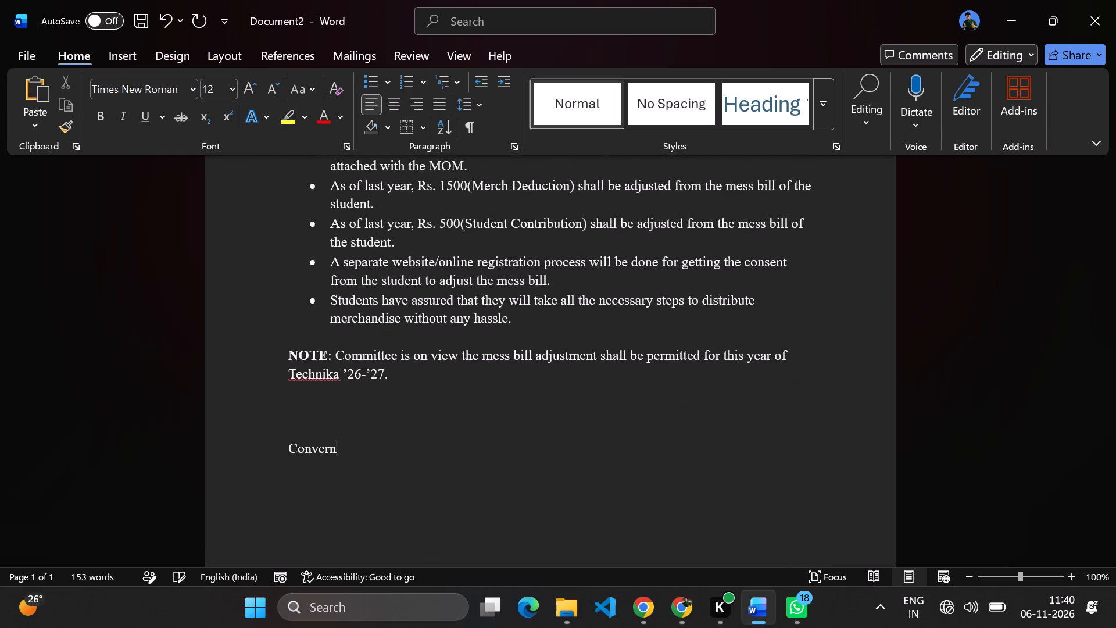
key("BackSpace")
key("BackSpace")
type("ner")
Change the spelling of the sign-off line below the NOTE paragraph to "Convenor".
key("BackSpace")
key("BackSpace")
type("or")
Change "Convener" to "Convenor" in the introductory paragraph about the meeting's chairmanship.
scroll(437, 531, "up", 1)
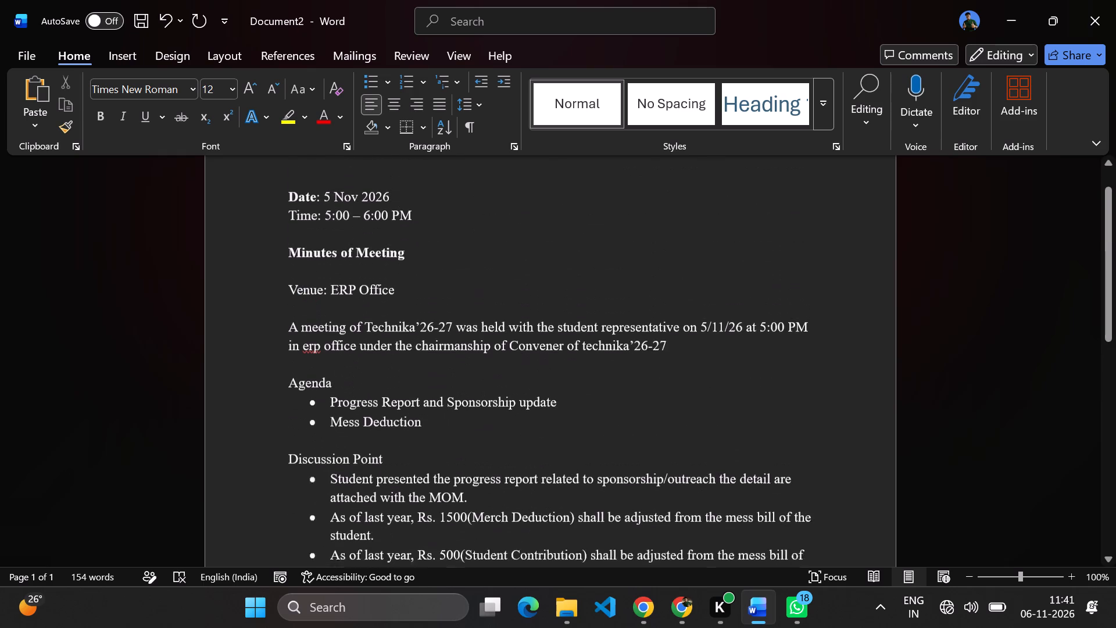
scroll(437, 531, "up", 1)
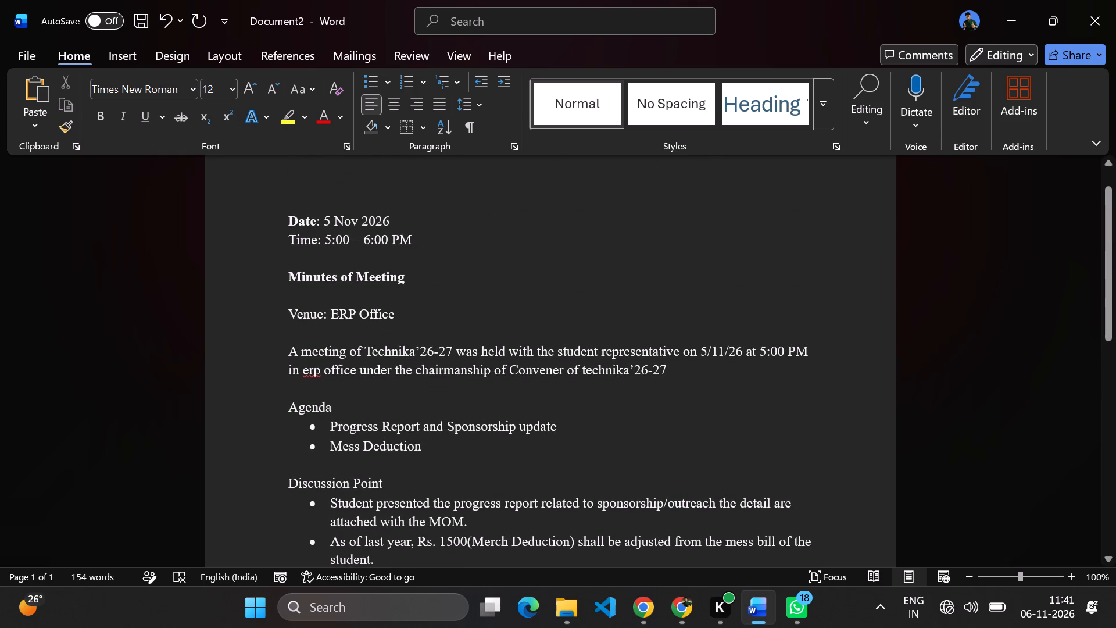
left_click(559, 375)
key("BackSpace")
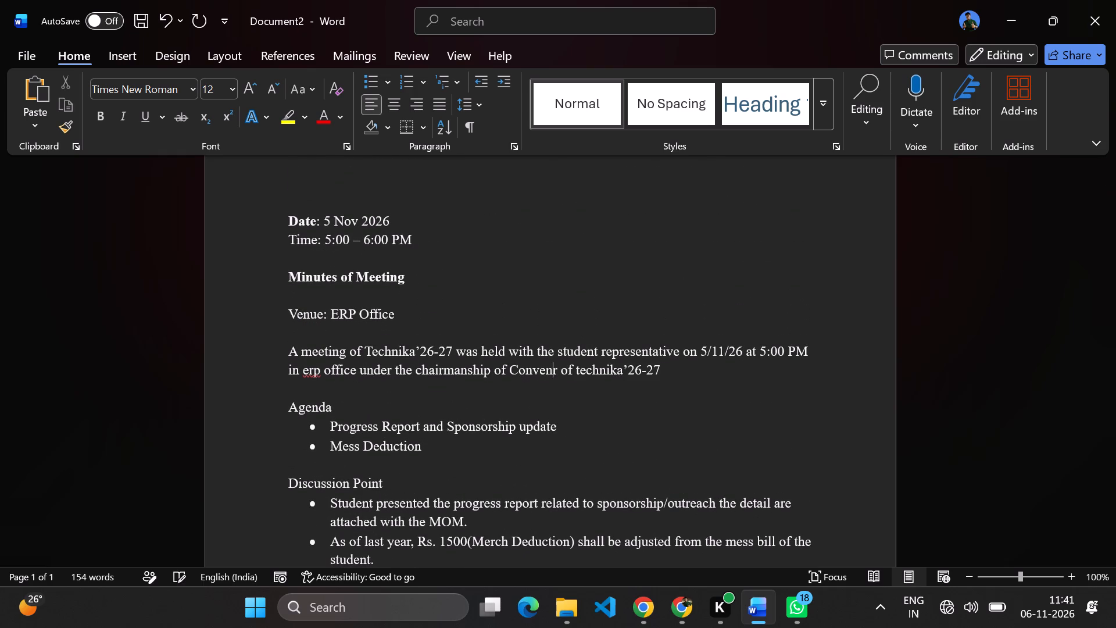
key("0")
key("BackSpace")
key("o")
Add the line "Technika'26-27" directly below "Convenor" in the sign-off and select that line.
scroll(559, 375, "down", 2)
left_click(347, 287)
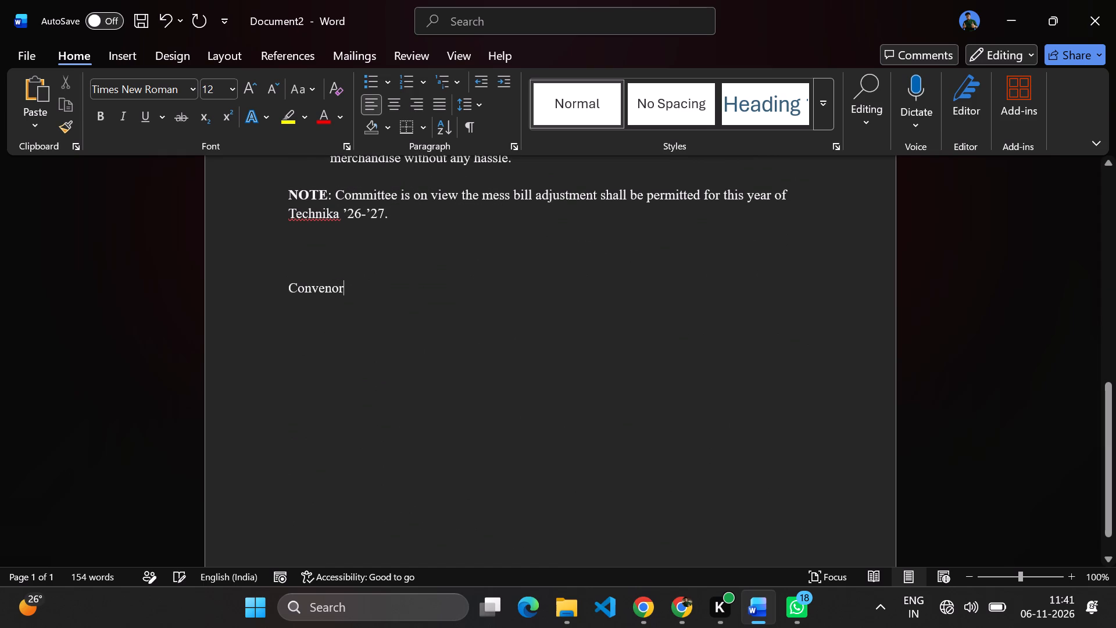
key("Return")
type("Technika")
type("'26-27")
left_click_drag(381, 302, 272, 294)
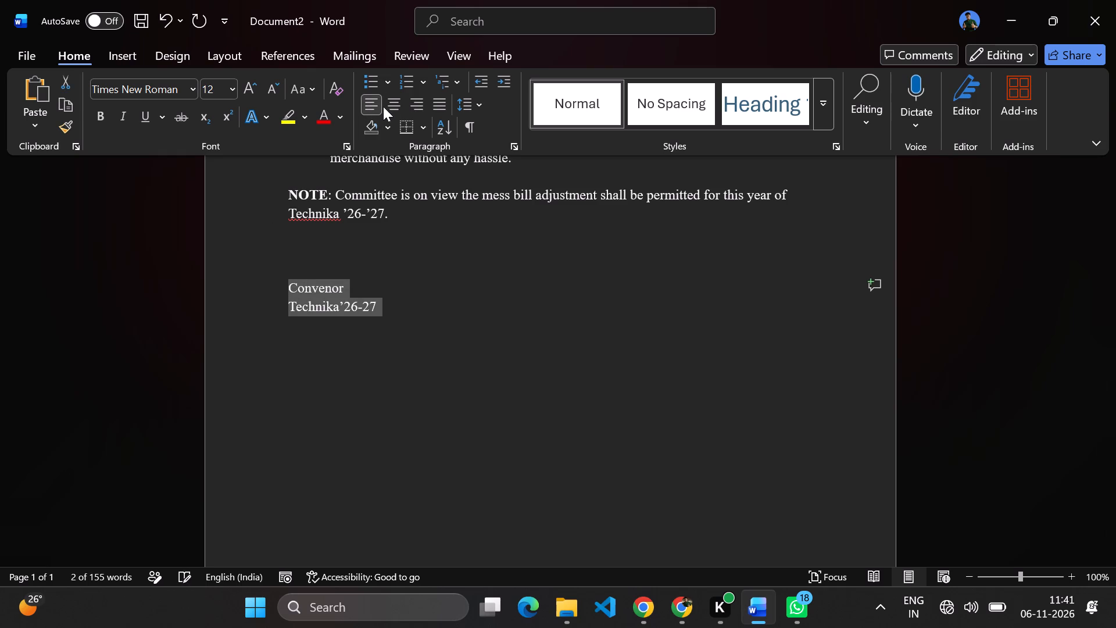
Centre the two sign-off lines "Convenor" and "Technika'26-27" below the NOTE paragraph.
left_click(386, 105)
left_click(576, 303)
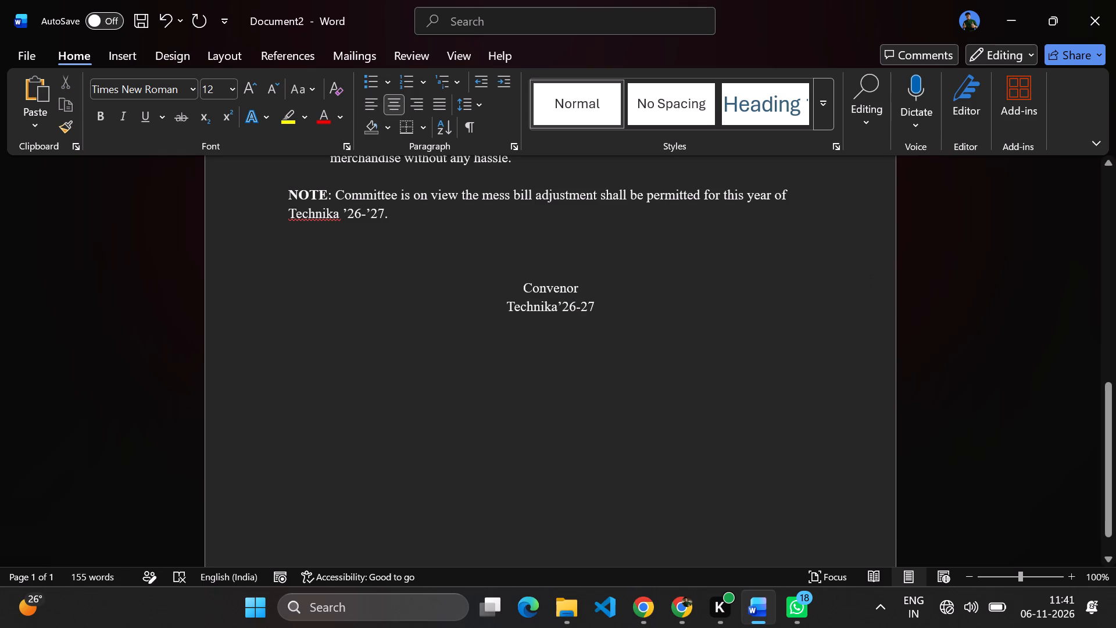
Delete both centred sign-off lines and set the emptied line to left alignment.
left_click_drag(607, 309, 471, 283)
key("BackSpace")
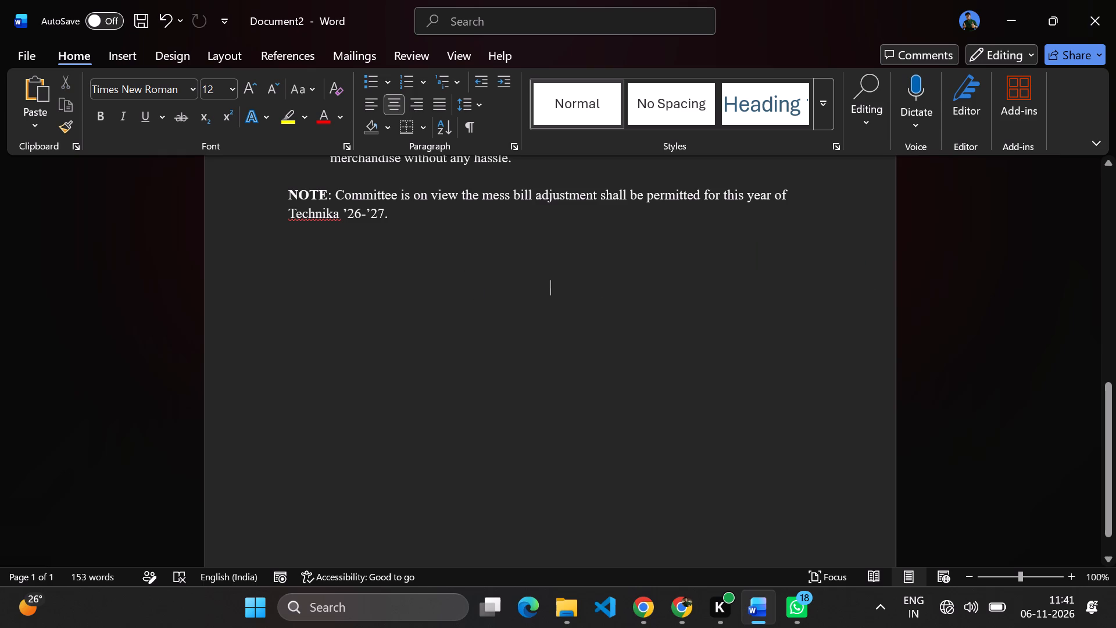
left_click(375, 109)
Enter the convener's full name with the title "Dr." on the empty sign-off line below the NOTE paragraph.
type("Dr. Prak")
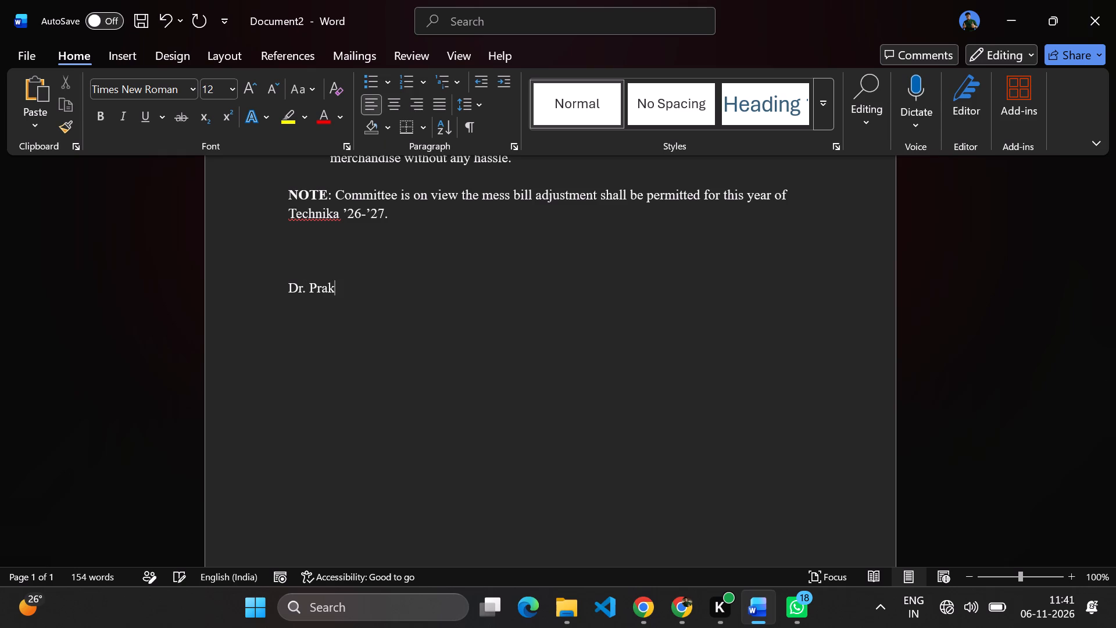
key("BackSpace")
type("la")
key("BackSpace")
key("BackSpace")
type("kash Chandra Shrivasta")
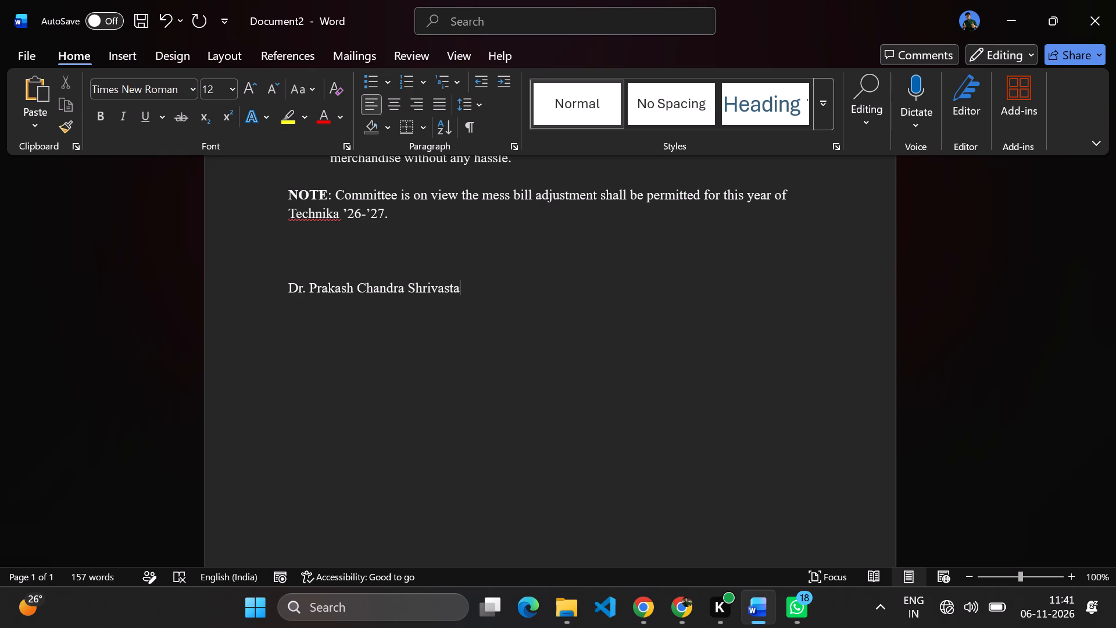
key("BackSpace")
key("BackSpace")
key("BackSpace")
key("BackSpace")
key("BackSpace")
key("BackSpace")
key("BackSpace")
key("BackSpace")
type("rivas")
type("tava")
Add the role line "Convener Technika'26-27" directly below the convener's name.
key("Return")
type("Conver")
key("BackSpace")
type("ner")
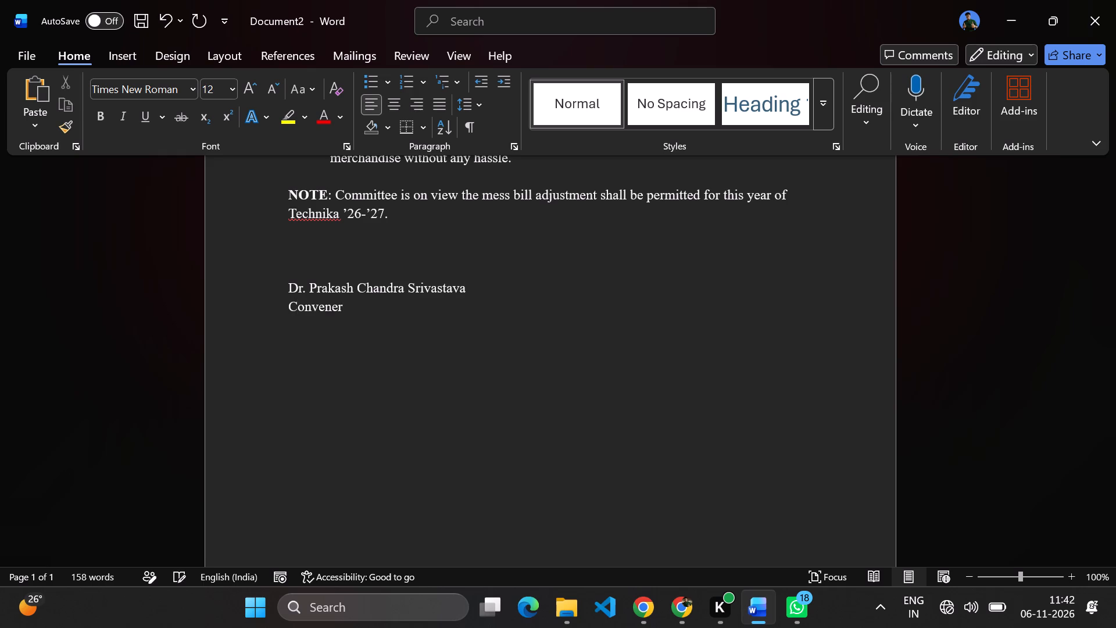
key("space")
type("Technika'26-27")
Leave two blank lines below the convener's role and enter the first co-convener's name with the title "Dr.".
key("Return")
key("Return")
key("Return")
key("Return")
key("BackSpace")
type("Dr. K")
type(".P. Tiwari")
Add the role line "Co- Convener Technika'26-27" below the co-convener's name, reusing a copy of the convener's role line after "Co-".
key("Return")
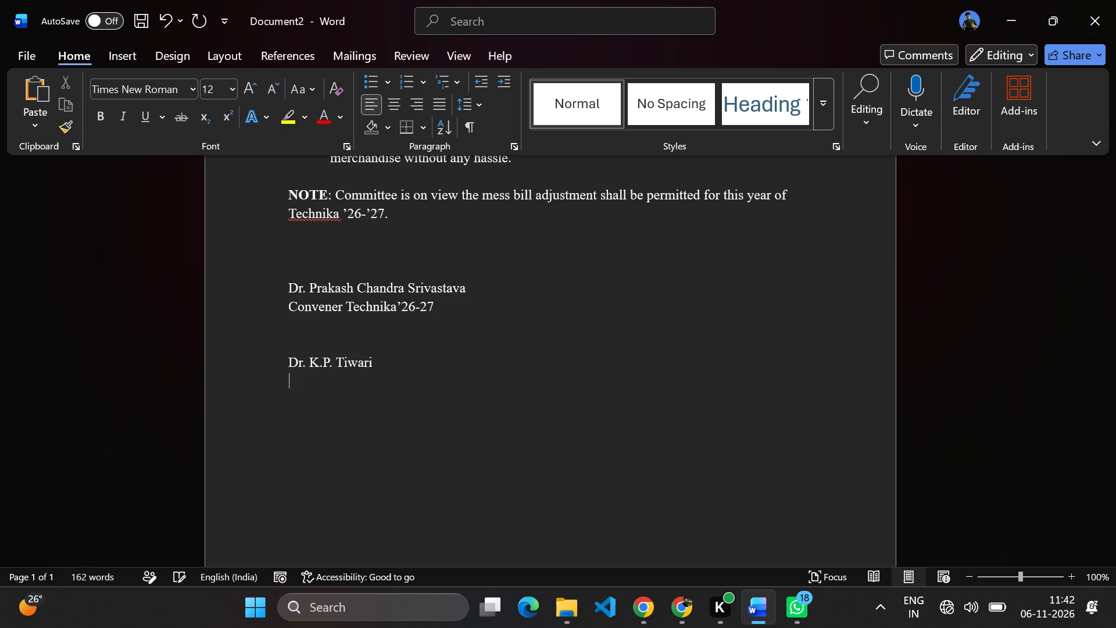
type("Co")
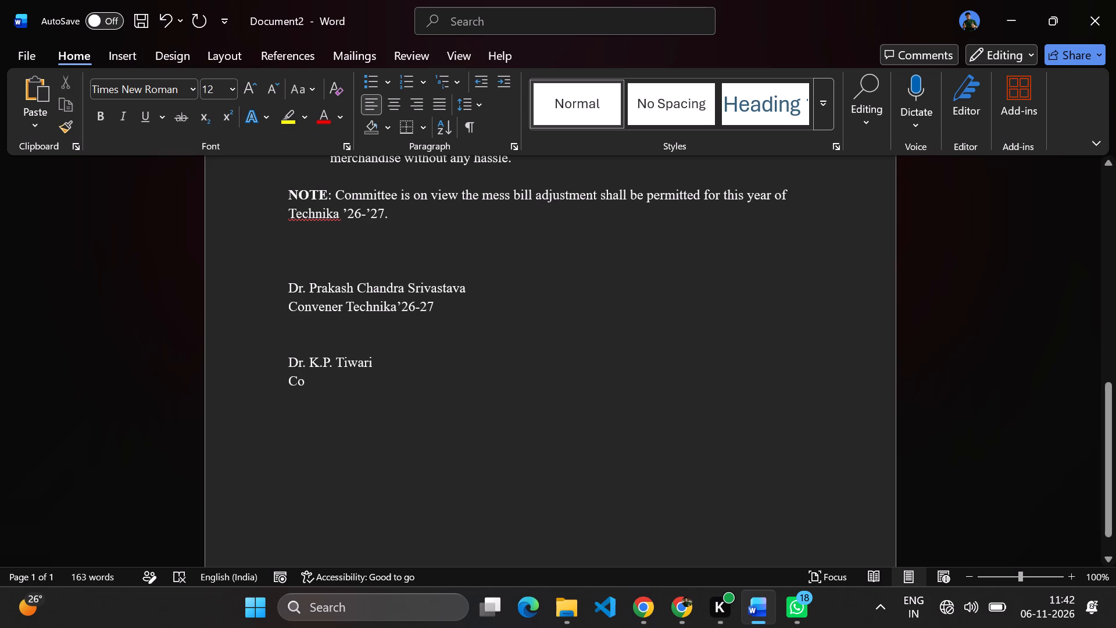
left_click_drag(445, 305, 278, 301)
key("ctrl+c")
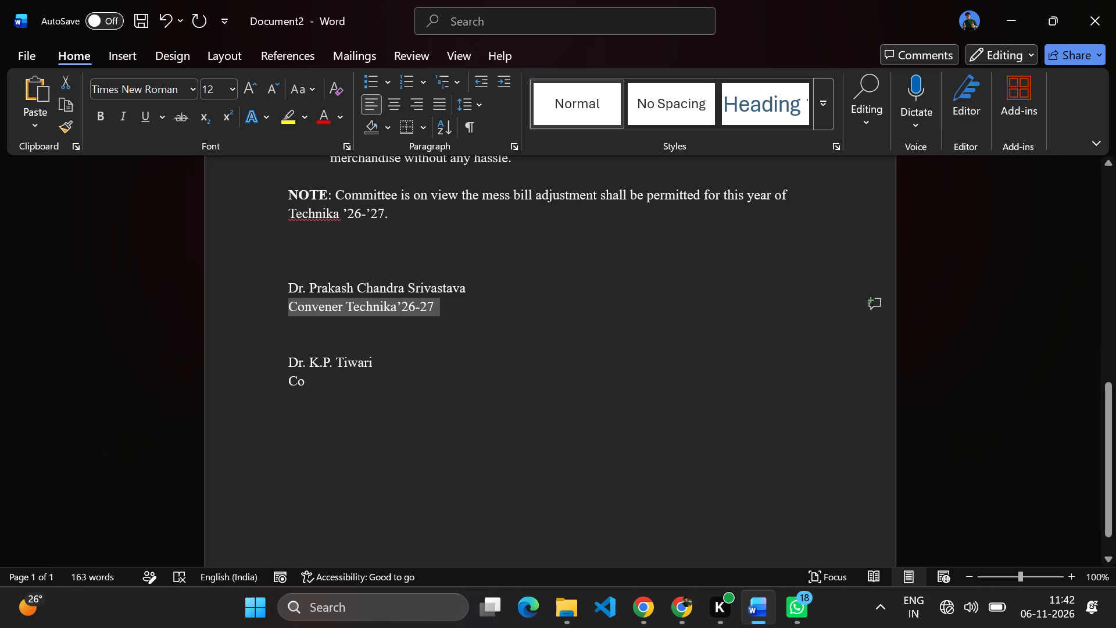
left_click(314, 385)
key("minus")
key("ctrl+v")
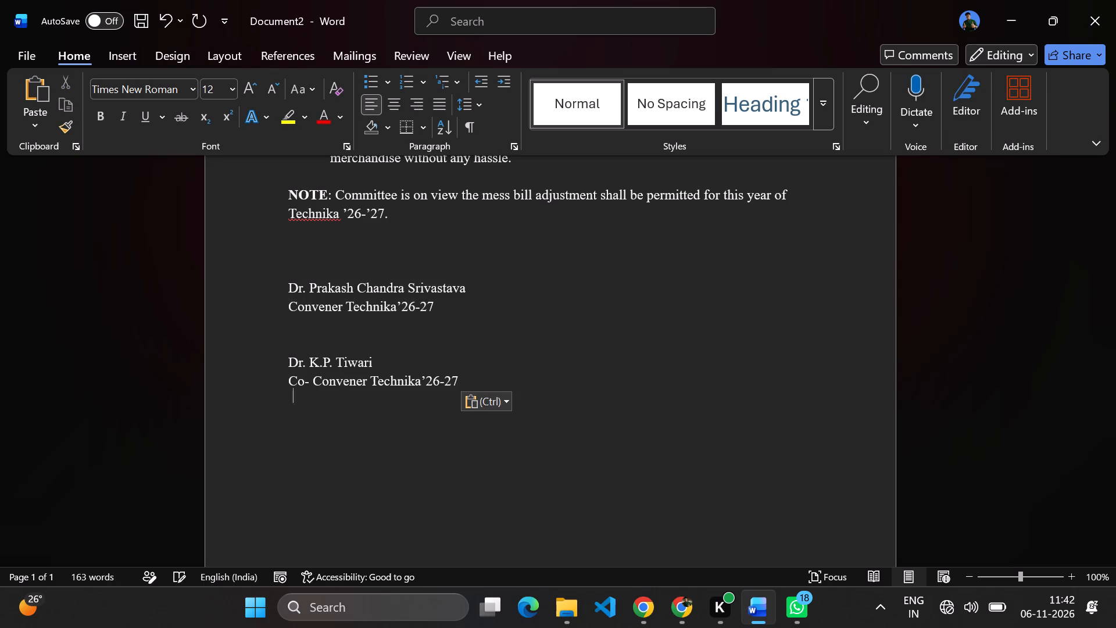
Duplicate the co-convener's name and role lines, leaving two blank lines below the original block.
left_click_drag(470, 381, 275, 354)
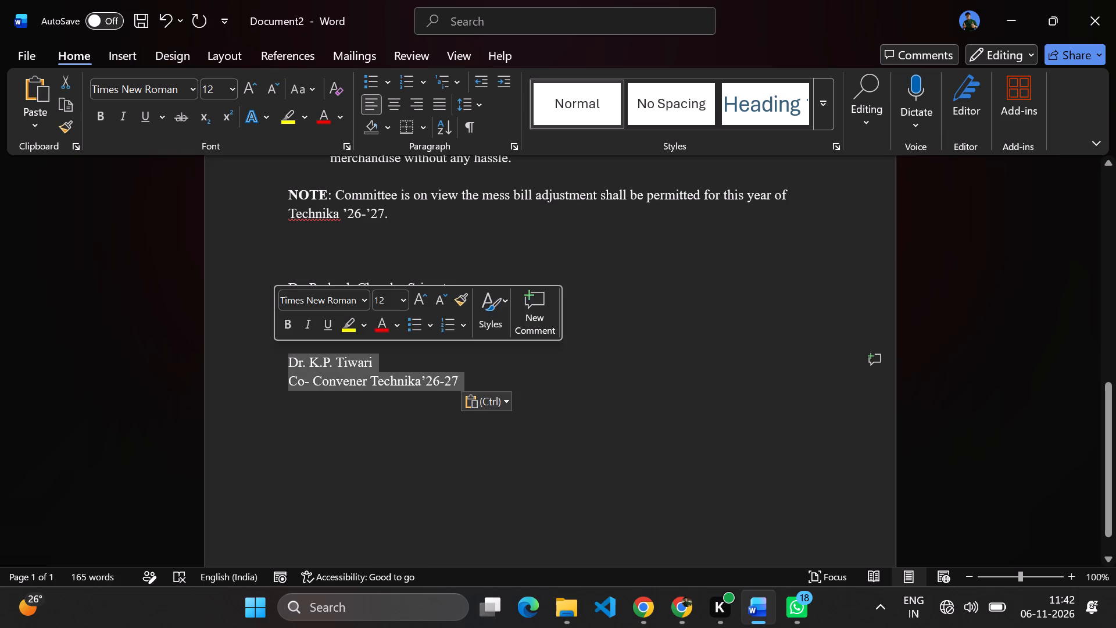
key("ctrl+c")
left_click(478, 381)
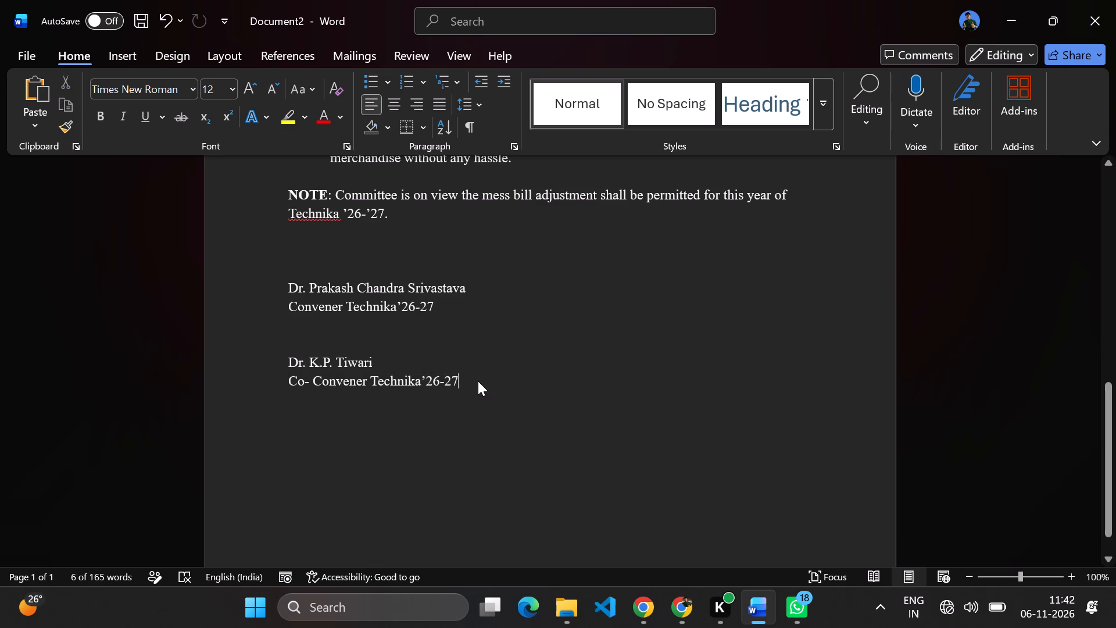
key("Return")
key("Return")
key("Return")
key("ctrl+v")
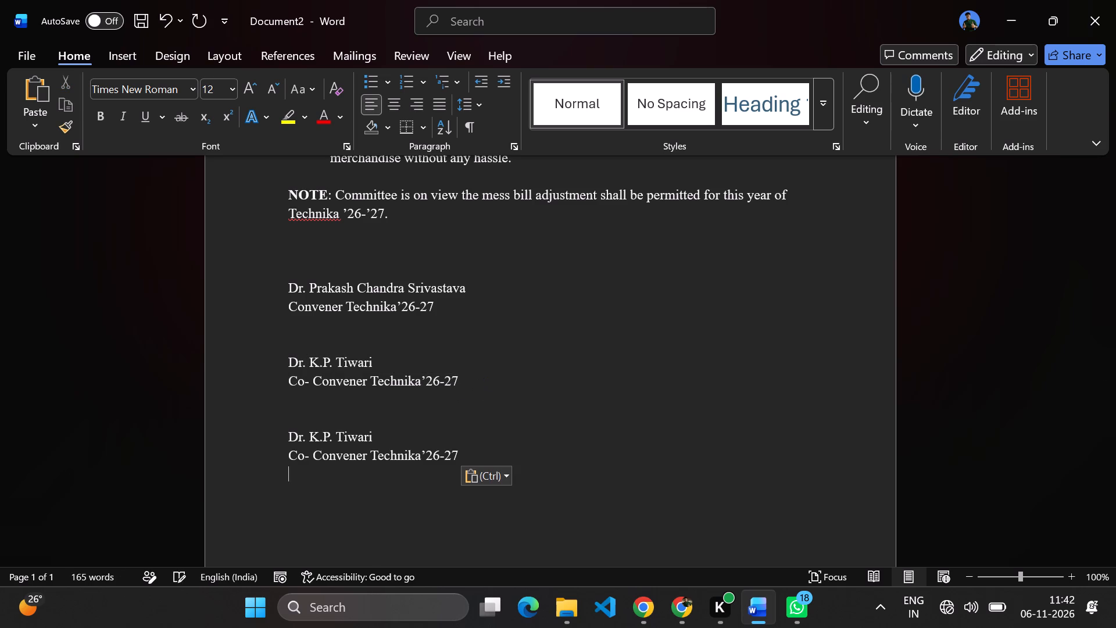
Replace the name after "Dr." in the duplicated block with the second co-convener's name.
left_click(374, 438)
key("BackSpace")
key("BackSpace")
key("BackSpace")
key("BackSpace")
key("BackSpace")
key("BackSpace")
key("BackSpace")
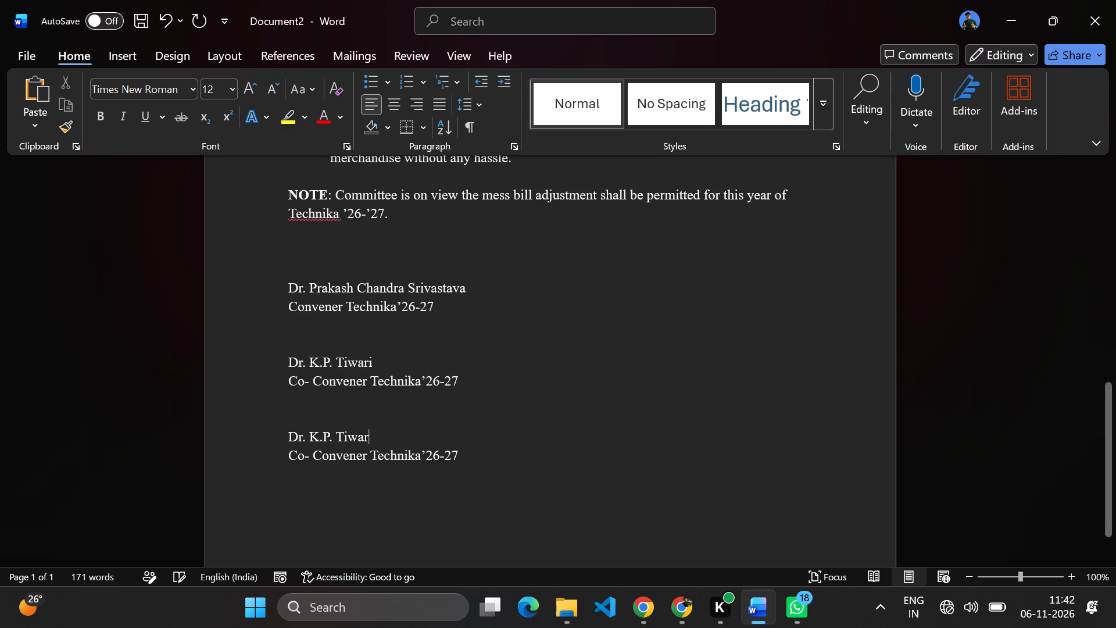
key("BackSpace")
key("BackSpace")
key("BackSpace")
key("BackSpace")
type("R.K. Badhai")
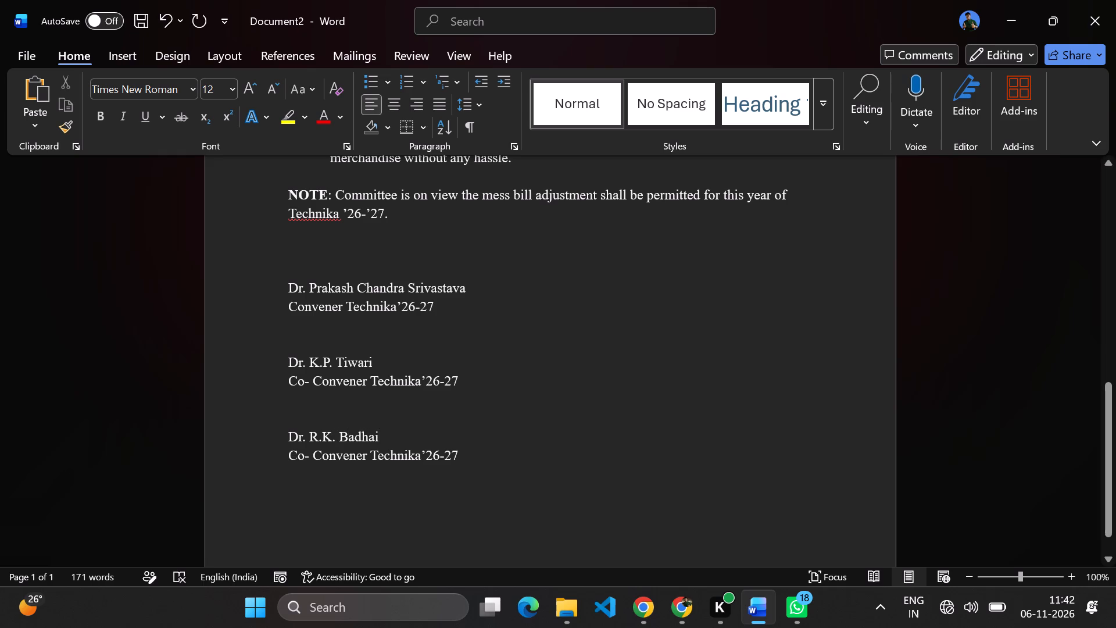
left_click(521, 443)
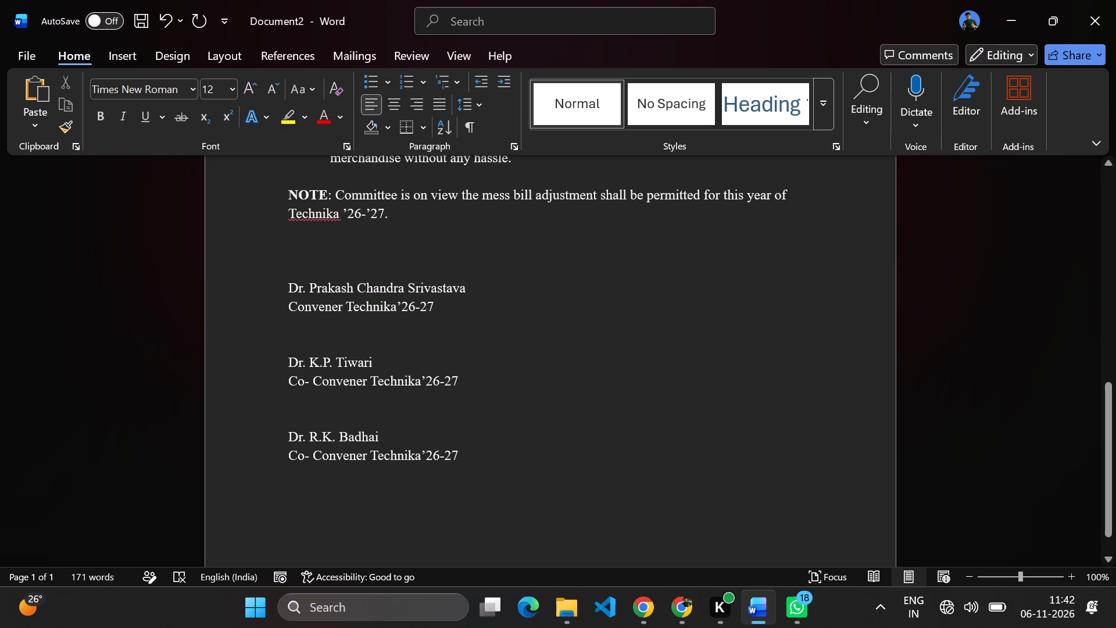
Leave two blank lines below the last Co-Convener entry and add the treasurer's name with the title "Dr." above "Treasurer Technika'26-27".
left_click(471, 450)
key("Return")
key("Return")
key("Return")
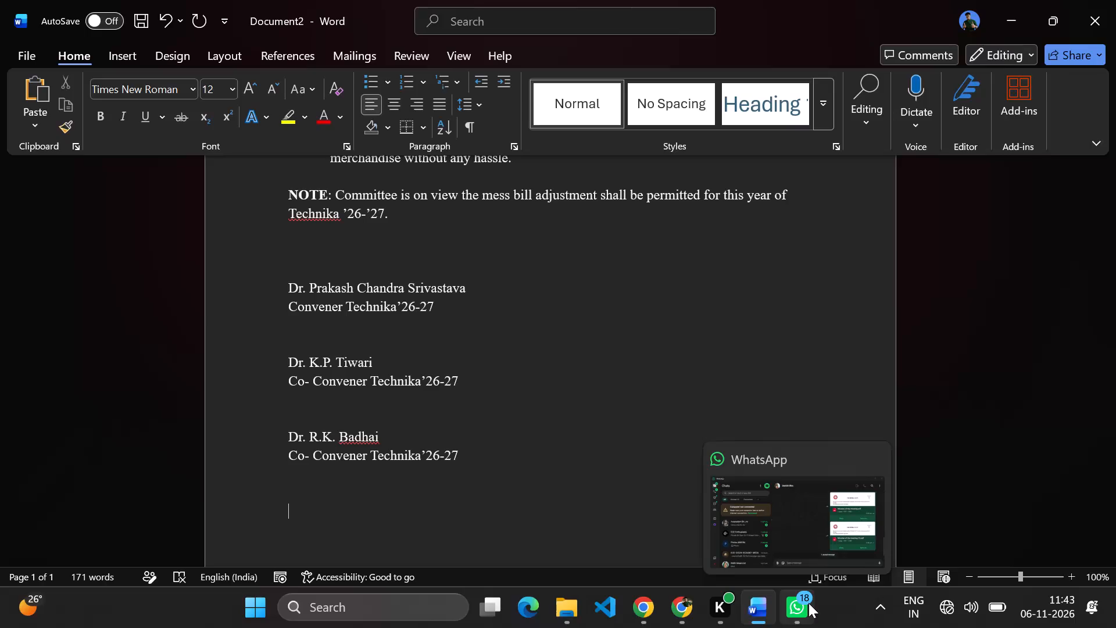
key("BackSpace")
key("Return")
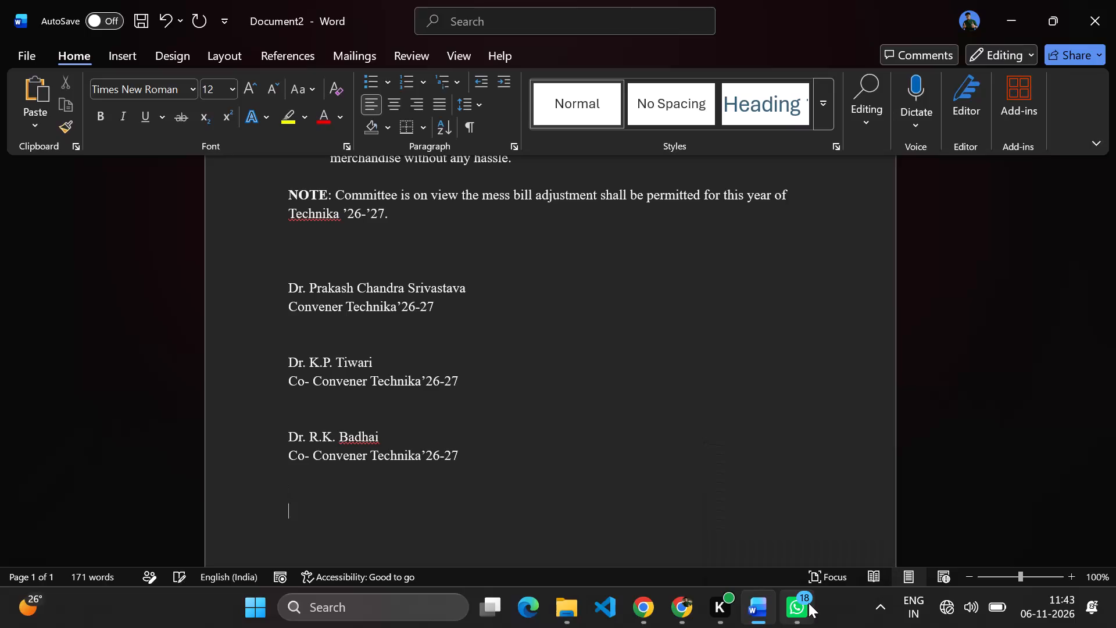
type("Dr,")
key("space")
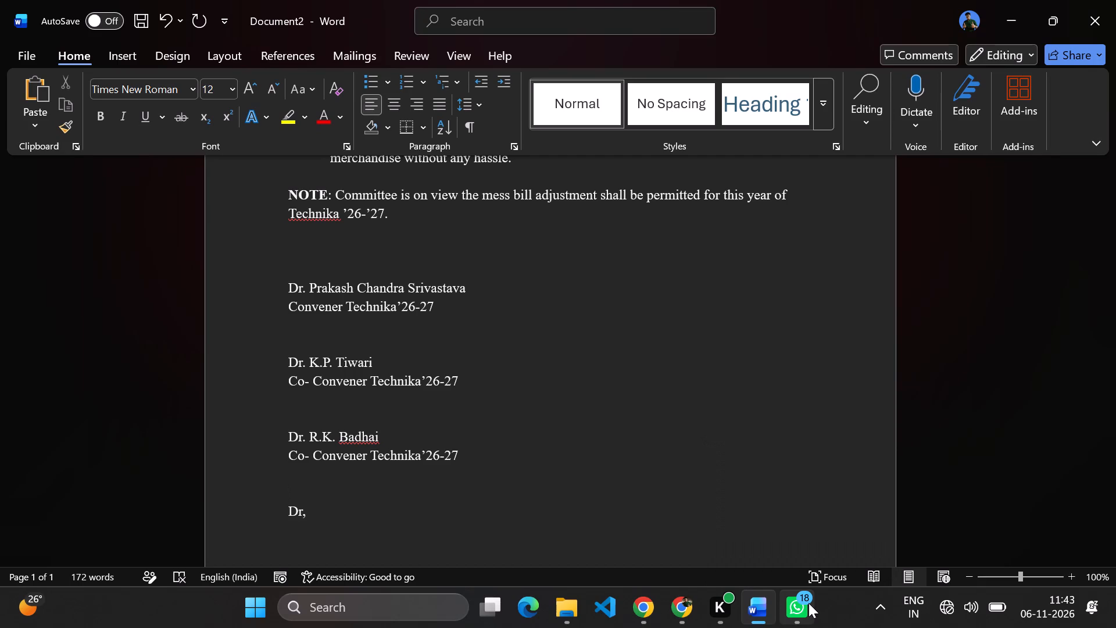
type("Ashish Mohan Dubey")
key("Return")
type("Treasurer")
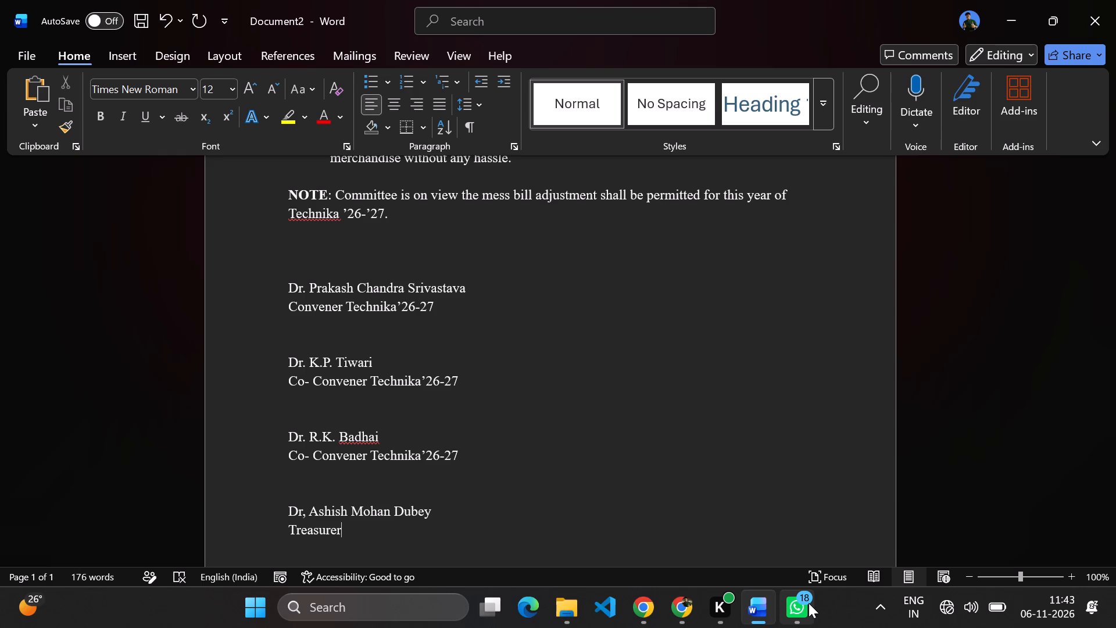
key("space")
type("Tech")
left_click(305, 518)
key("BackSpace")
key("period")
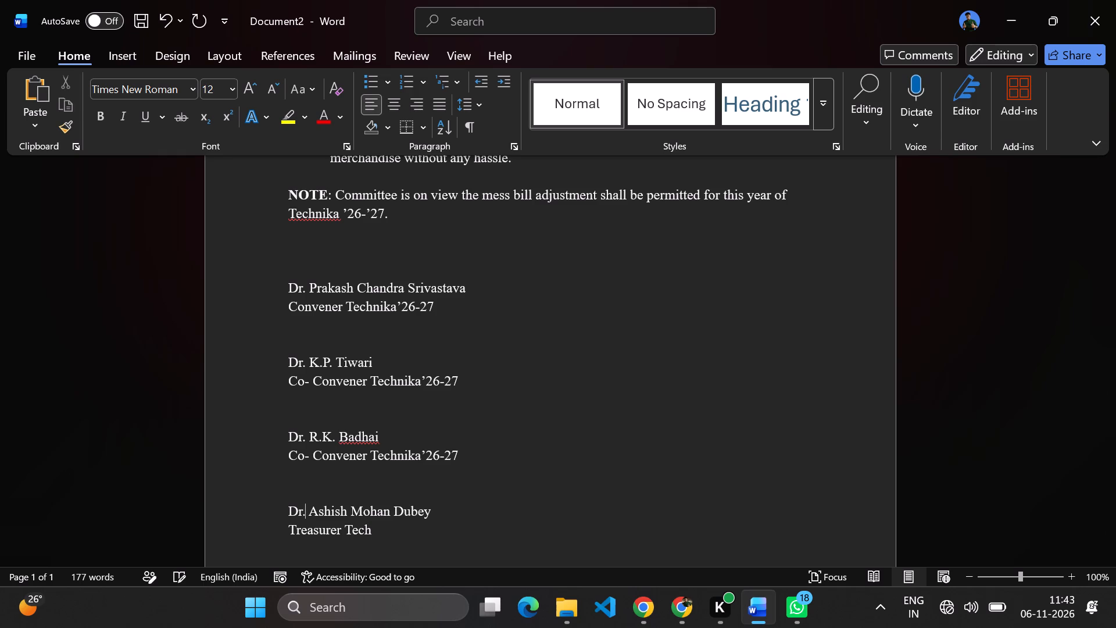
left_click(384, 533)
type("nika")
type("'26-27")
Copy the two-line treasurer entry and start a new line below it, separated by one blank line.
left_click_drag(438, 530, 251, 504)
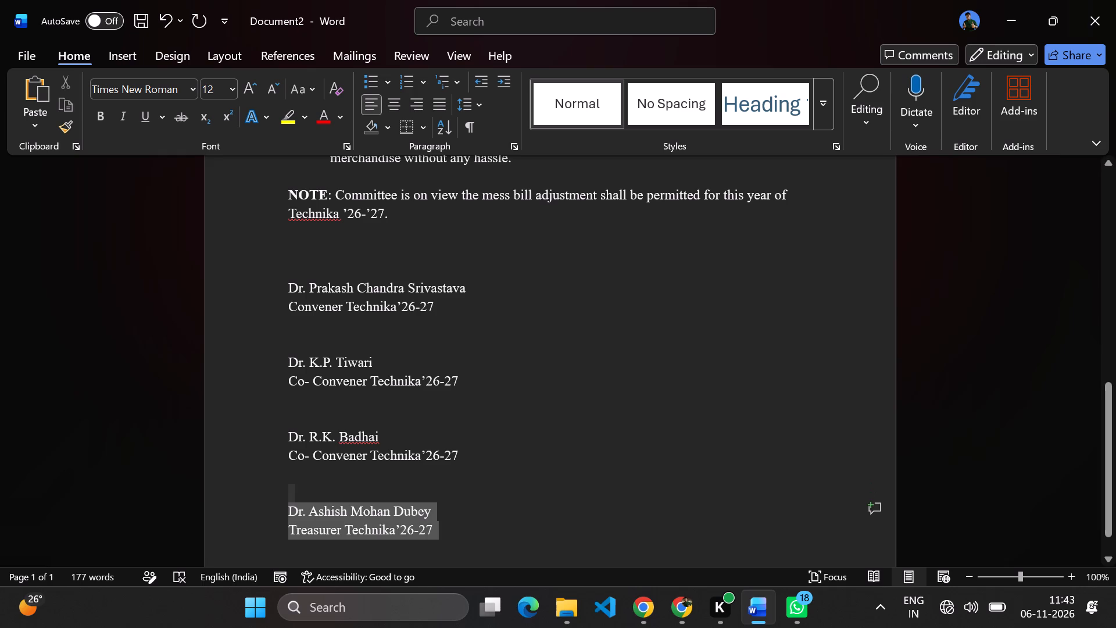
left_click_drag(251, 504, 252, 518)
key("ctrl+c")
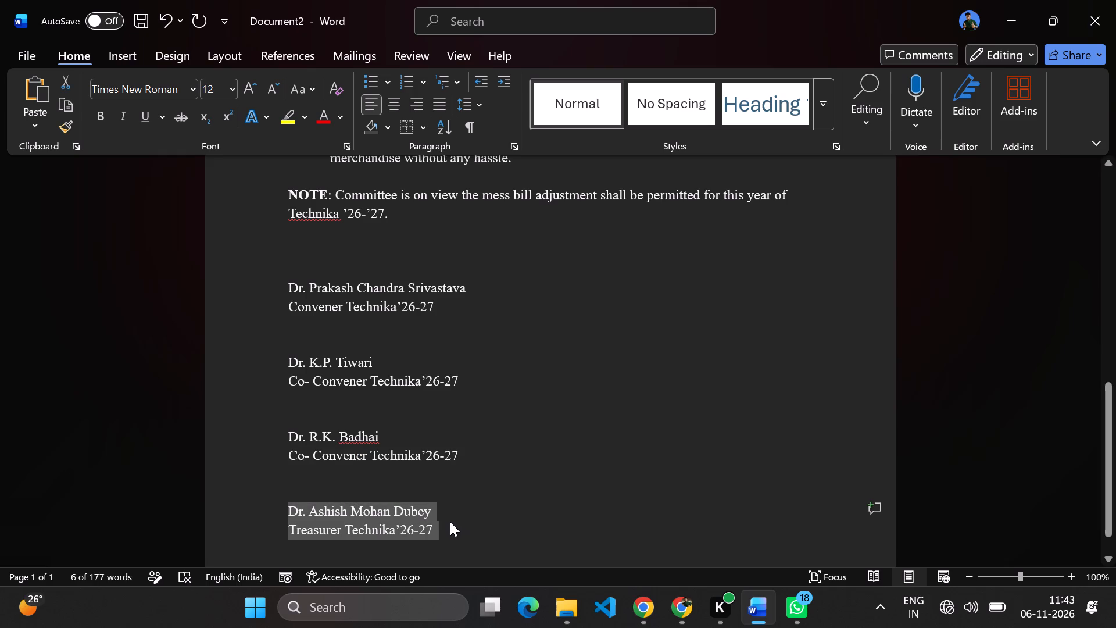
left_click(450, 522)
key("Return")
key("Return")
key("Return")
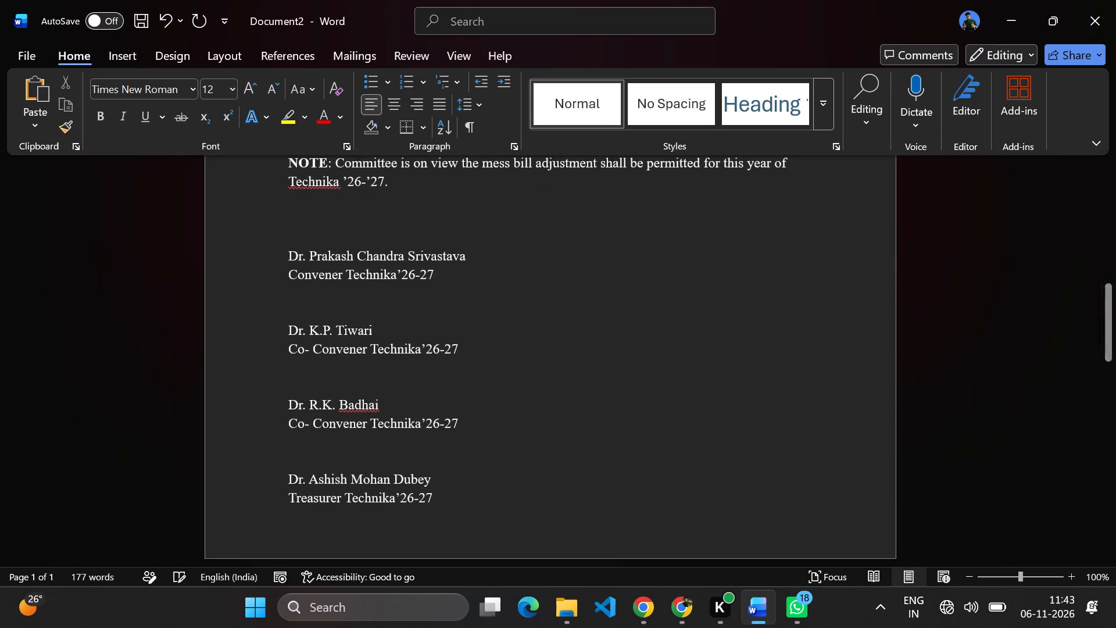
key("BackSpace")
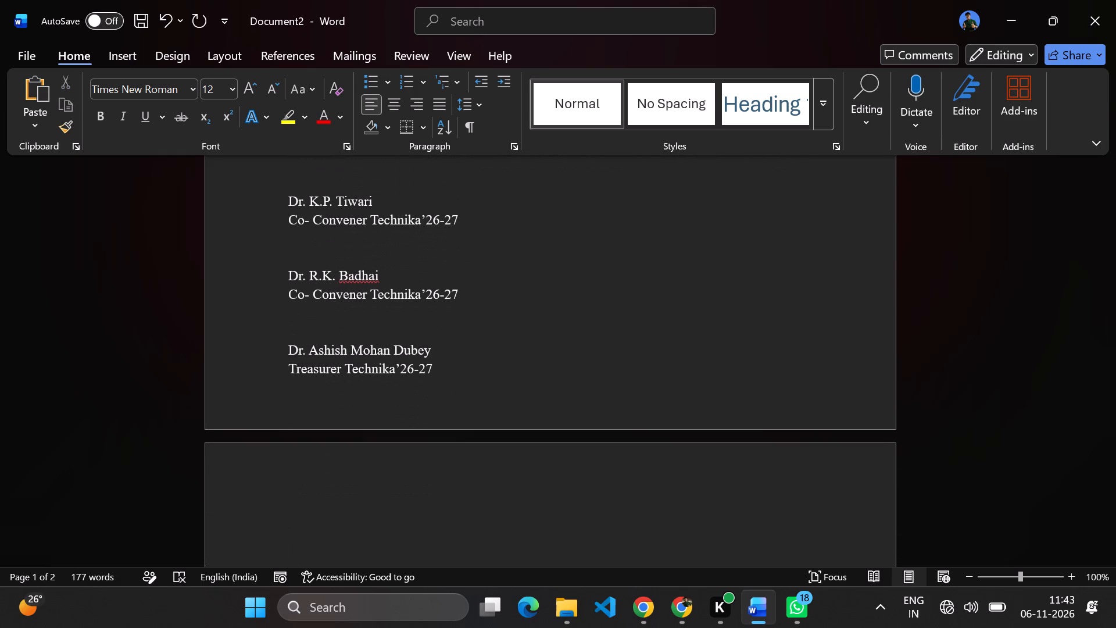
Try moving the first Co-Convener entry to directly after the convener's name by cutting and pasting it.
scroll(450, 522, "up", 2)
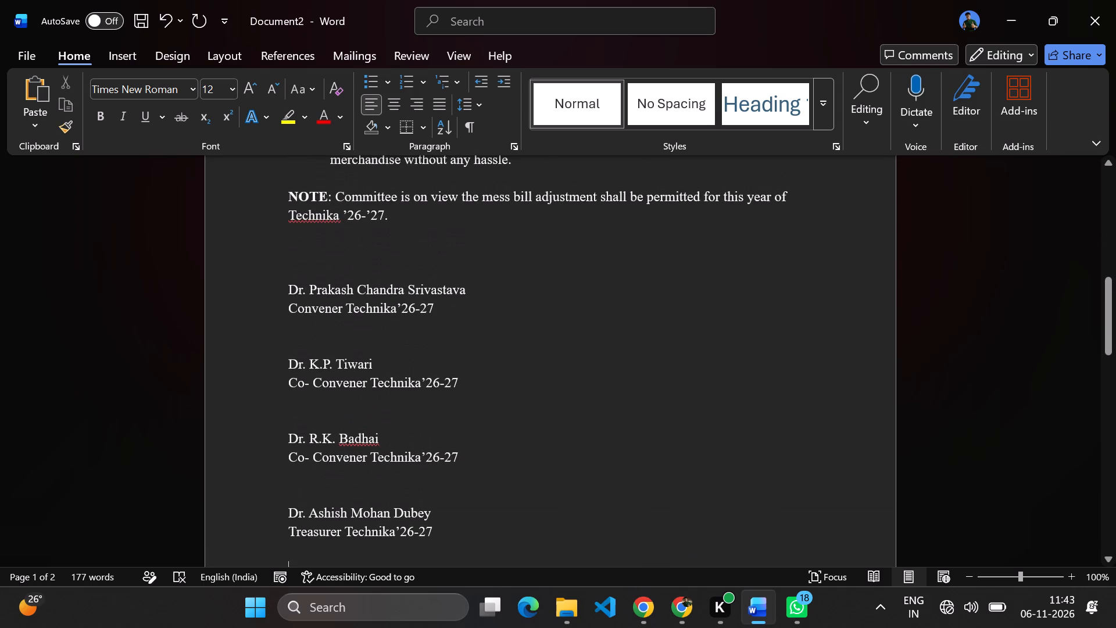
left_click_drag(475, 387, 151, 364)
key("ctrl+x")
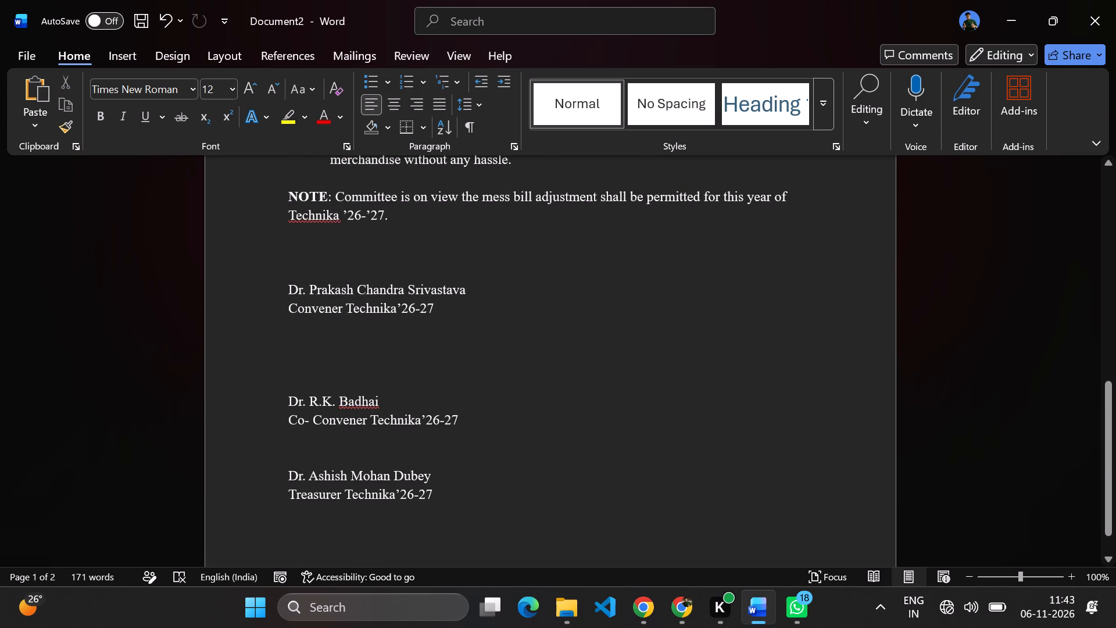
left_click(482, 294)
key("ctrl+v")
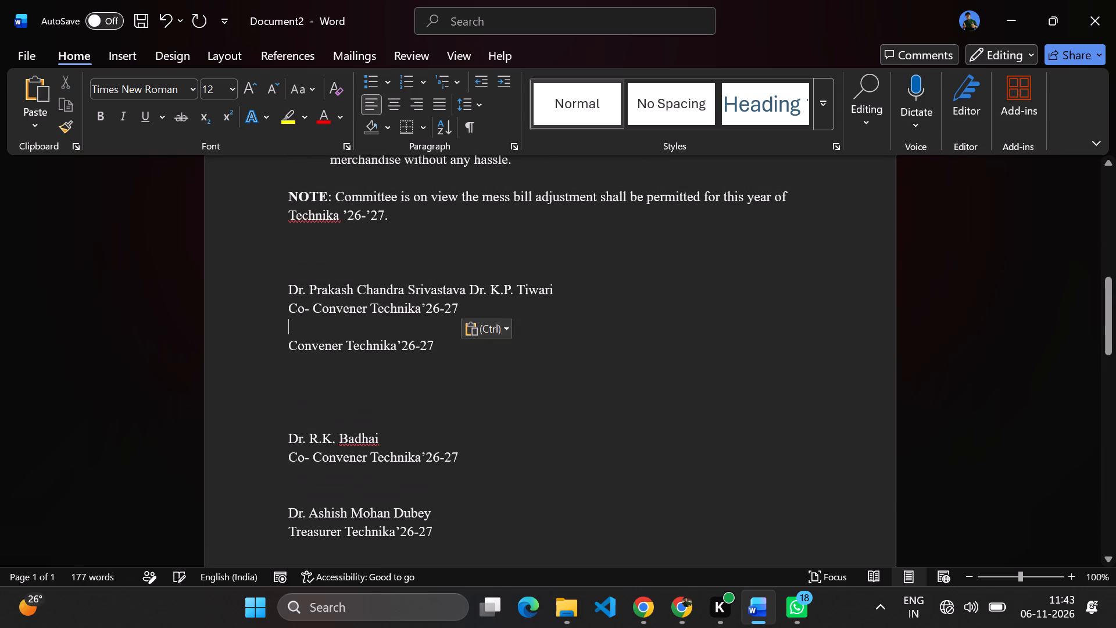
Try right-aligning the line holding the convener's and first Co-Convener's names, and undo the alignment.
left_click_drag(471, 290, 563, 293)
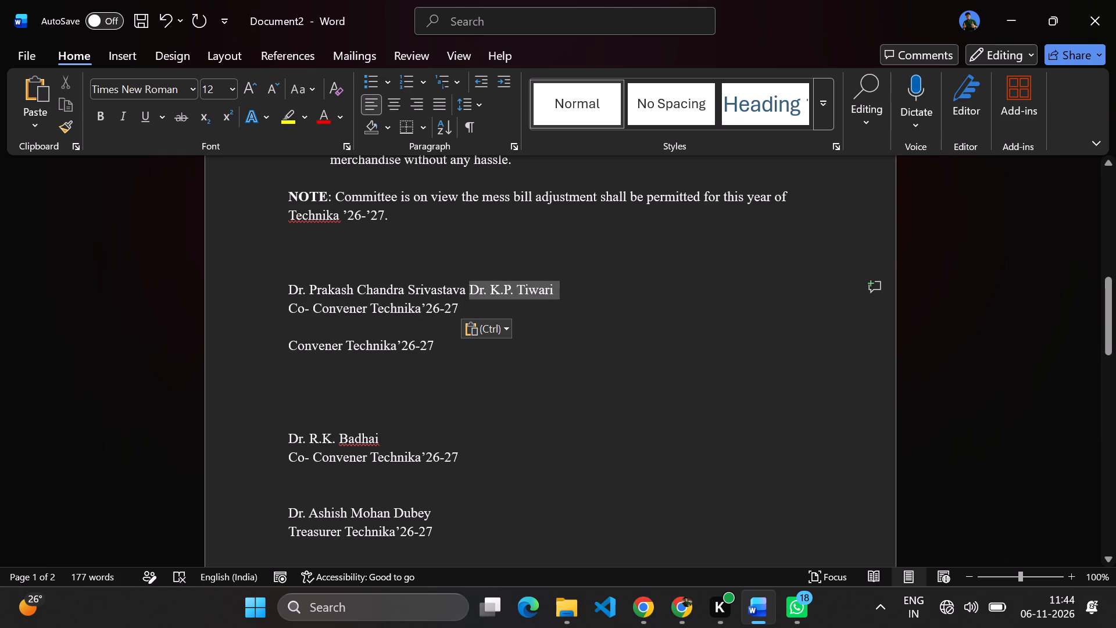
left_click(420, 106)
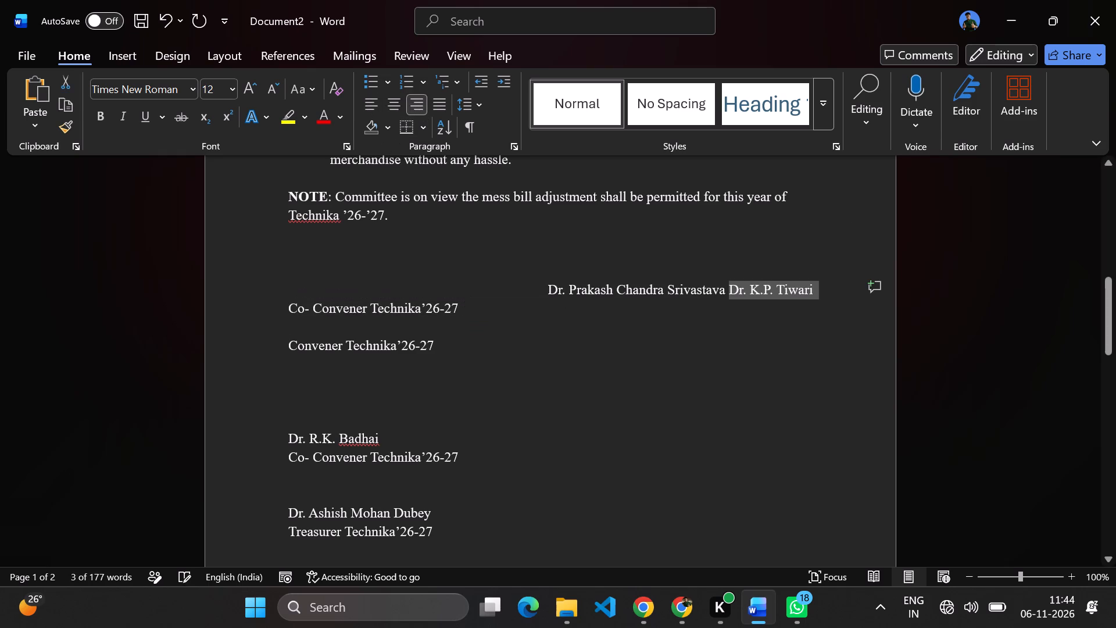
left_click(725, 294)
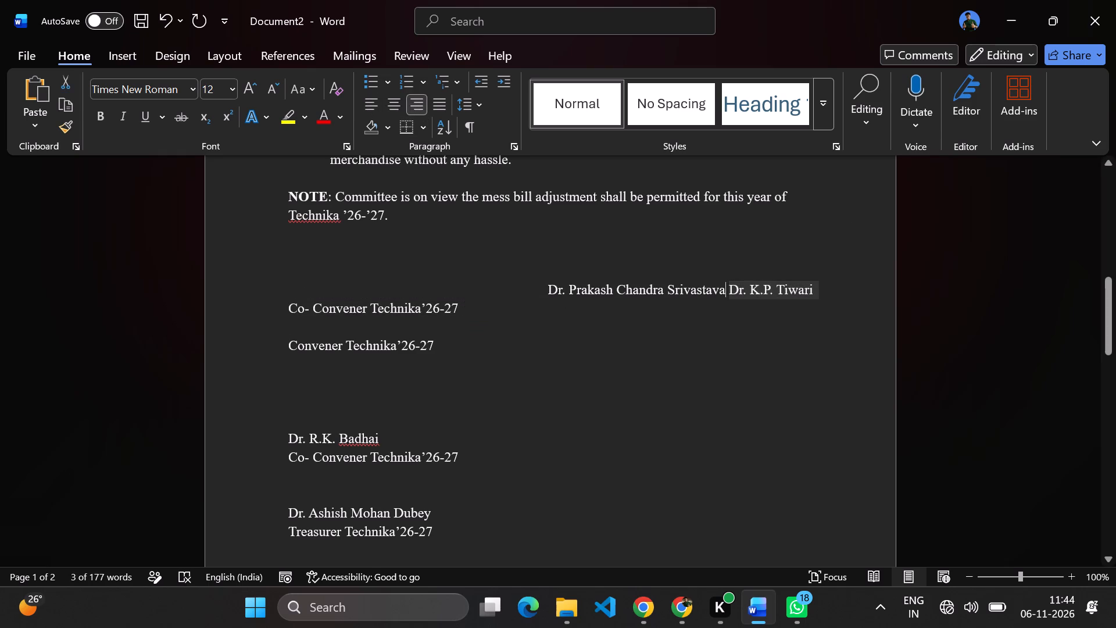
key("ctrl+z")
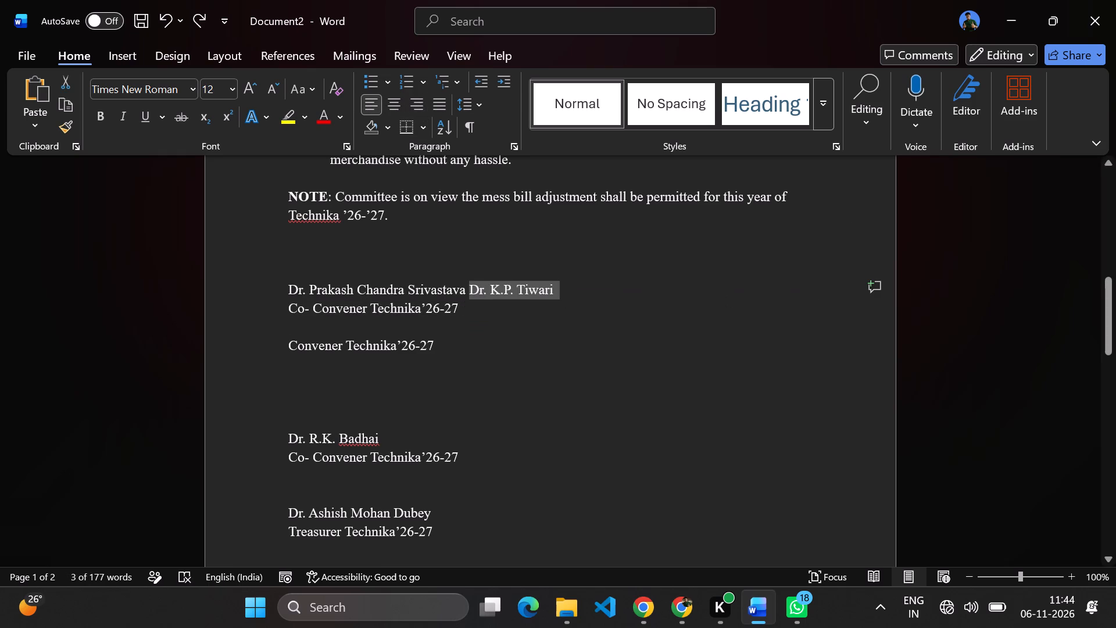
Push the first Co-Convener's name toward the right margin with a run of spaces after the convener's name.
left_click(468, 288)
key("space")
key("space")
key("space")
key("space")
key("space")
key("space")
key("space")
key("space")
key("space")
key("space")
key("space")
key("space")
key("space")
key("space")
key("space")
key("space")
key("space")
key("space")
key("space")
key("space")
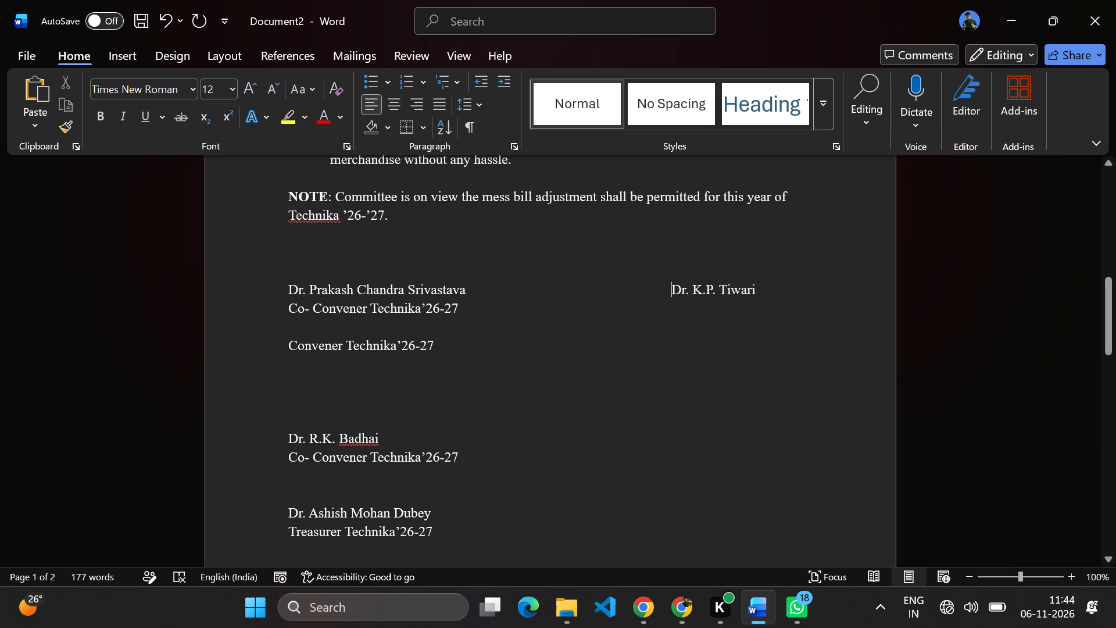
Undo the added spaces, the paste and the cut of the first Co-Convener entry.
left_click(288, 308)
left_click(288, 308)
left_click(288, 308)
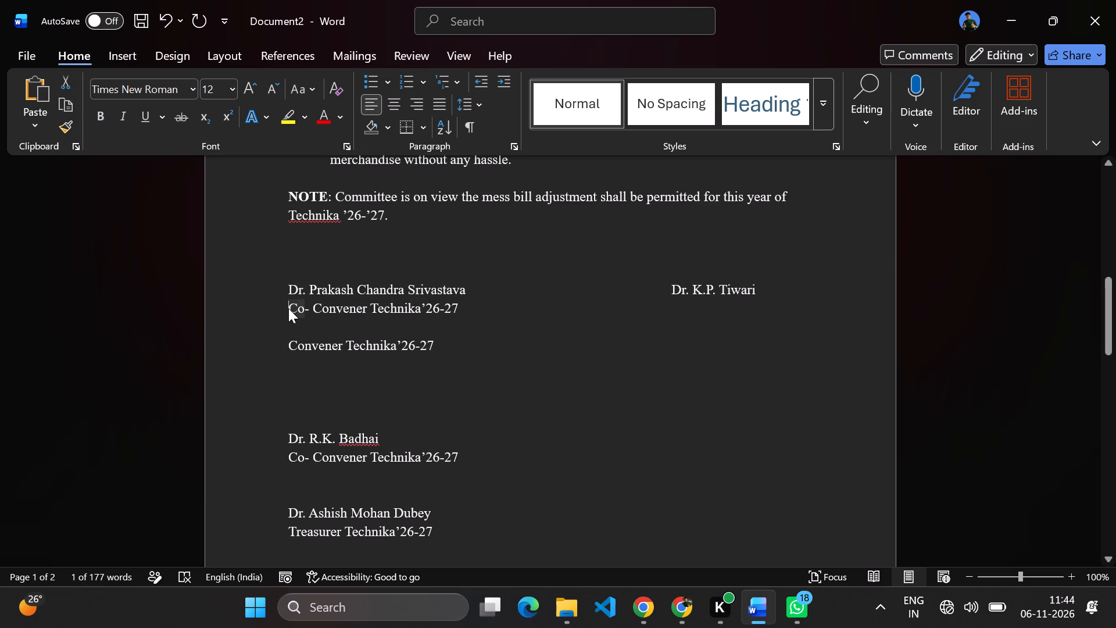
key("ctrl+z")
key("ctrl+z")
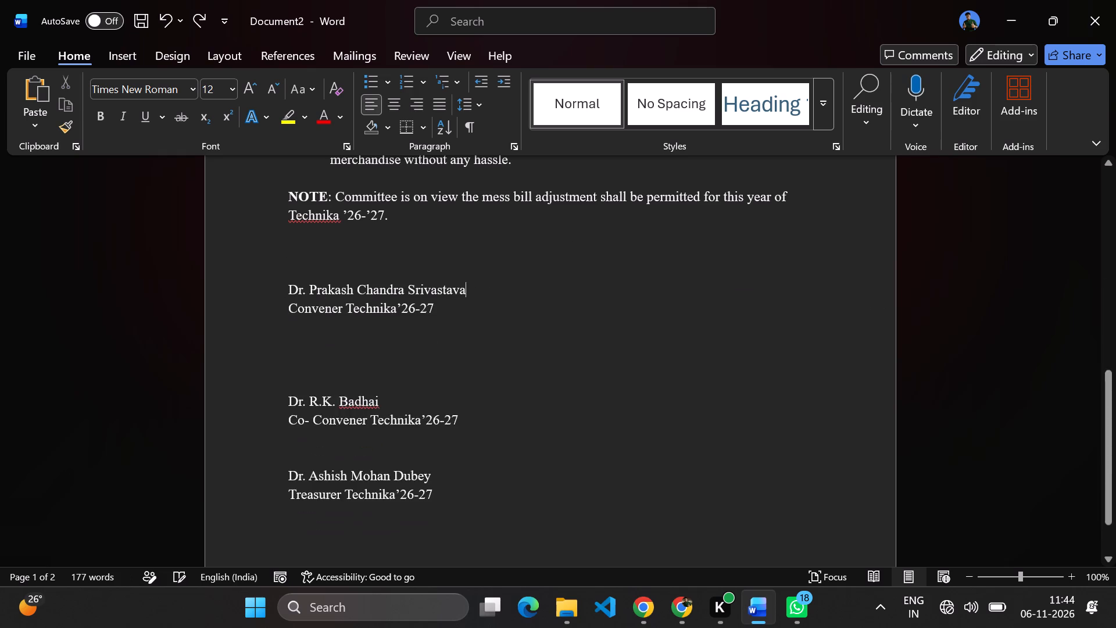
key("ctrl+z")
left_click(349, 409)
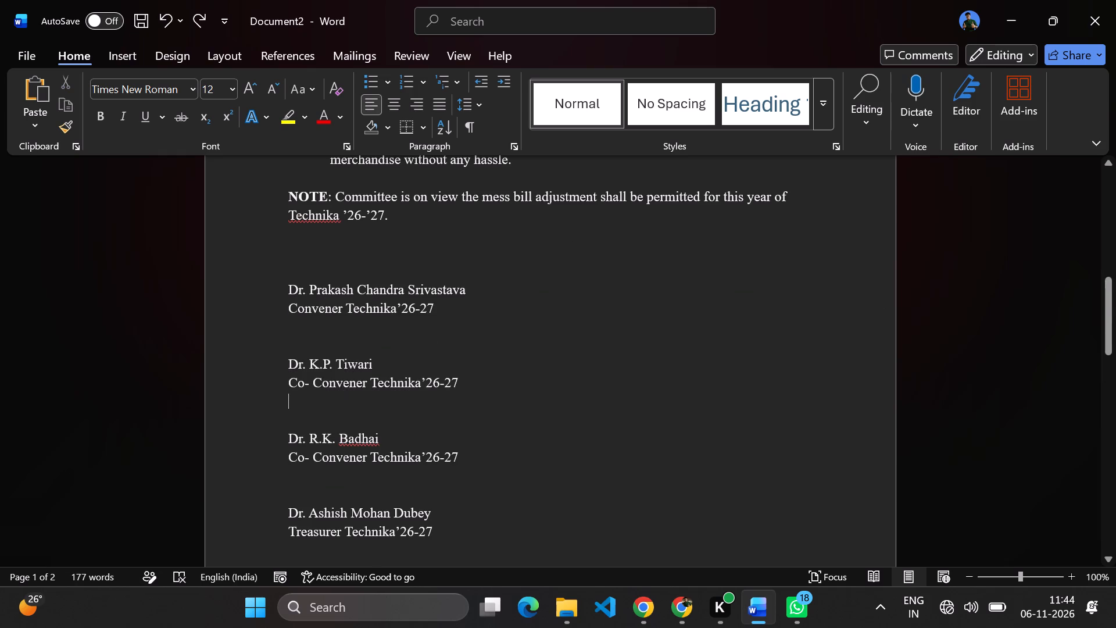
Copy the second Co-Convener's name from the sign-off.
left_click_drag(395, 441, 262, 440)
key("ctrl+c")
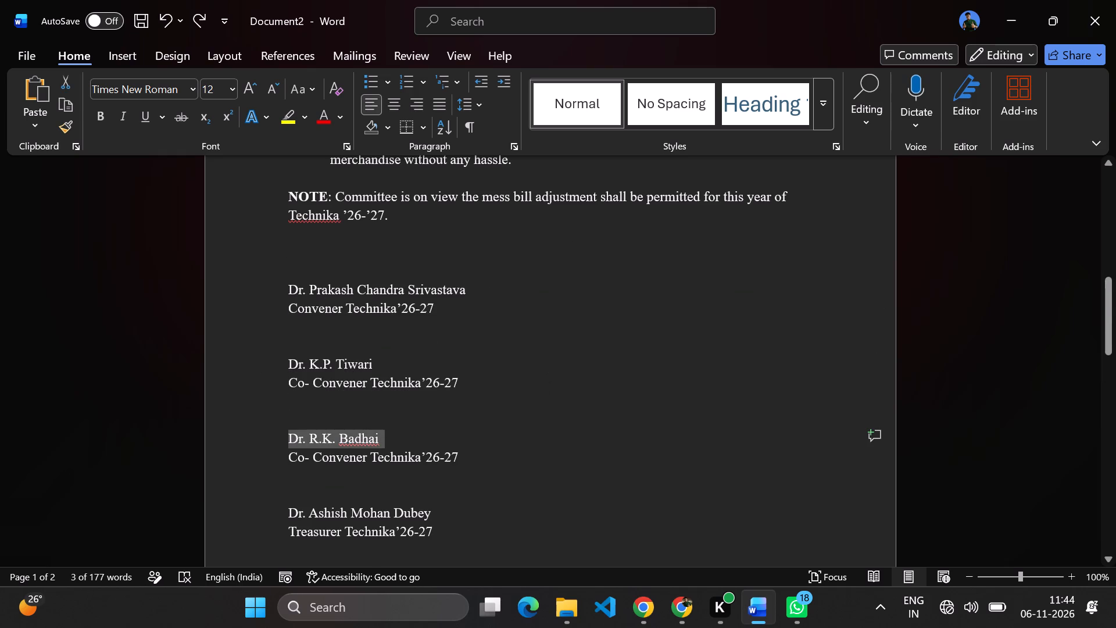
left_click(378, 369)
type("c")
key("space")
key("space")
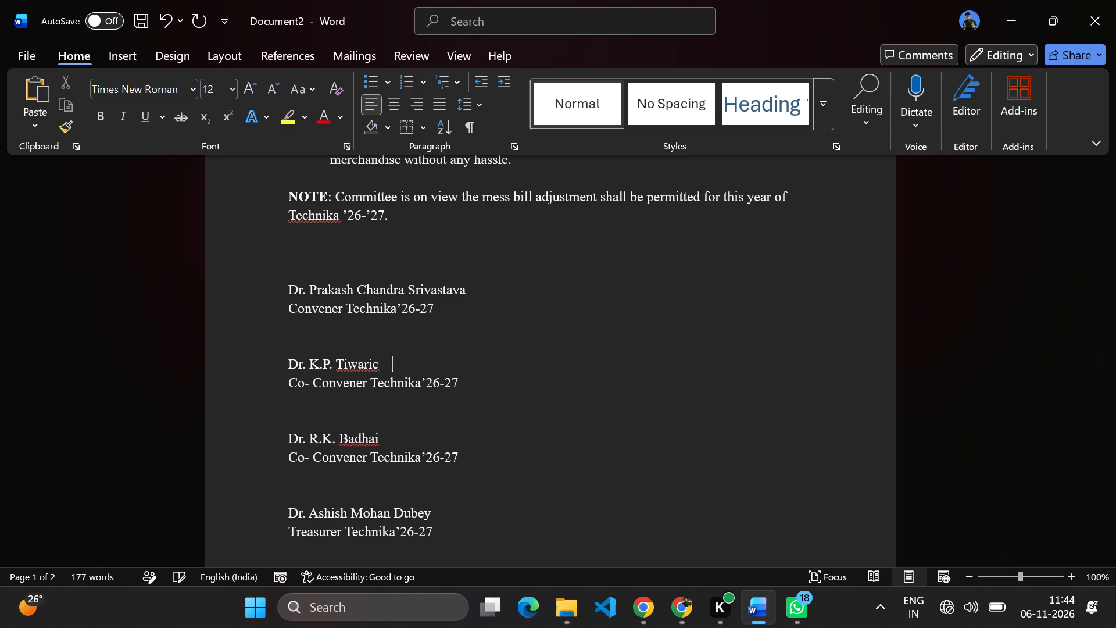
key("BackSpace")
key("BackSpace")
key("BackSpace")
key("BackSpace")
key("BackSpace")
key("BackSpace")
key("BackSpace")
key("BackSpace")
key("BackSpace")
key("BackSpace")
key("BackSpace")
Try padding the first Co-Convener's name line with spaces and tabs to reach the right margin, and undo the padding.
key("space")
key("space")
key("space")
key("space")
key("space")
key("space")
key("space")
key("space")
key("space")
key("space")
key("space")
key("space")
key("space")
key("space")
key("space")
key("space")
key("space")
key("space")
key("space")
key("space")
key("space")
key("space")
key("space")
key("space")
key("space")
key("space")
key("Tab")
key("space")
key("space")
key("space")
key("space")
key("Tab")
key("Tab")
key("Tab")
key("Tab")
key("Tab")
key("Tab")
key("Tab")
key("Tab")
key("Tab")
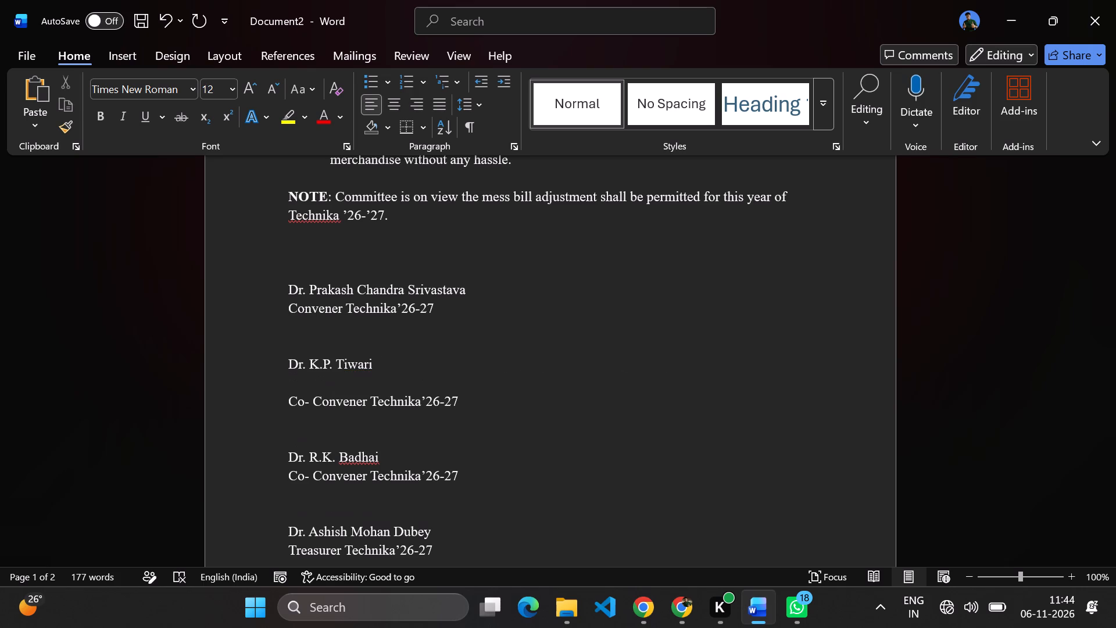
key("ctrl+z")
Place the copied second Co-Convener's name on the first Co-Convener's name line, spaced toward the right margin with tabs and spaces.
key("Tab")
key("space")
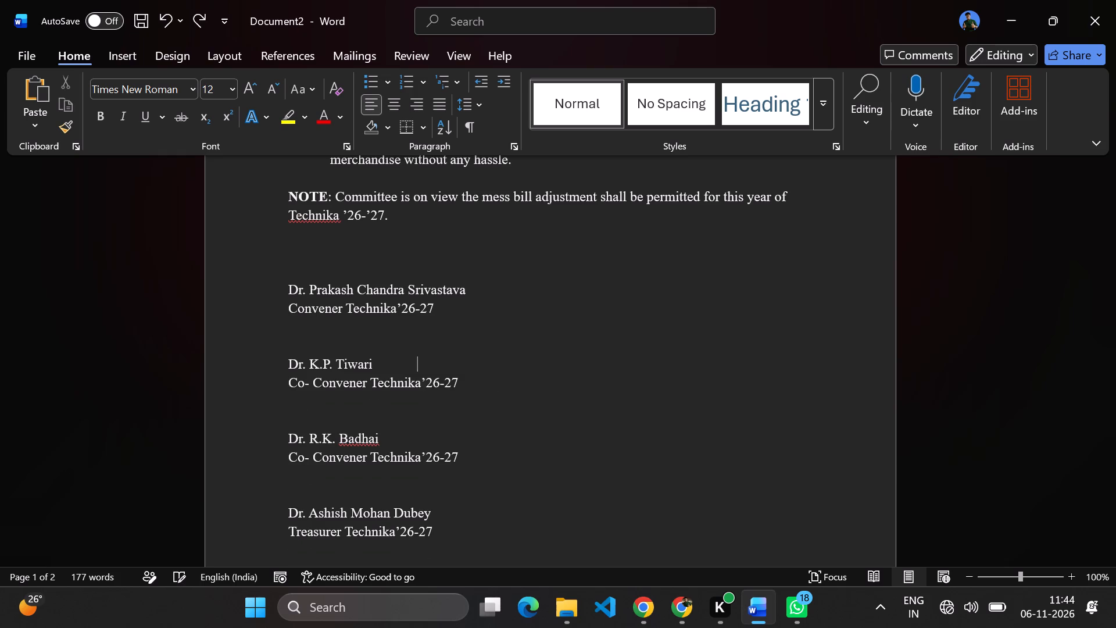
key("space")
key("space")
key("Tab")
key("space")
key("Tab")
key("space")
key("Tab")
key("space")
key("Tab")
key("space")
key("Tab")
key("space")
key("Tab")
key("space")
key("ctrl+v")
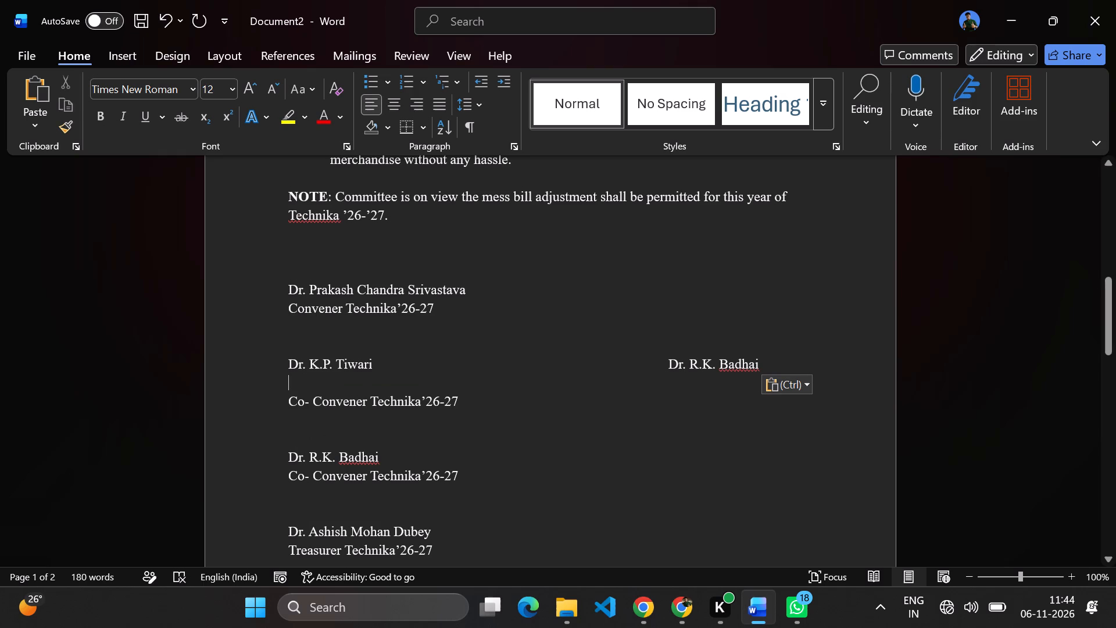
Move the second Co-Convener's title onto the first Co-Convener's title line, removing the extra blank line above it.
left_click_drag(462, 477, 246, 473)
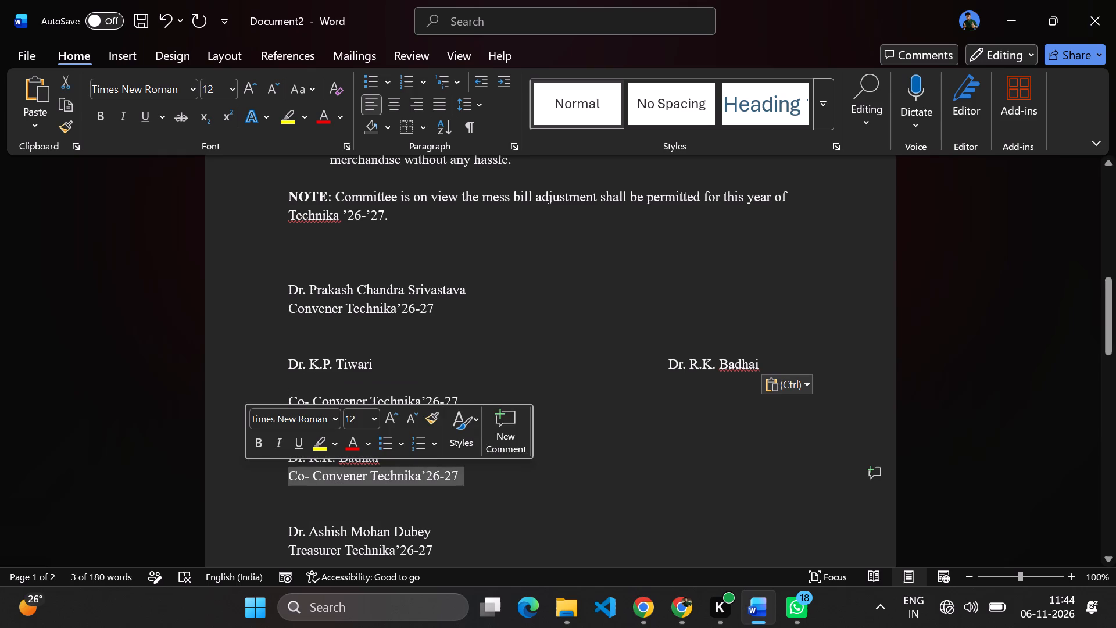
key("ctrl+x")
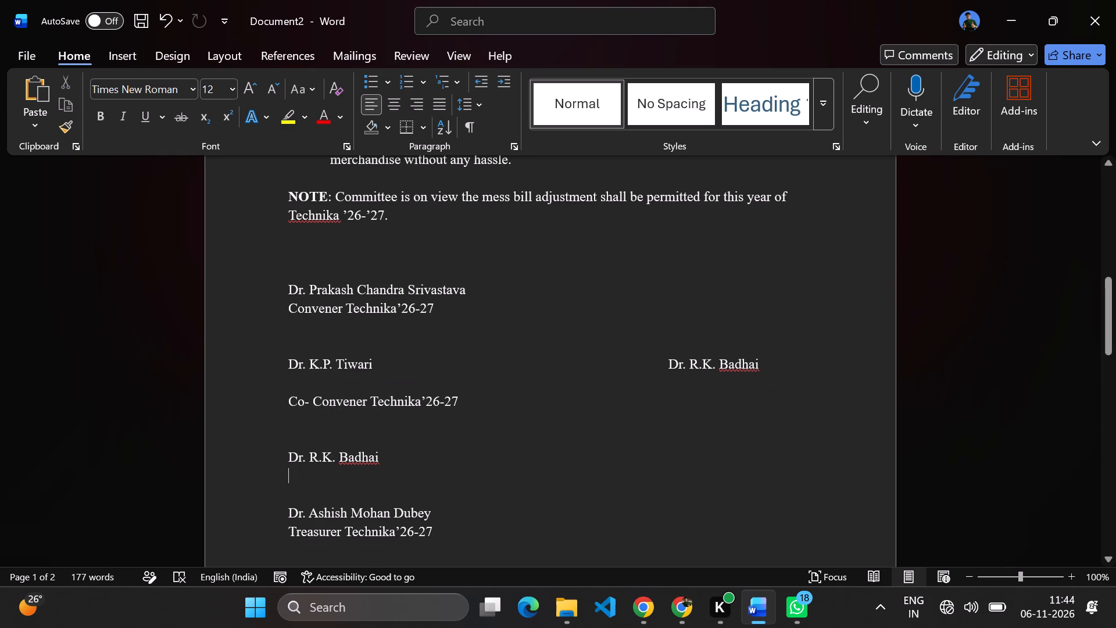
left_click(792, 359)
key("Delete")
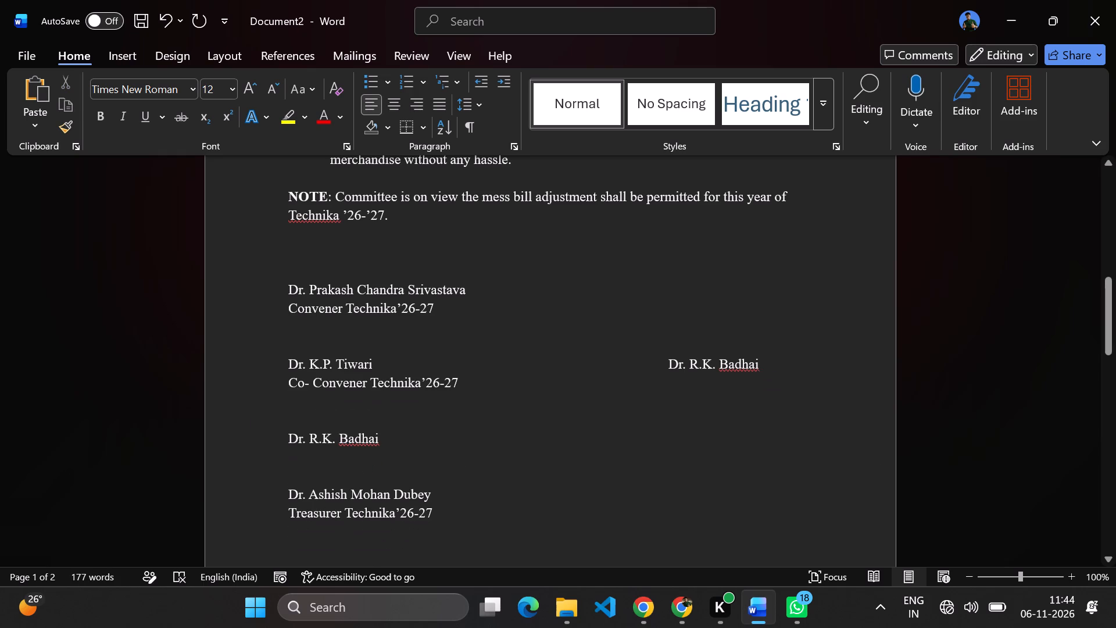
left_click(532, 385)
key("ctrl+v")
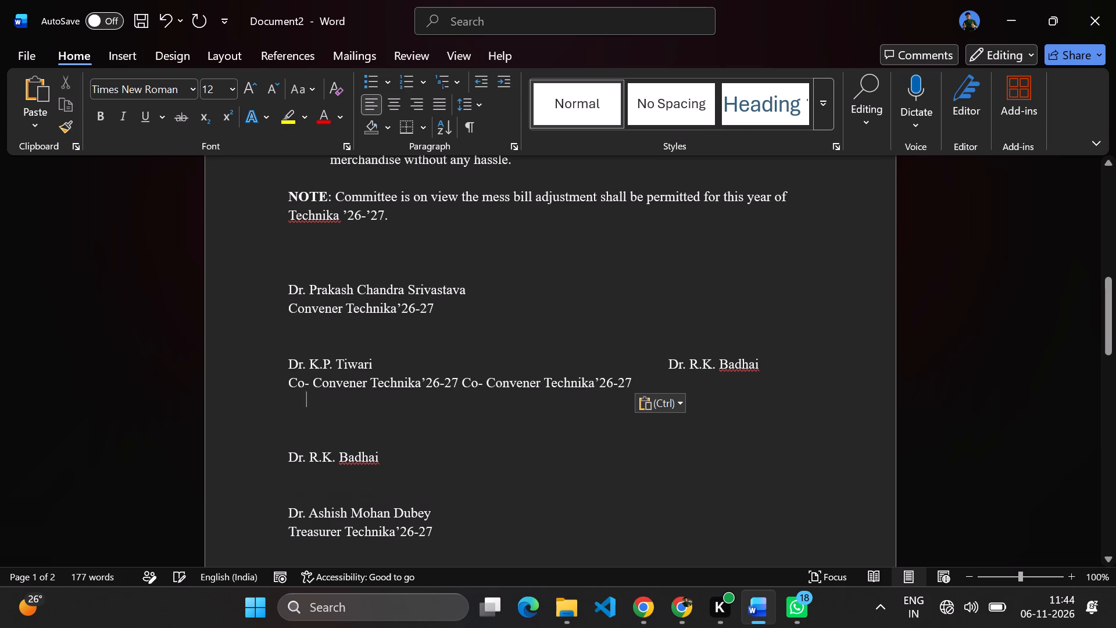
Space the second "Co- Convener Technika’26-27" across so it sits under the second Co-Convener's name on a single line.
left_click(462, 385)
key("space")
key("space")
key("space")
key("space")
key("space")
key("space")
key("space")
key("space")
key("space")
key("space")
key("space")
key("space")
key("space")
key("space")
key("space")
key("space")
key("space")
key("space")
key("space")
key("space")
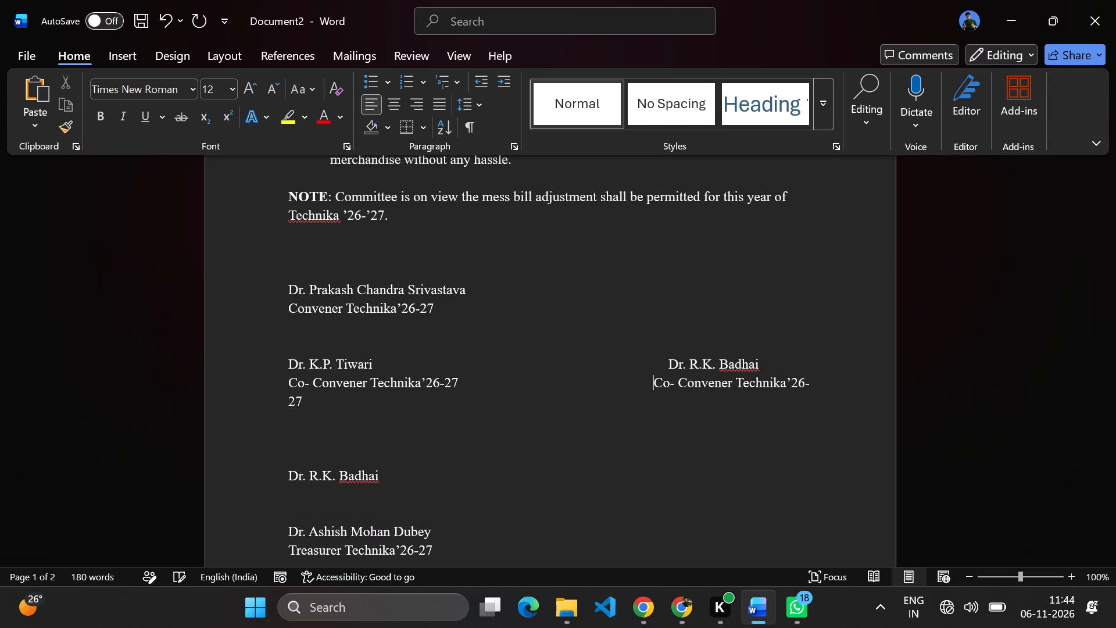
key("BackSpace")
key("BackSpace")
key("BackSpace")
key("BackSpace")
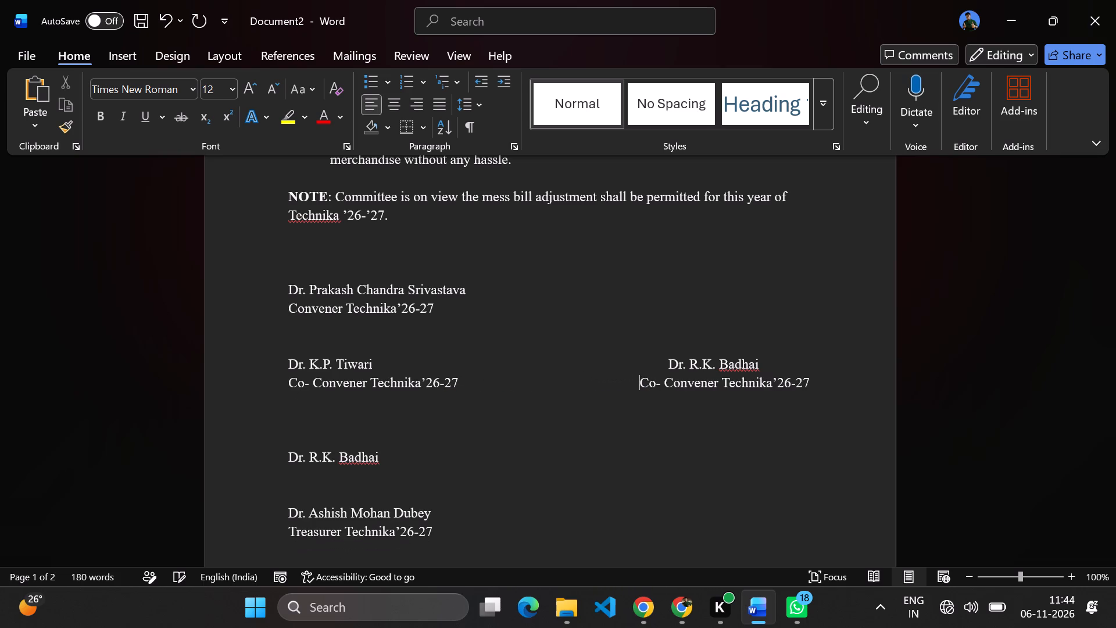
Readjust the spacing before the second Co-Convener's name so it sits centred above the title.
left_click(621, 358)
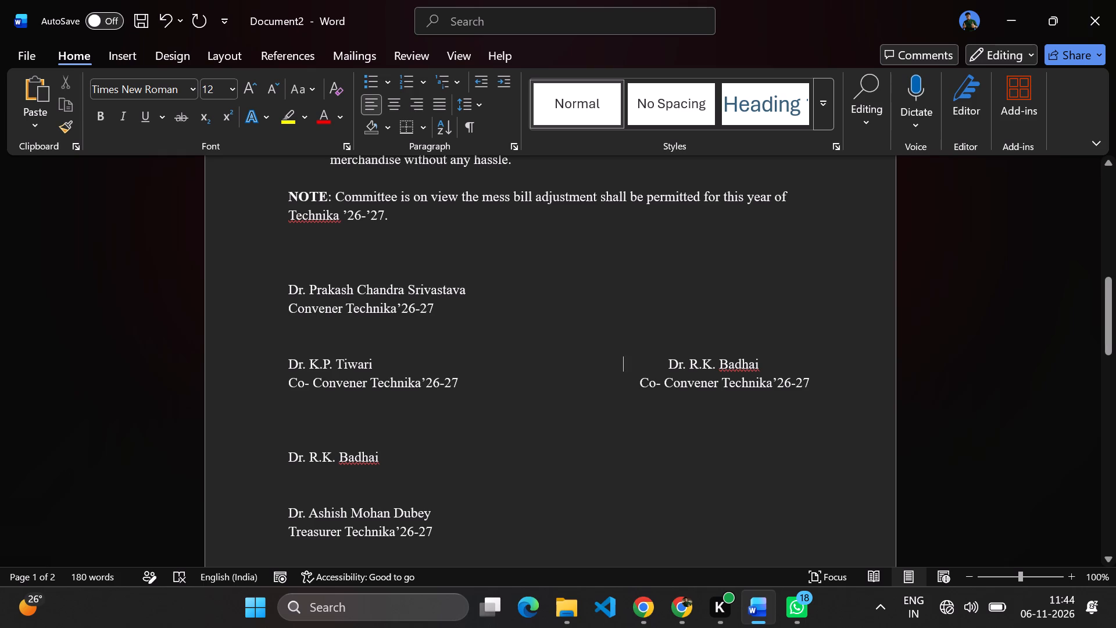
key("BackSpace")
key("BackSpace")
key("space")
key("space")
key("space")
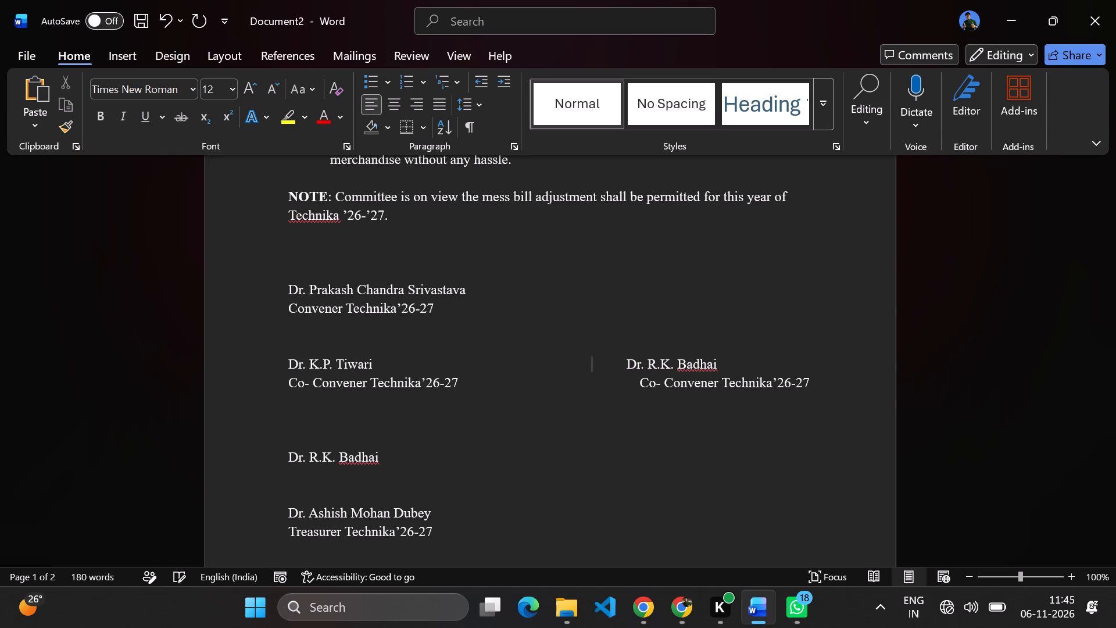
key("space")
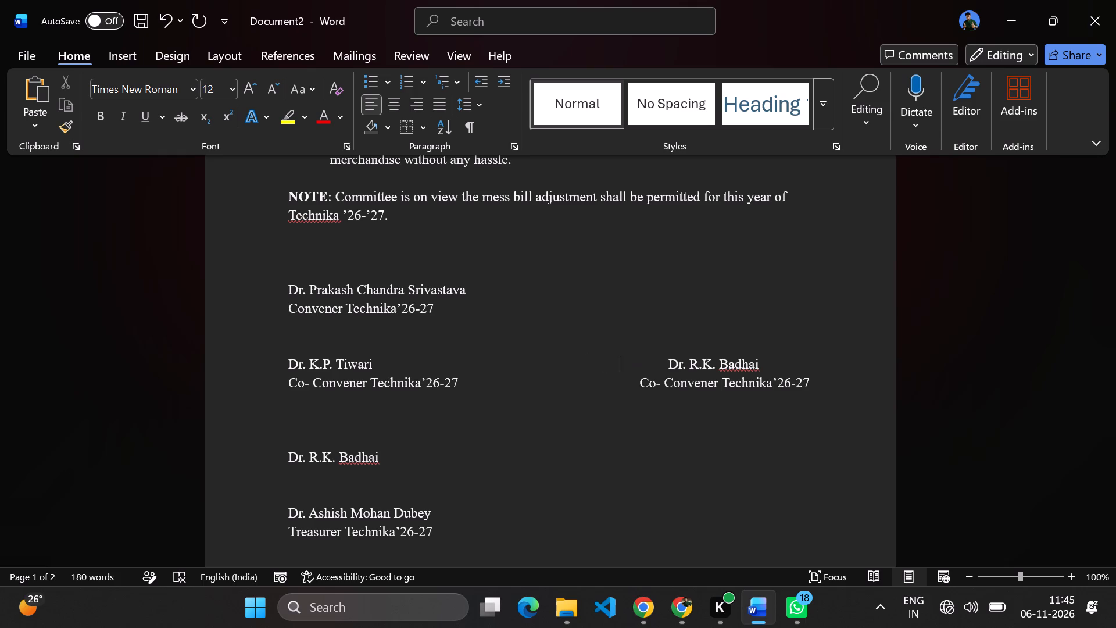
Delete the leftover second Co-Convener's name and the surplus blank lines above the treasurer's entry.
left_click_drag(394, 455, 333, 451)
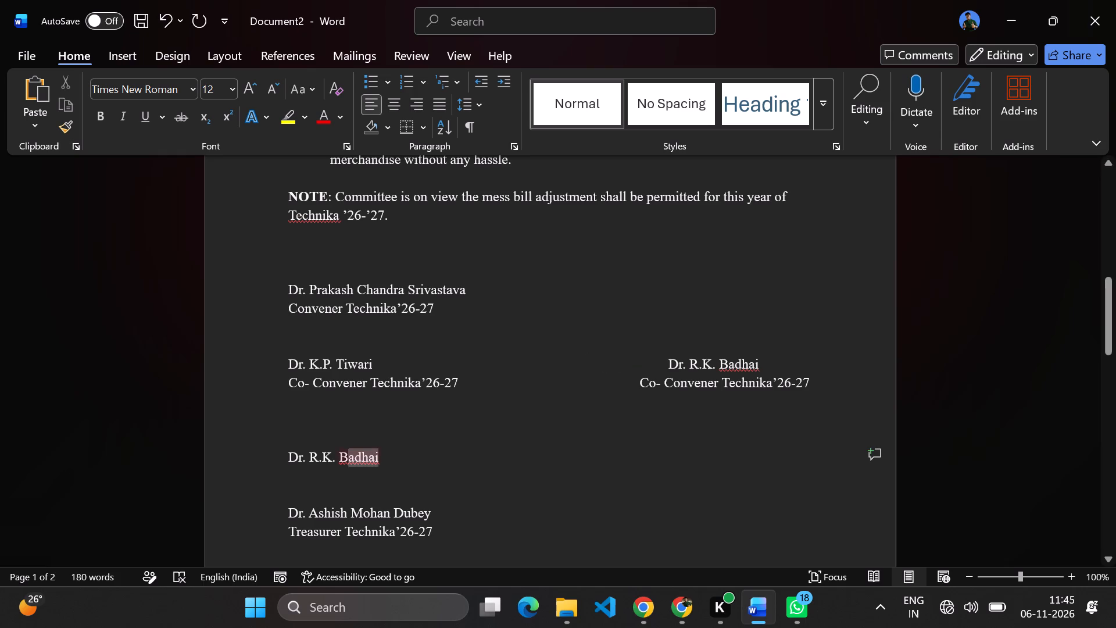
left_click_drag(333, 451, 274, 452)
key("BackSpace")
key("BackSpace")
key("BackSpace")
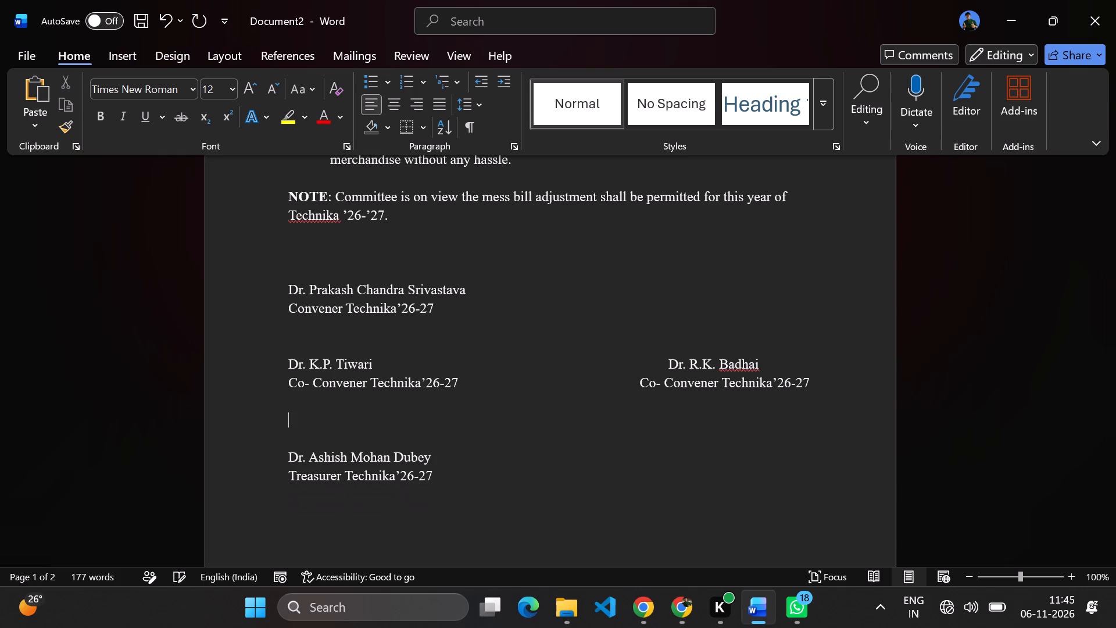
key("BackSpace")
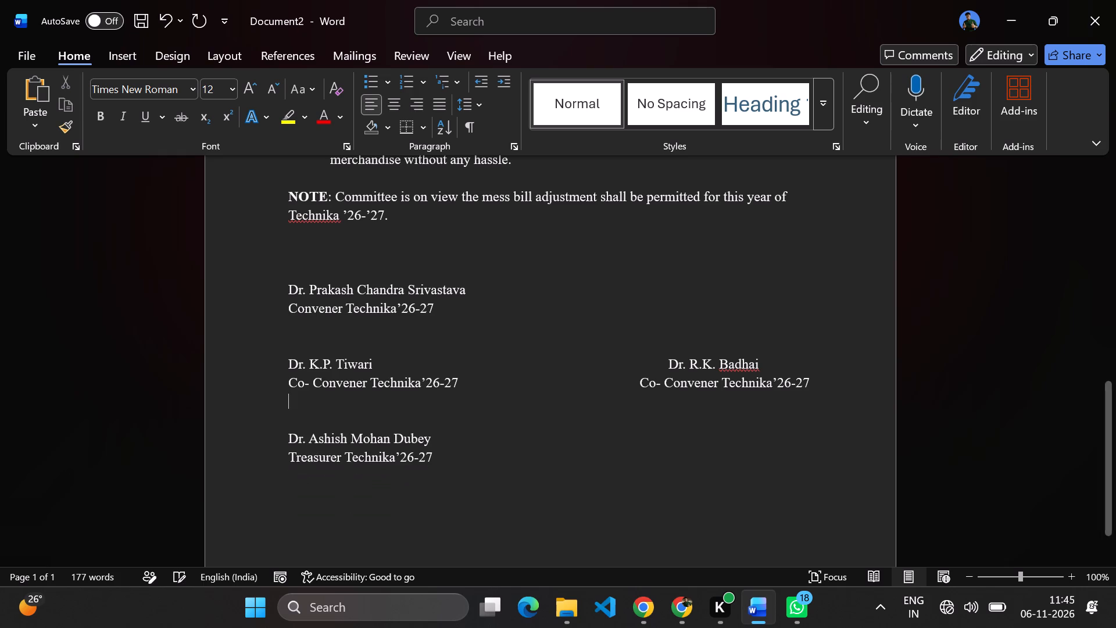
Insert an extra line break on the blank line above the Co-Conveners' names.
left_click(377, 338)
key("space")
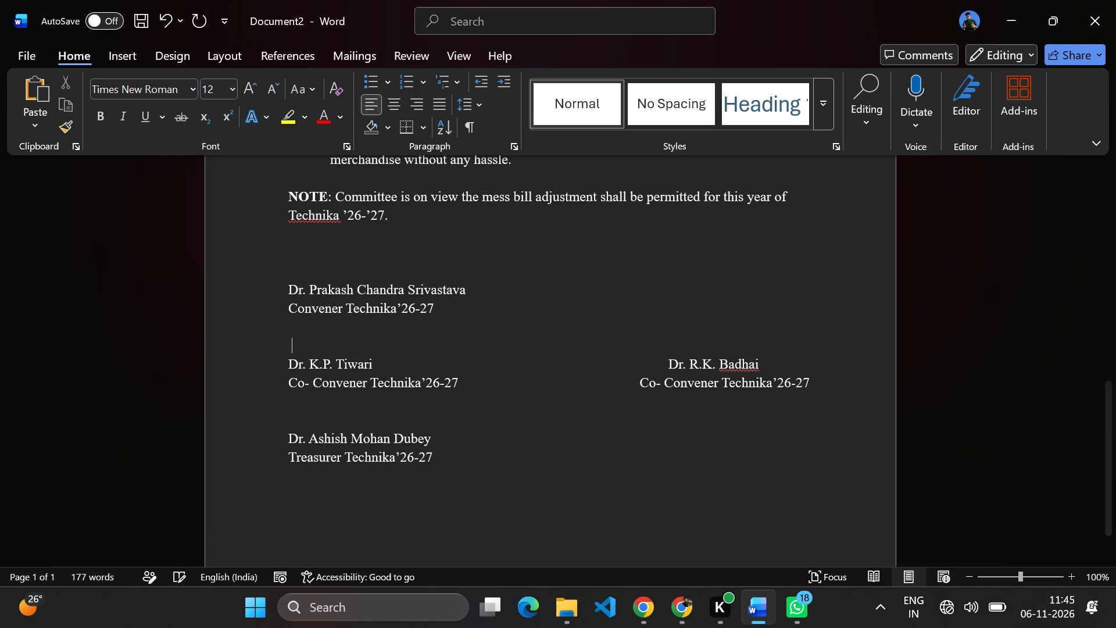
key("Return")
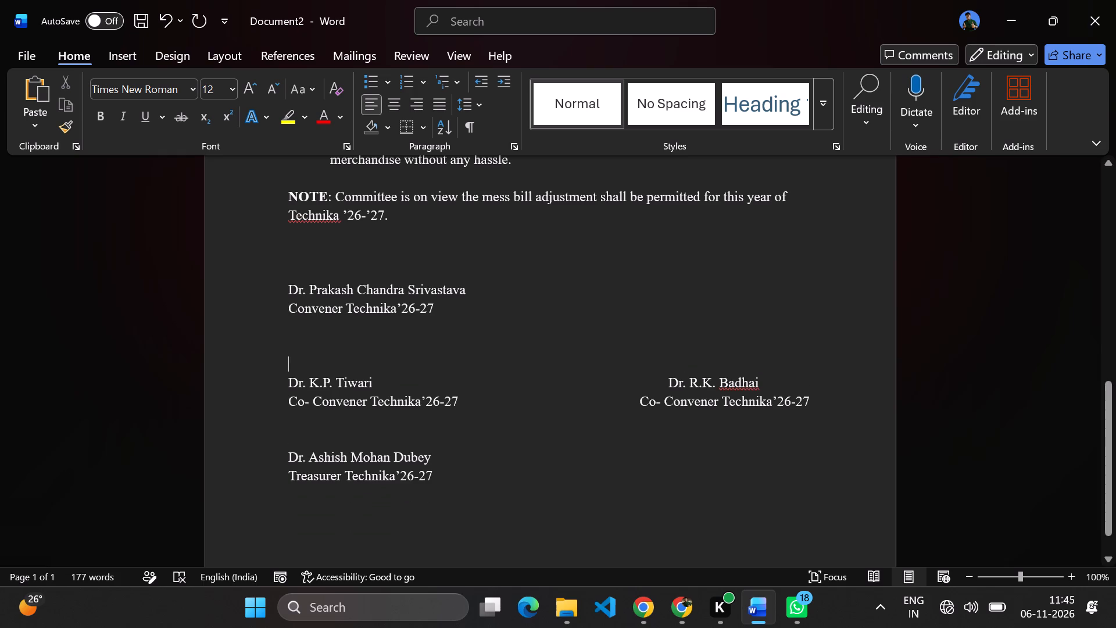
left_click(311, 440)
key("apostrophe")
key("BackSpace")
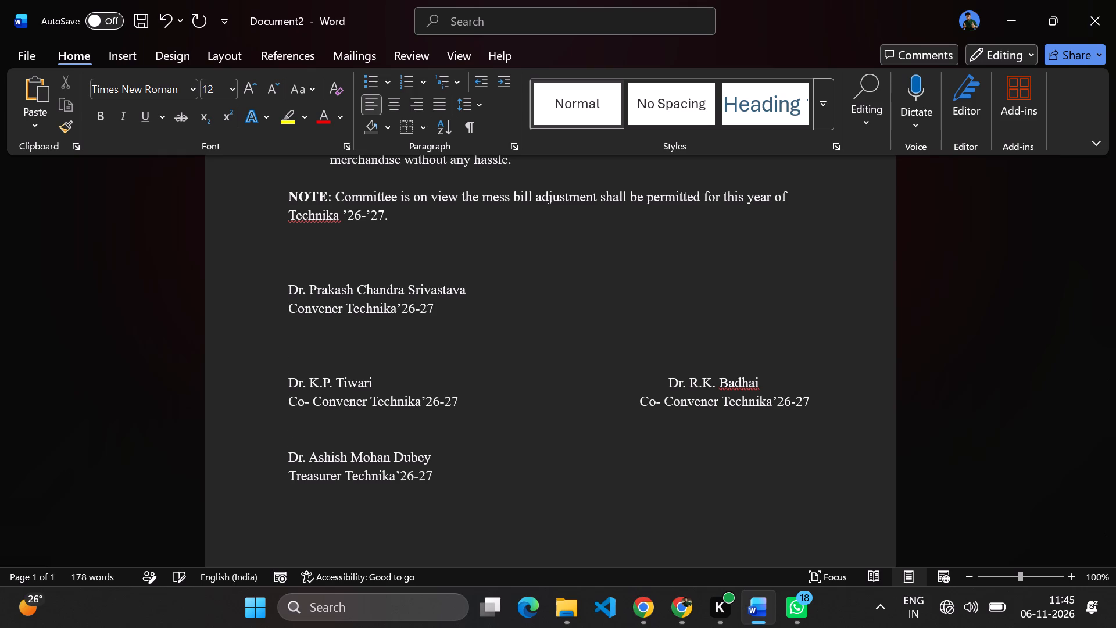
Remove one blank line above the convener's name and the stray space on the blank line above the Co-Conveners' names.
scroll(311, 440, "down", 2)
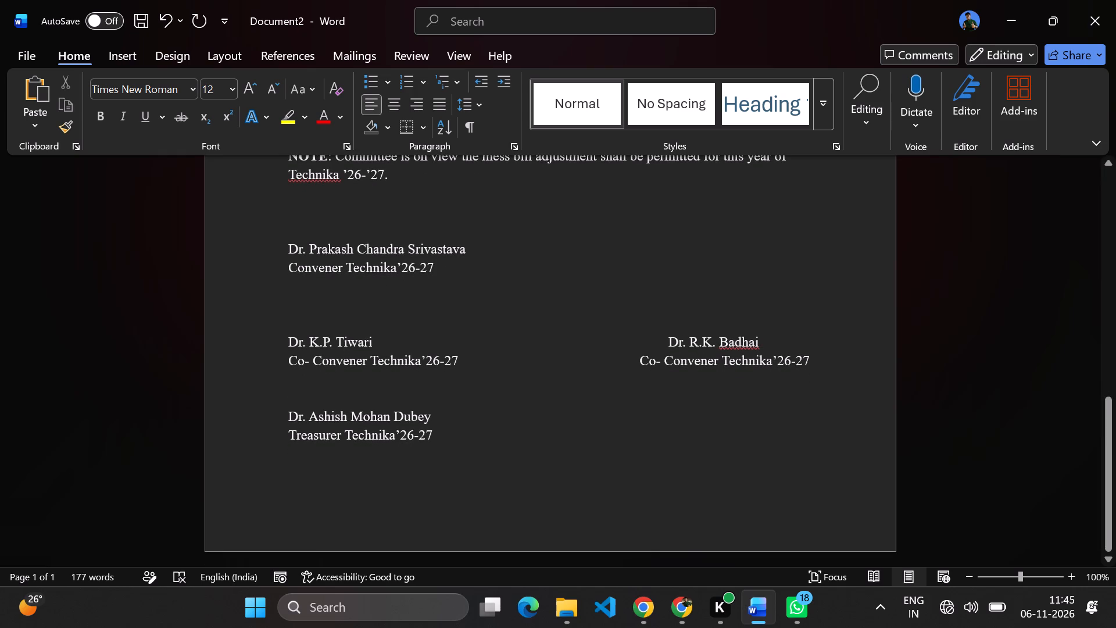
left_click(316, 204)
key("BackSpace")
left_click(316, 277)
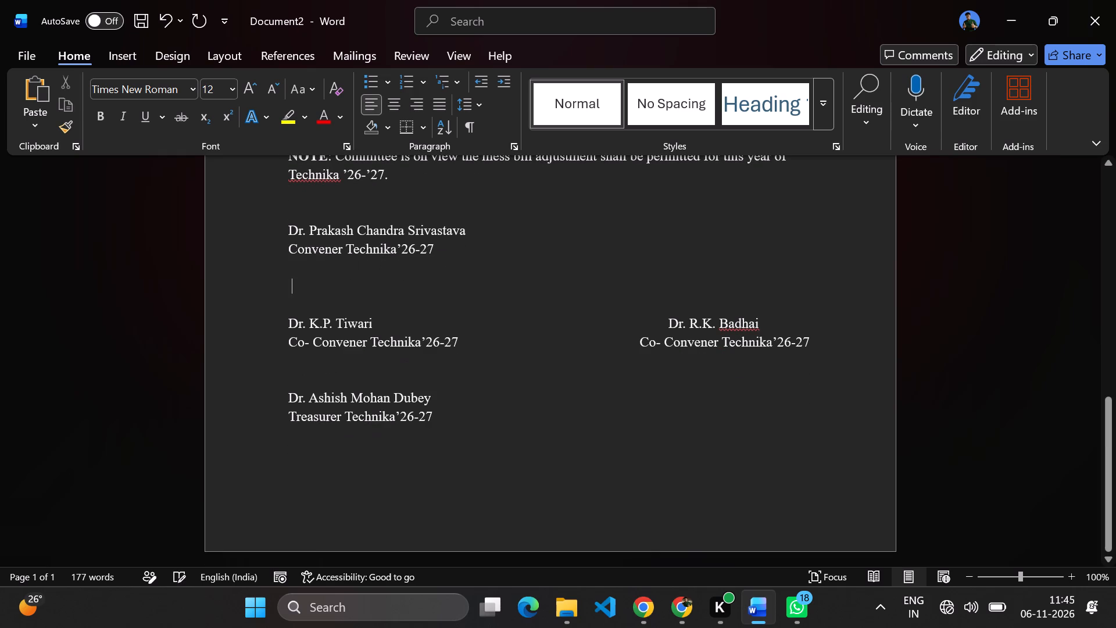
key("BackSpace")
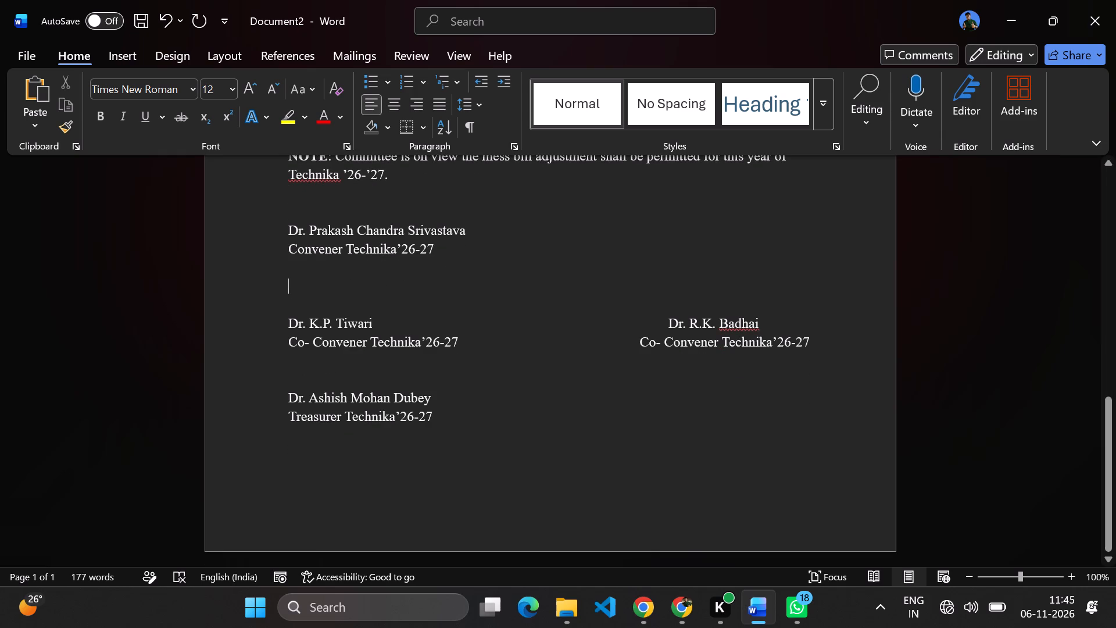
Add the second treasurer's name, with the title "Mr.", after the first treasurer's name on the same line.
left_click(459, 395)
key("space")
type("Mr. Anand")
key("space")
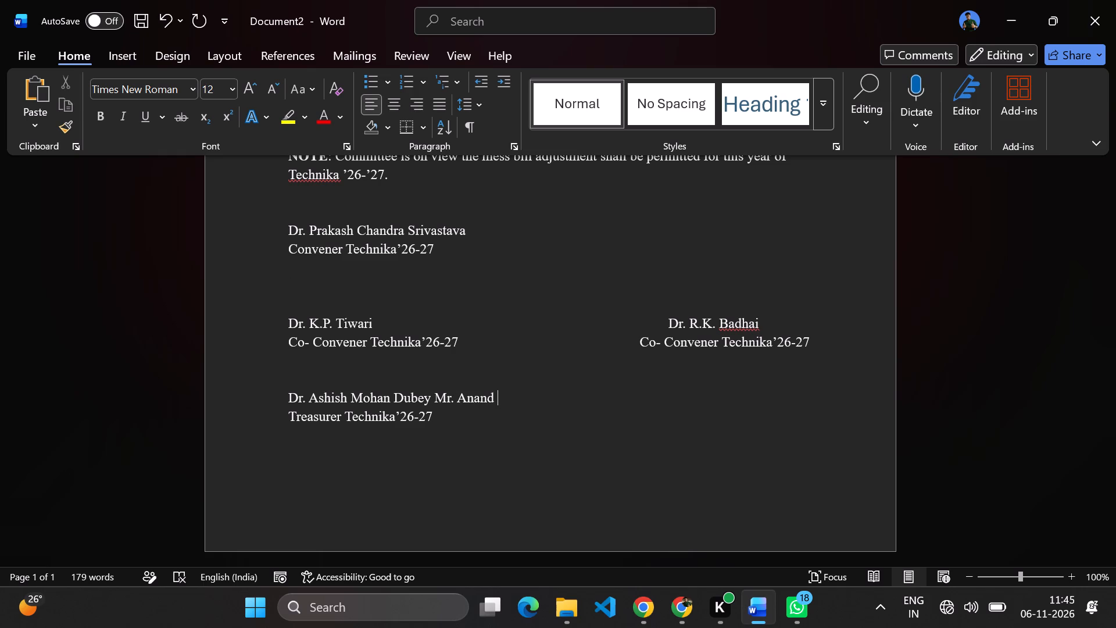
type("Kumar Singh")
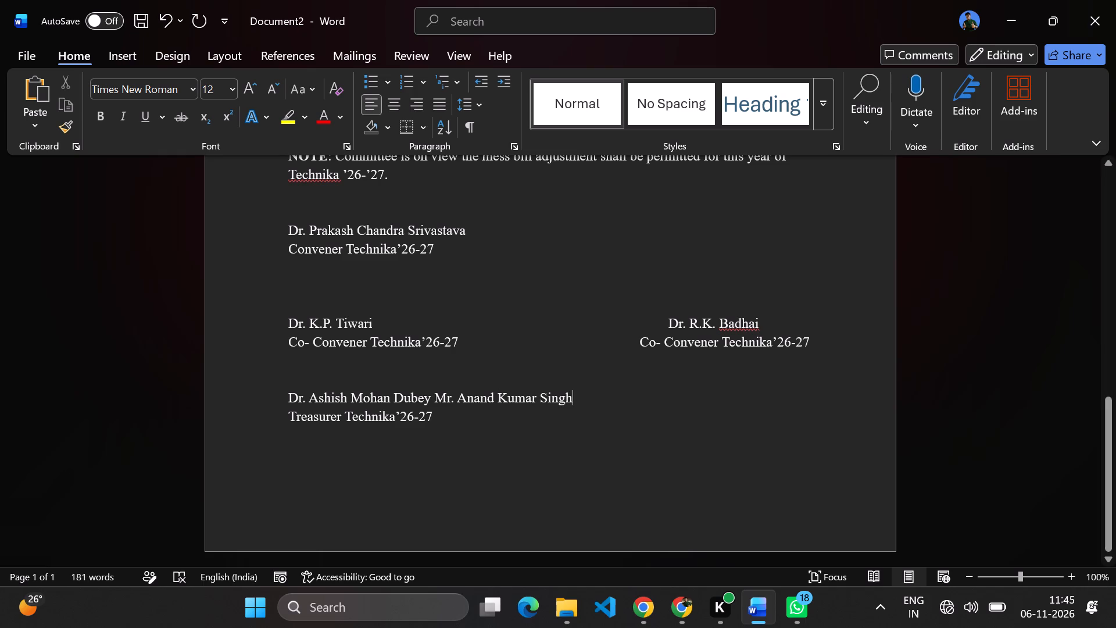
Space the second treasurer's name across the line so it sits beneath the second Co-Convener's entry.
left_click(436, 402)
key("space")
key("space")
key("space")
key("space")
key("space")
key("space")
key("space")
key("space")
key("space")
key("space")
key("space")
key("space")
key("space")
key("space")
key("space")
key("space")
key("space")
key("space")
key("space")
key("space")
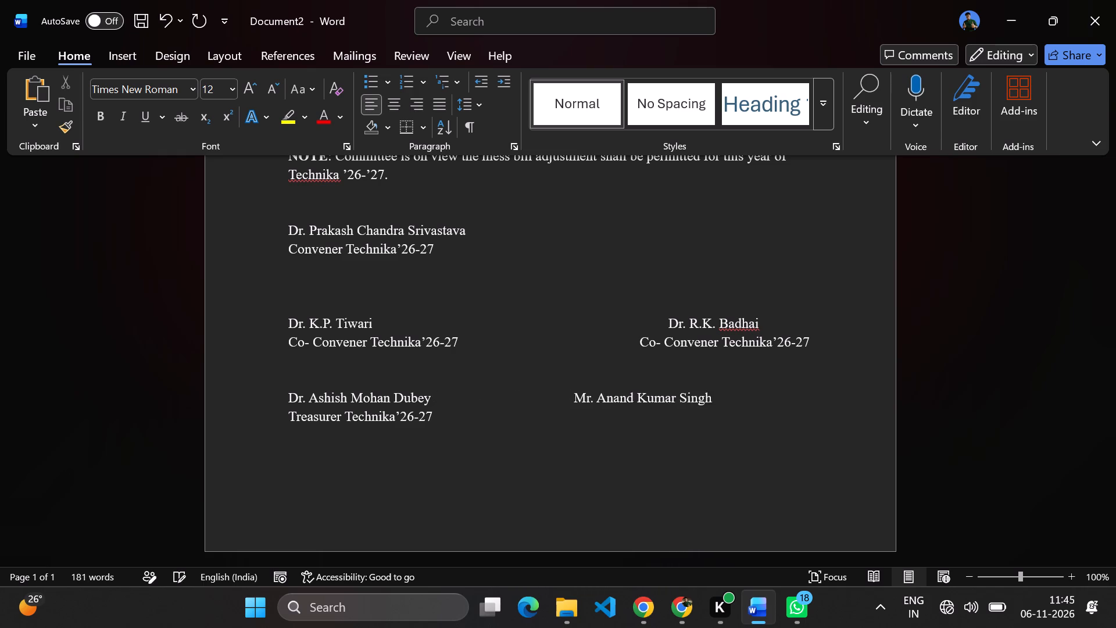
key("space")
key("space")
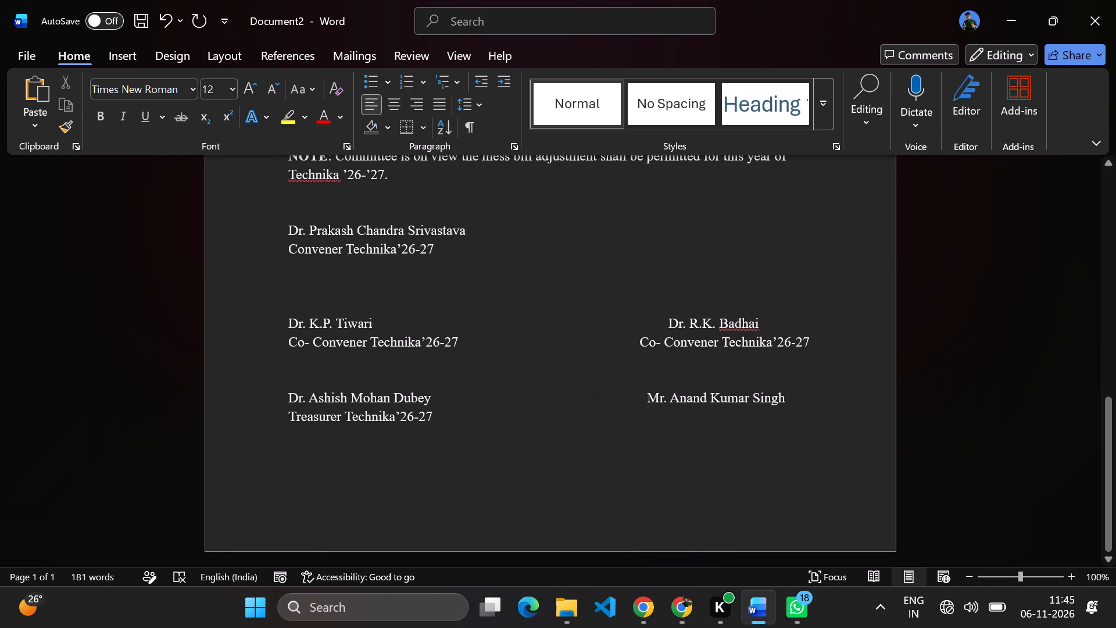
Copy "Treasurer Technika’26-27" and paste a duplicate after it on the same line.
left_click_drag(437, 416, 264, 421)
key("ctrl+c")
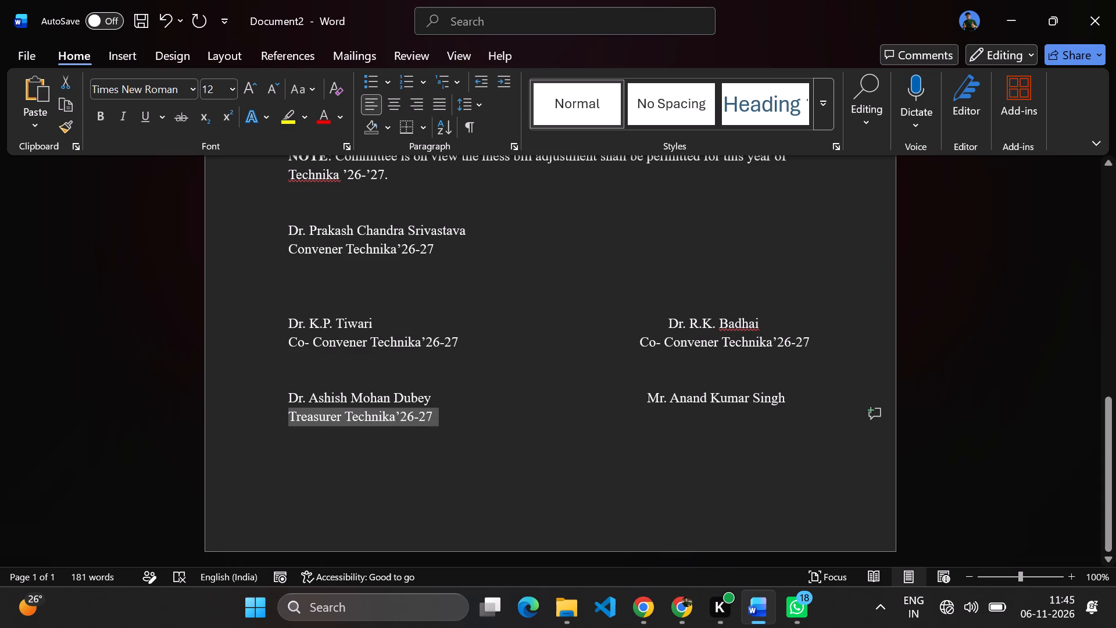
left_click(434, 420)
key("ctrl+v")
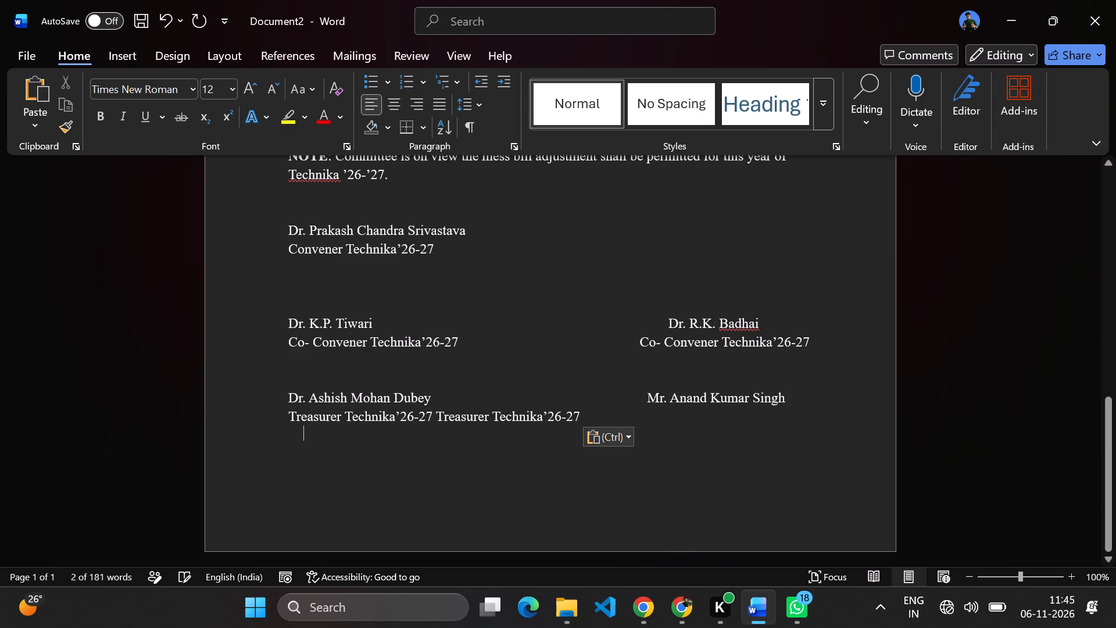
Space the duplicate "Treasurer Technika’26-27" across so it sits under the second treasurer's name.
left_click(438, 418)
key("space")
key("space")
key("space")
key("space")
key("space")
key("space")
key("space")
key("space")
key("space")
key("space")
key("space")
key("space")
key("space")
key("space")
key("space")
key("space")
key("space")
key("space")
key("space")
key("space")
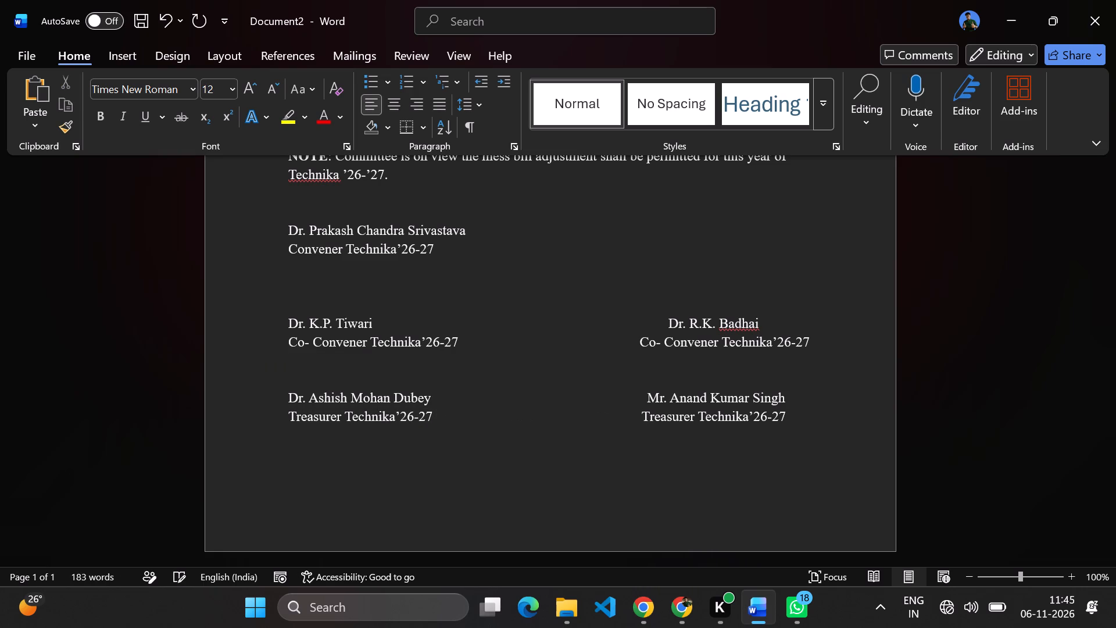
Below the treasurers, after one blank line, add the general secretary's name with "General Secr" on the line beneath it.
left_click(805, 423)
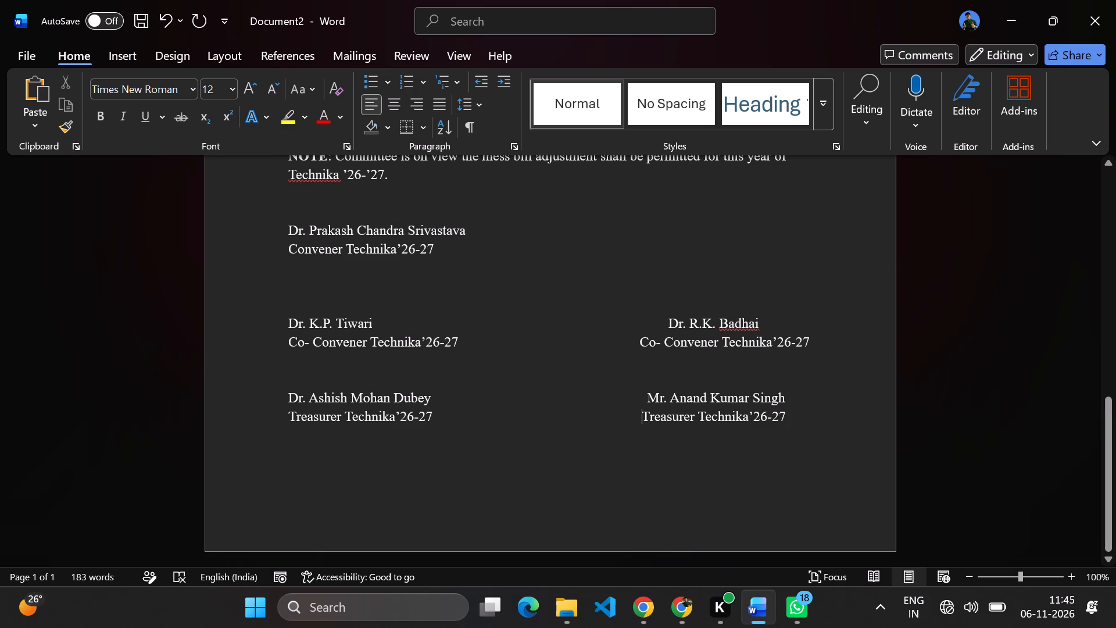
key("Return")
key("Return")
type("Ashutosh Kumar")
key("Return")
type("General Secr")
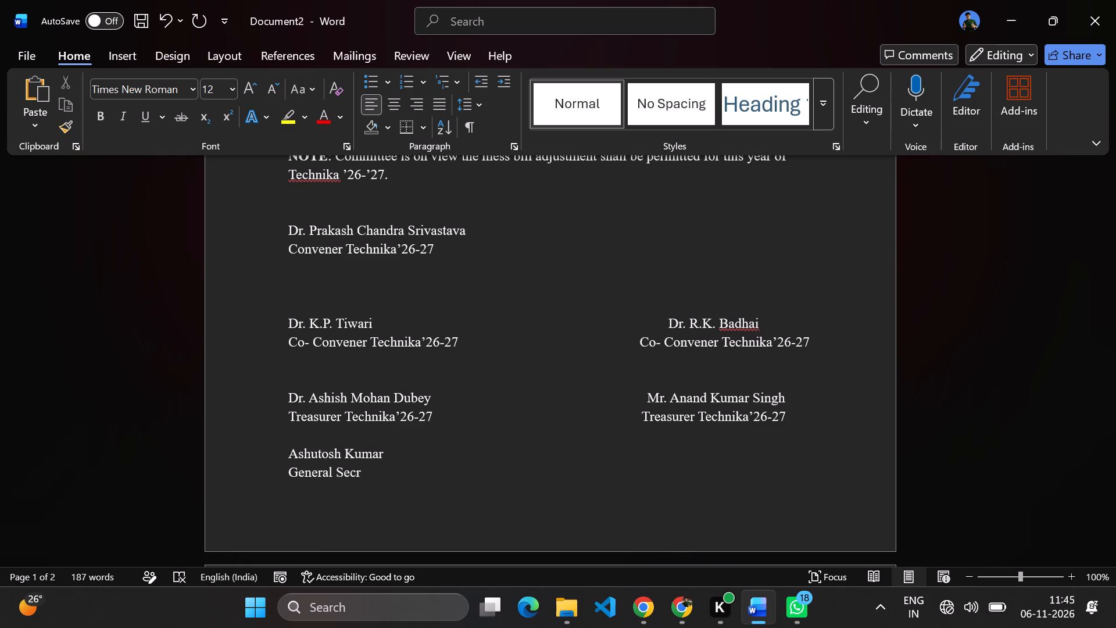
Delete one blank line between the convener's entry and the Co-Conveners' names.
left_click(327, 279)
key("BackSpace")
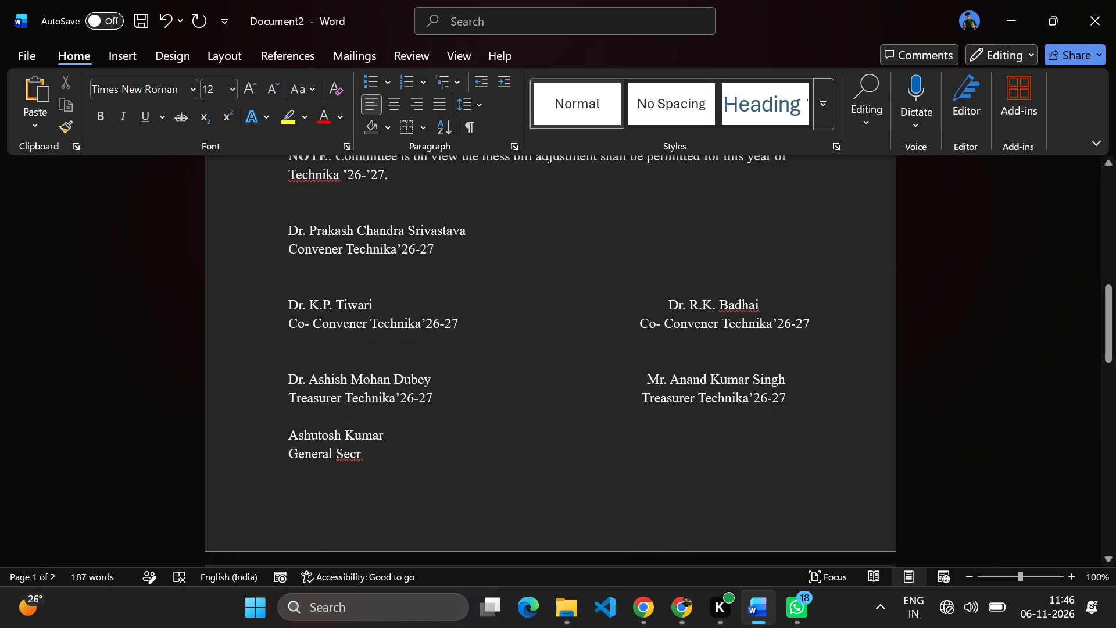
Complete the last sign-off title as "General Secretary Technika’26-27".
left_click(380, 460)
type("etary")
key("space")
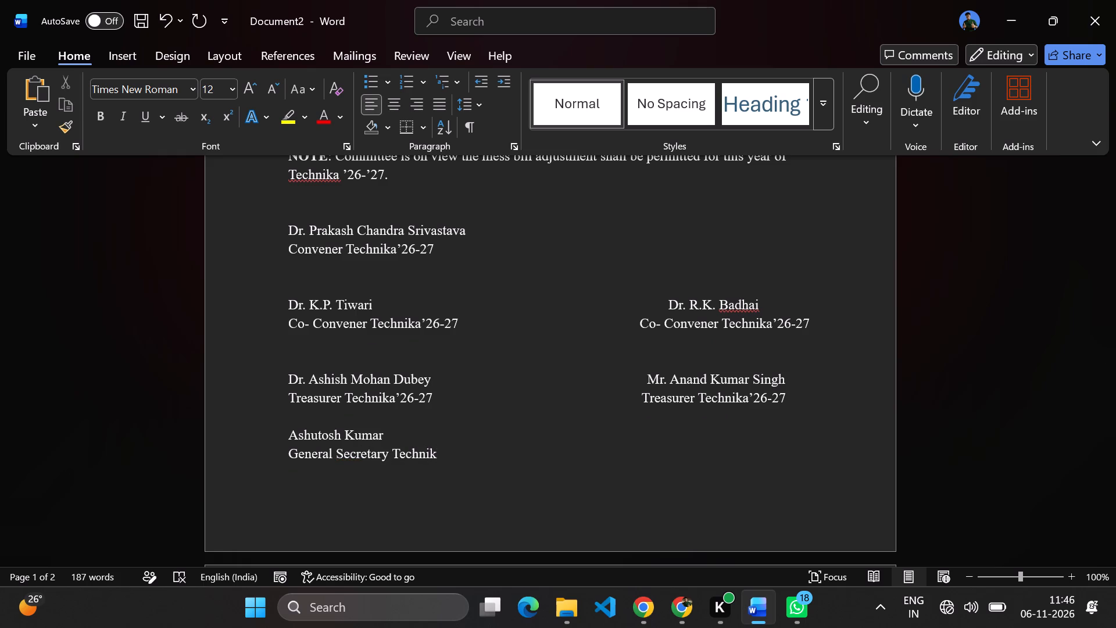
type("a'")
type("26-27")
Add a second blank line between the treasurers' row and the General Secretary's entry.
scroll(380, 460, "down", 3)
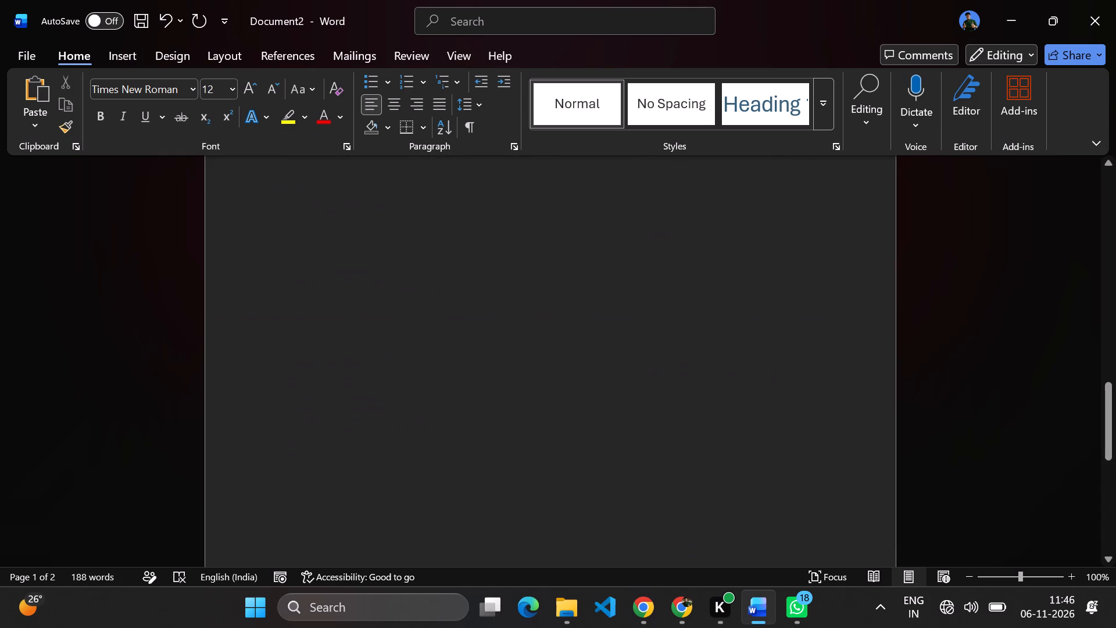
scroll(380, 460, "up", 1)
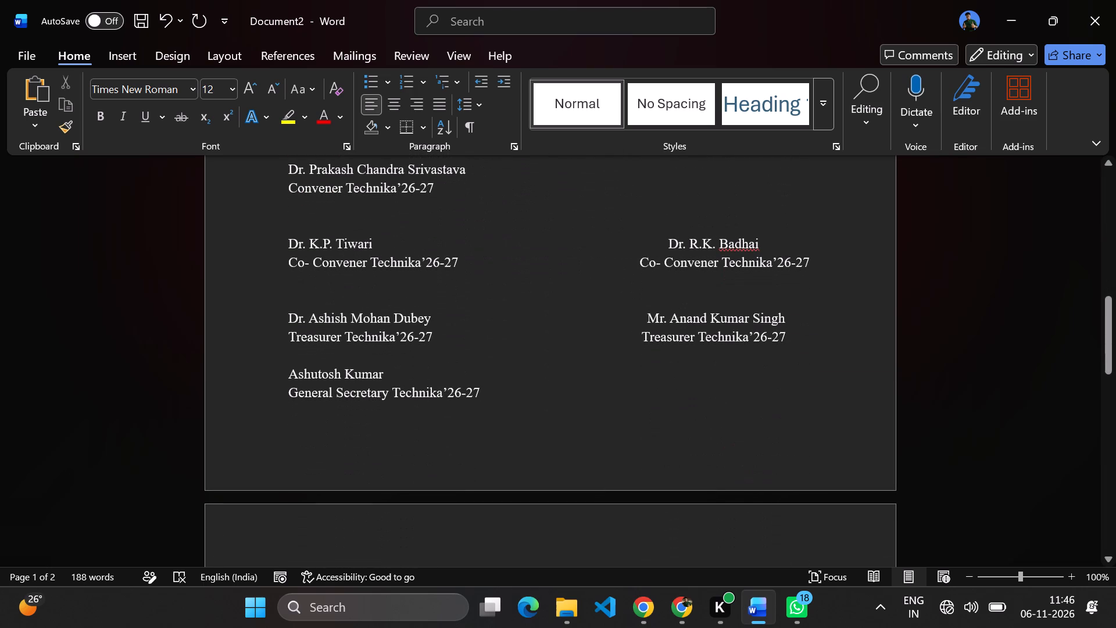
left_click(305, 351)
key("Return")
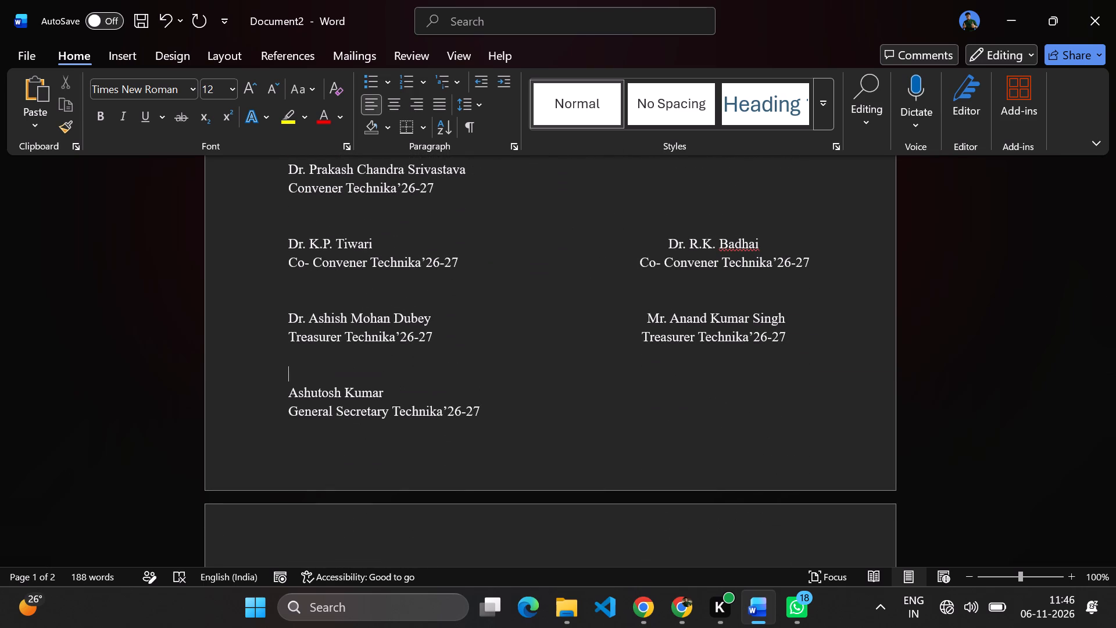
Set the whole document's font size to 11.
scroll(305, 351, "up", 3)
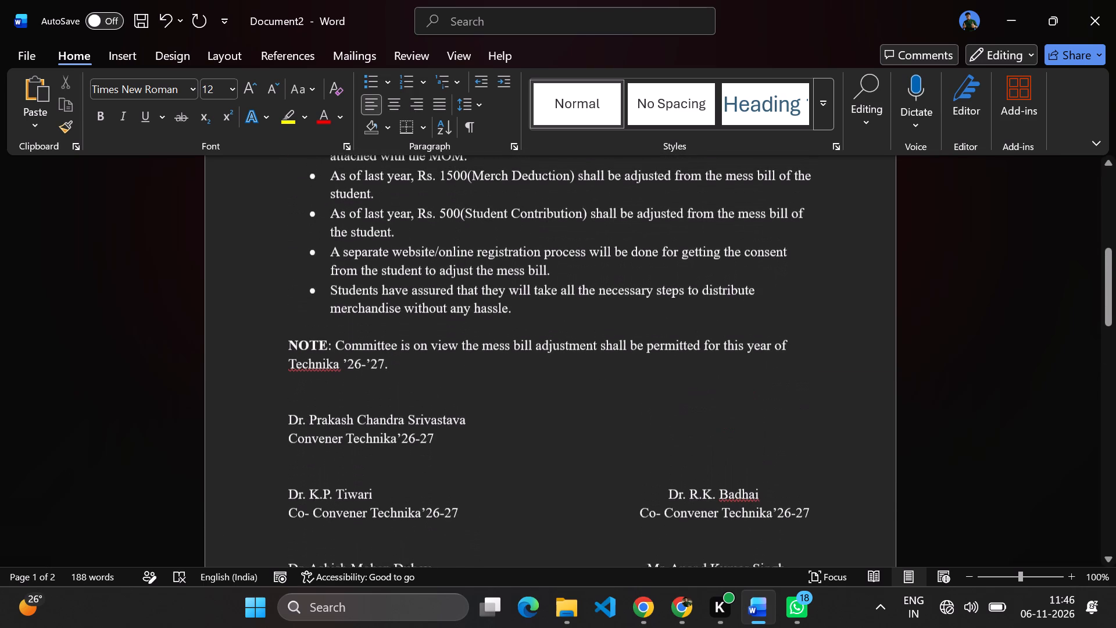
left_click(391, 218)
key("ctrl+a")
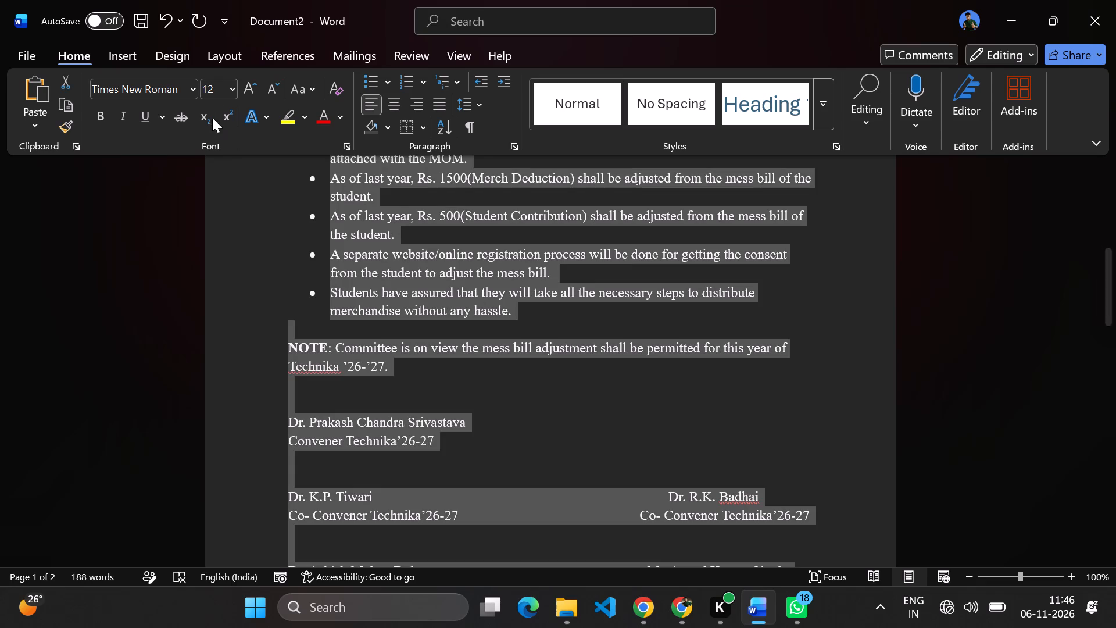
left_click(228, 85)
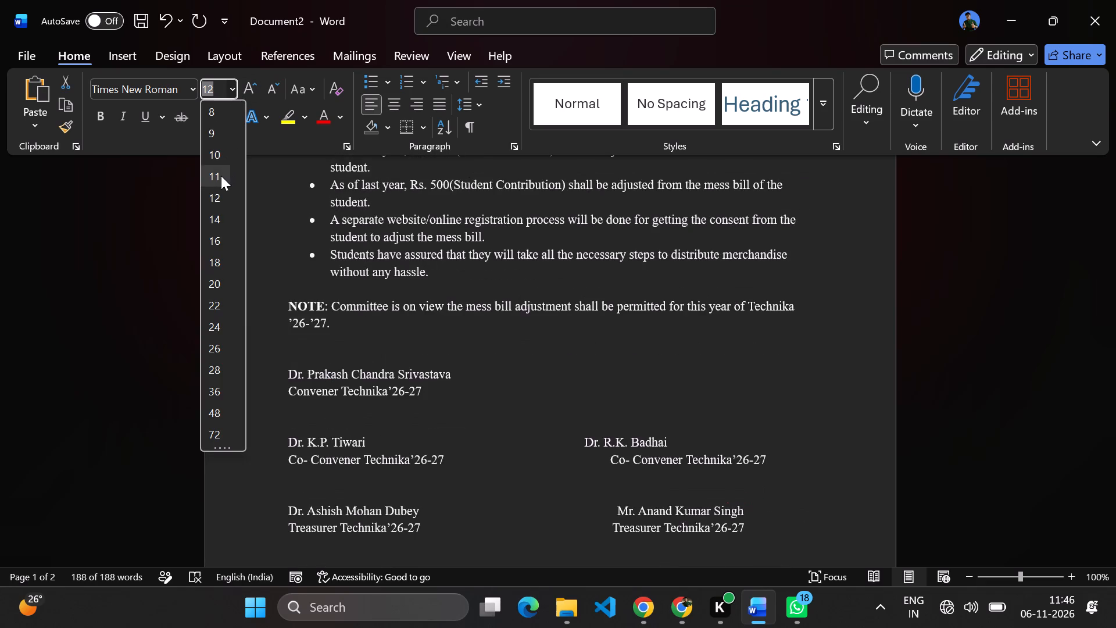
left_click(221, 176)
left_click(531, 392)
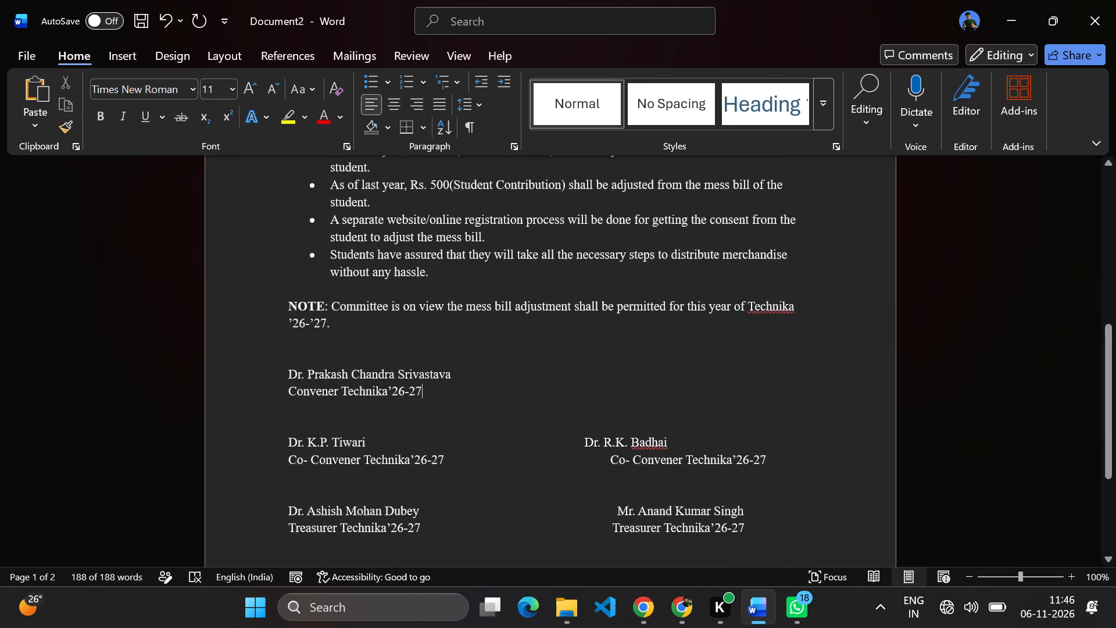
Add spaces before the second Co-Convener's name to bring it back above its Co-Convener title.
scroll(531, 392, "down", 3)
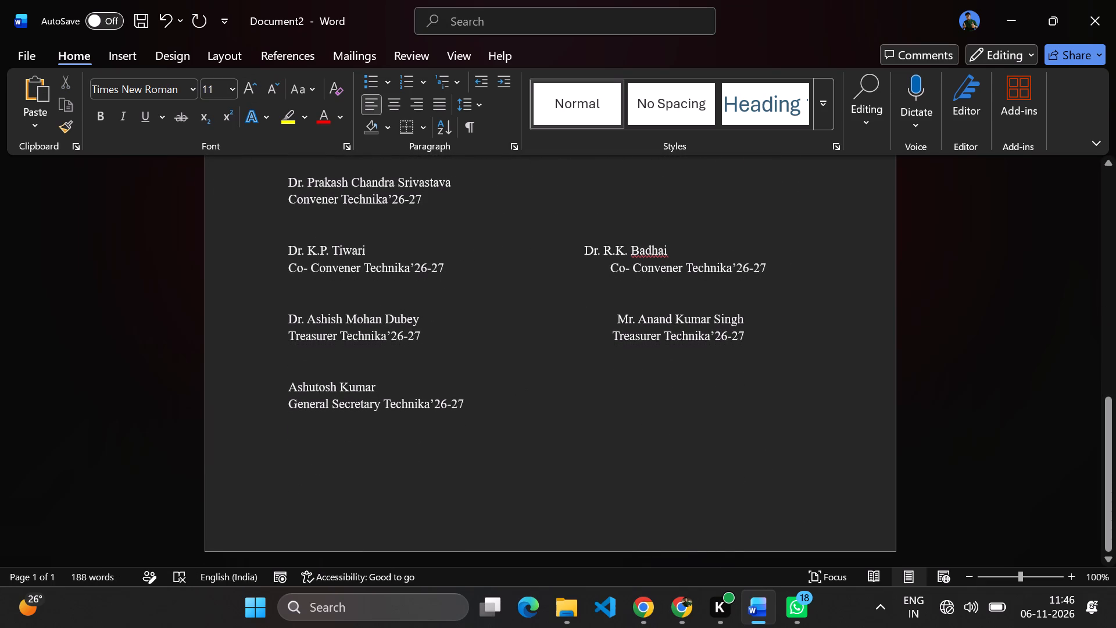
left_click(538, 247)
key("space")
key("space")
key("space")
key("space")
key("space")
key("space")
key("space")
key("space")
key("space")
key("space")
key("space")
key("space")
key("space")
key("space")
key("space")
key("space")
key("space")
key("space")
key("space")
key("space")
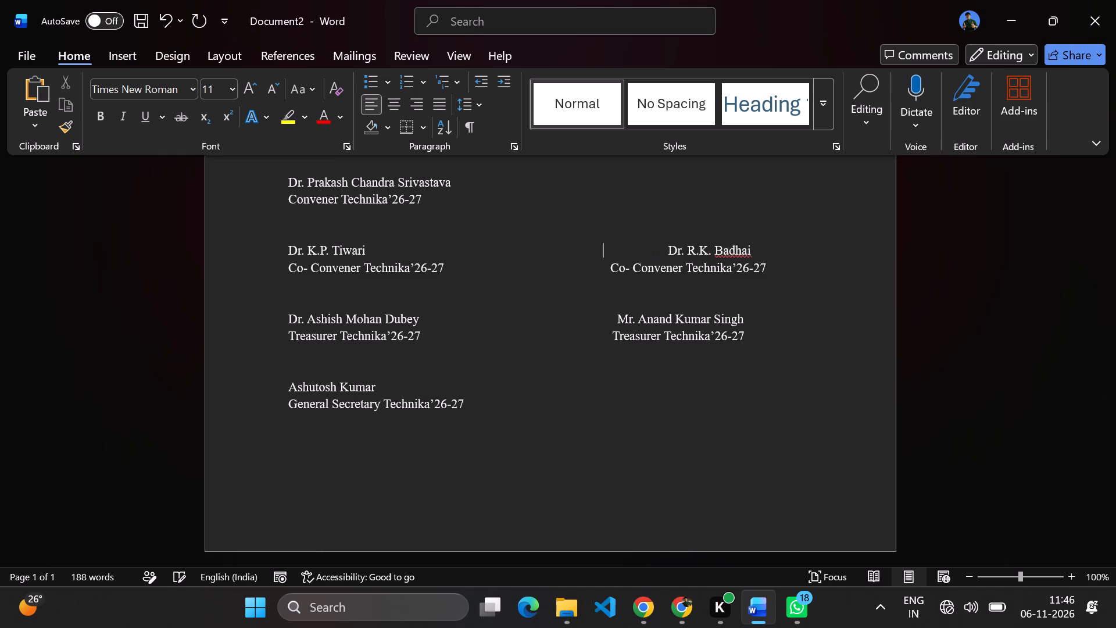
Reduce the spacing before the second Co-Convener's name so it sits above its Co-Convener title.
key("BackSpace")
key("BackSpace")
key("BackSpace")
key("BackSpace")
key("BackSpace")
key("BackSpace")
key("BackSpace")
key("BackSpace")
key("BackSpace")
key("BackSpace")
key("BackSpace")
key("BackSpace")
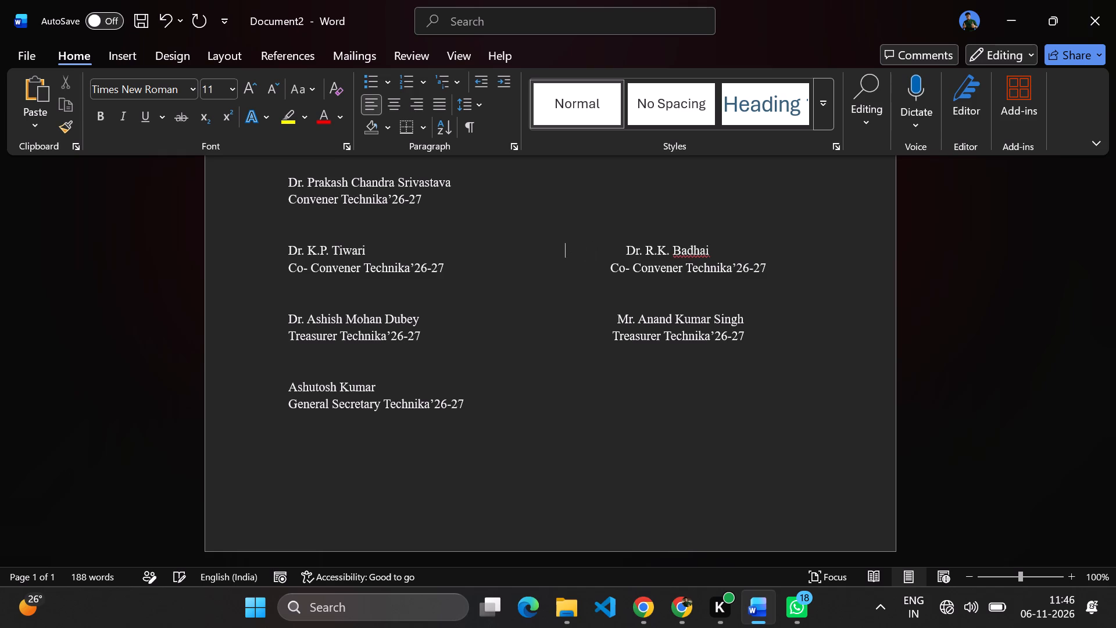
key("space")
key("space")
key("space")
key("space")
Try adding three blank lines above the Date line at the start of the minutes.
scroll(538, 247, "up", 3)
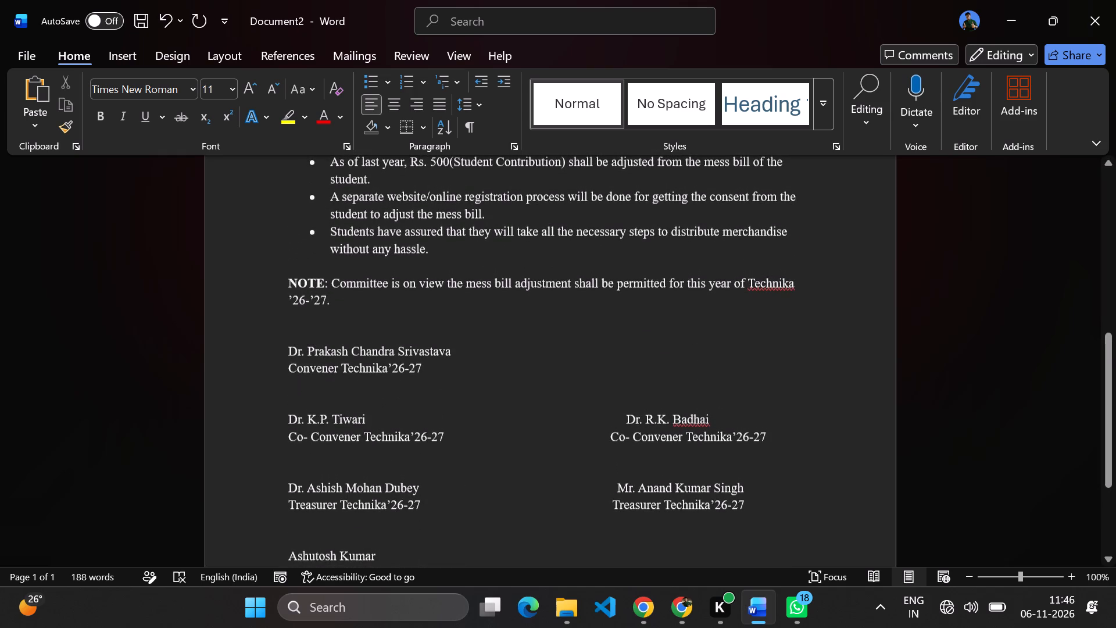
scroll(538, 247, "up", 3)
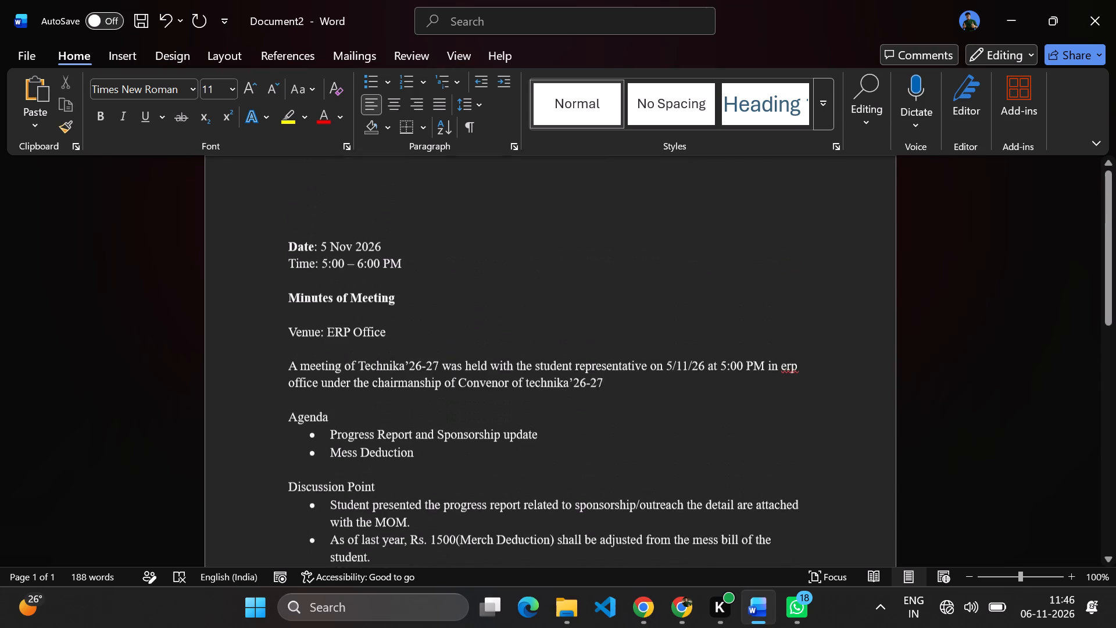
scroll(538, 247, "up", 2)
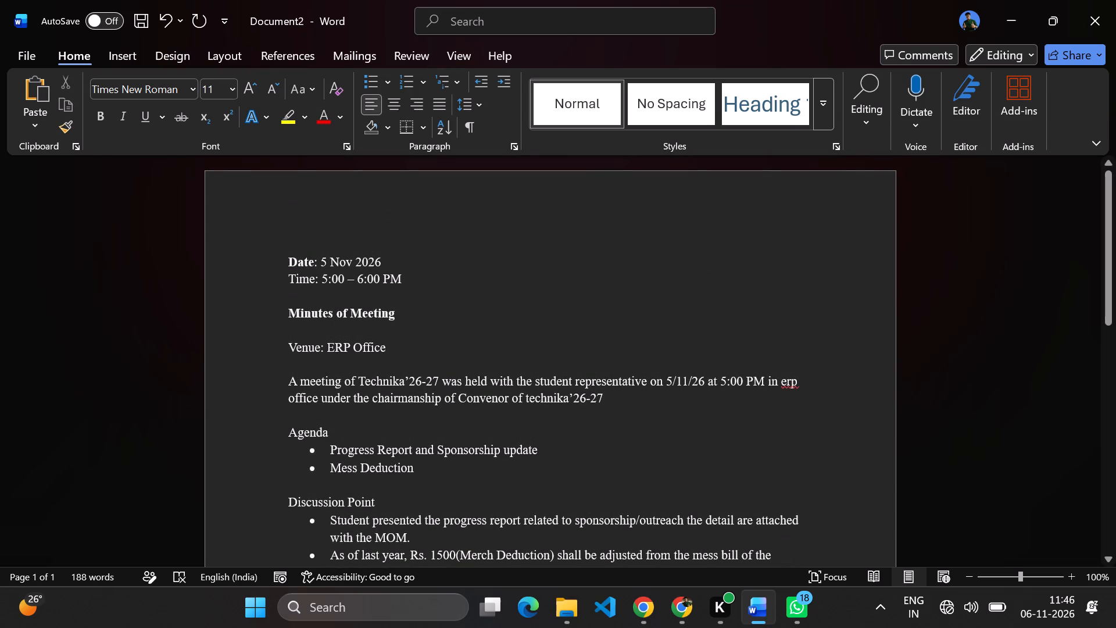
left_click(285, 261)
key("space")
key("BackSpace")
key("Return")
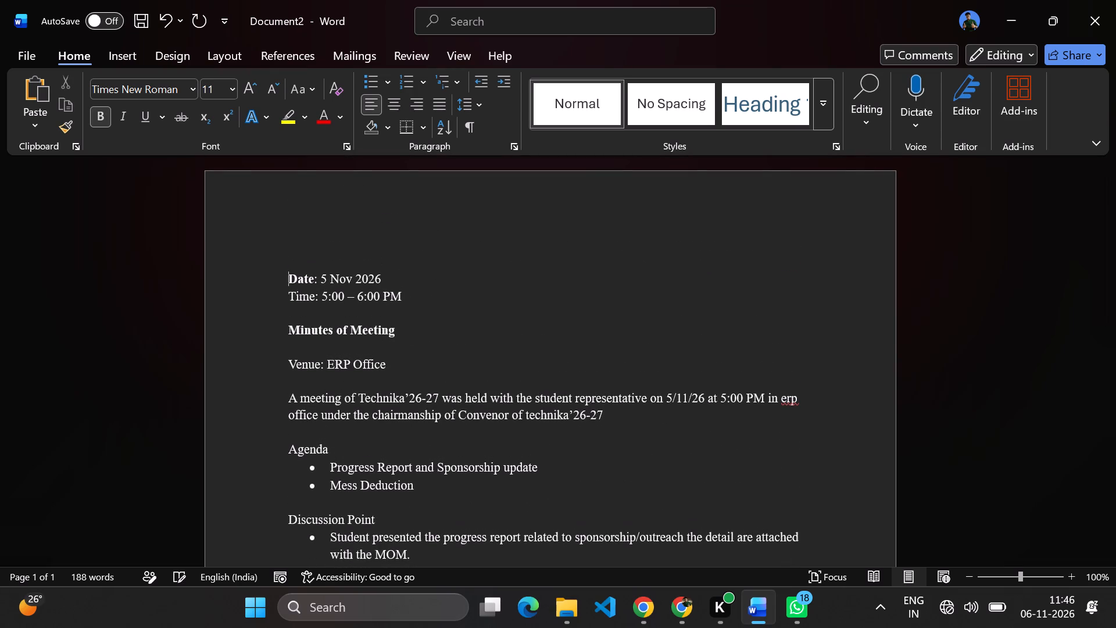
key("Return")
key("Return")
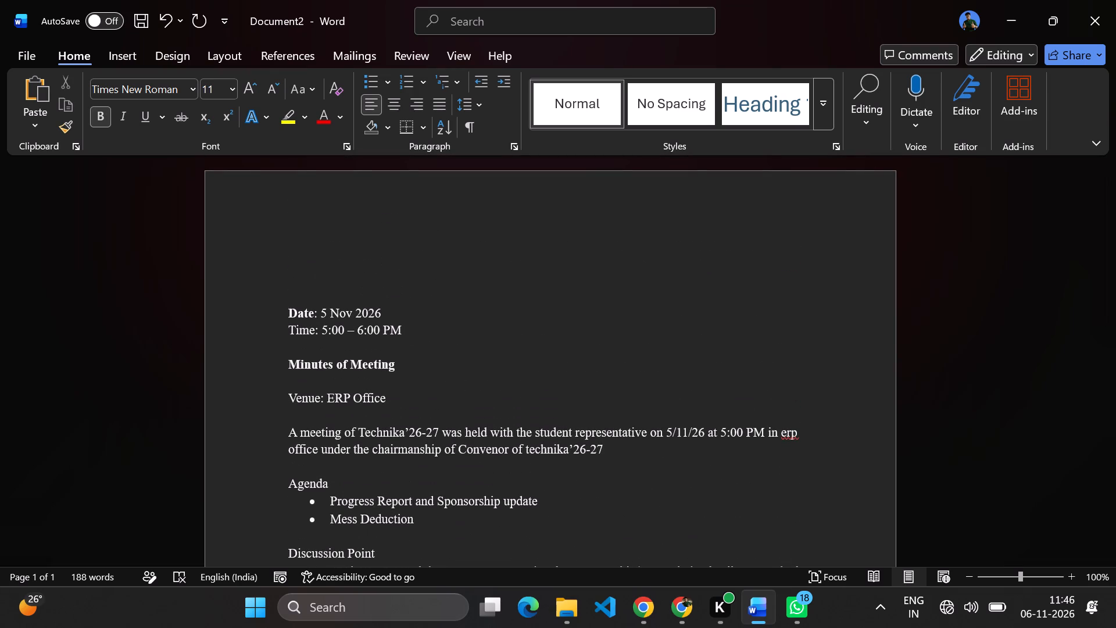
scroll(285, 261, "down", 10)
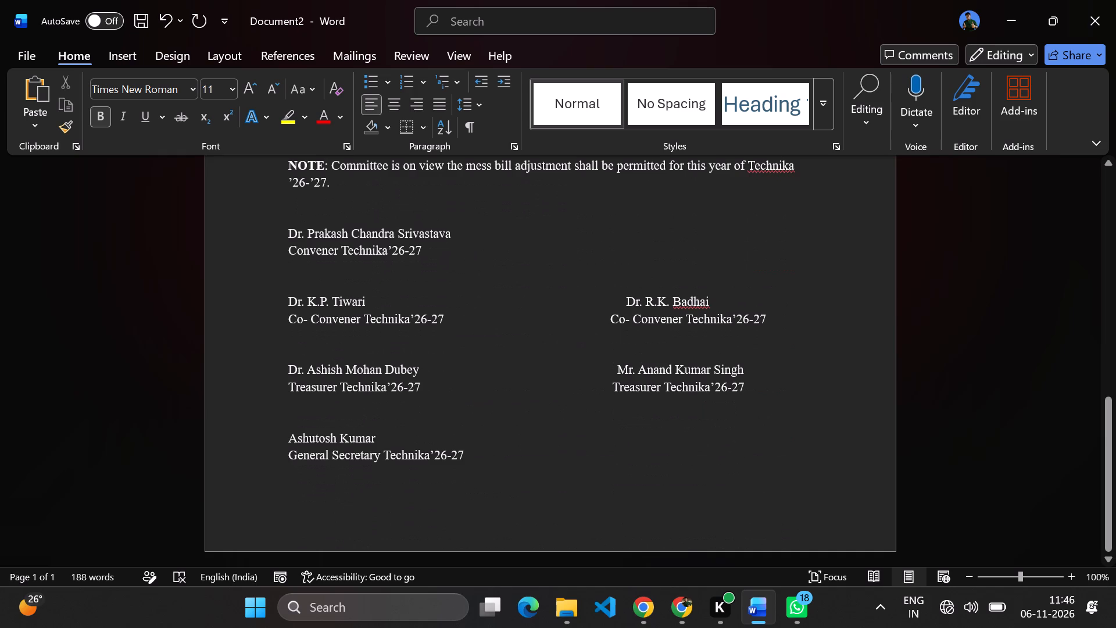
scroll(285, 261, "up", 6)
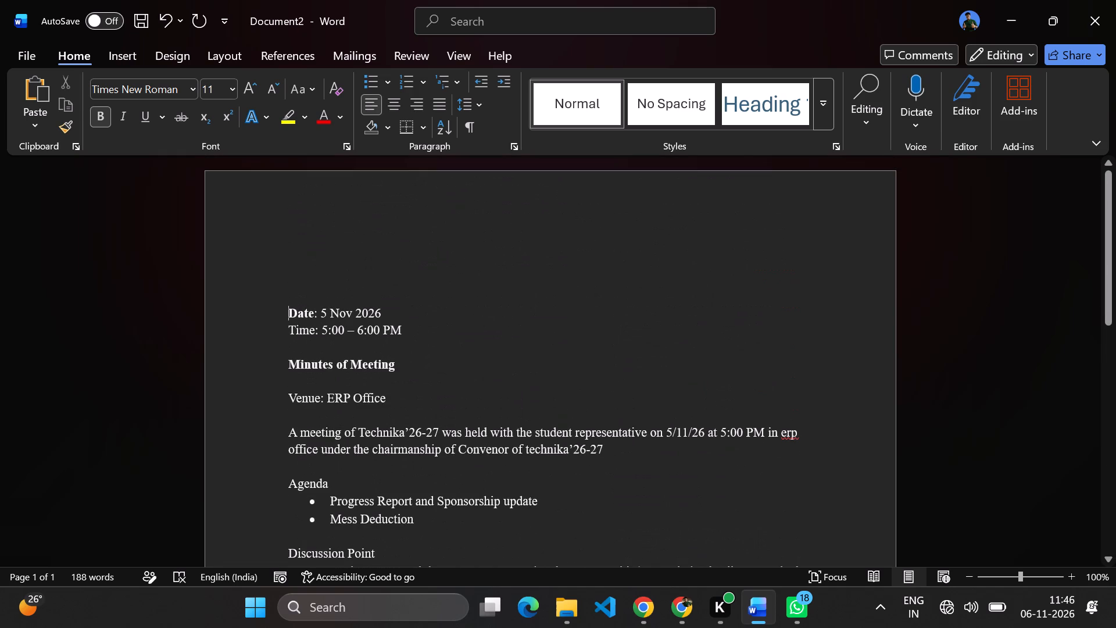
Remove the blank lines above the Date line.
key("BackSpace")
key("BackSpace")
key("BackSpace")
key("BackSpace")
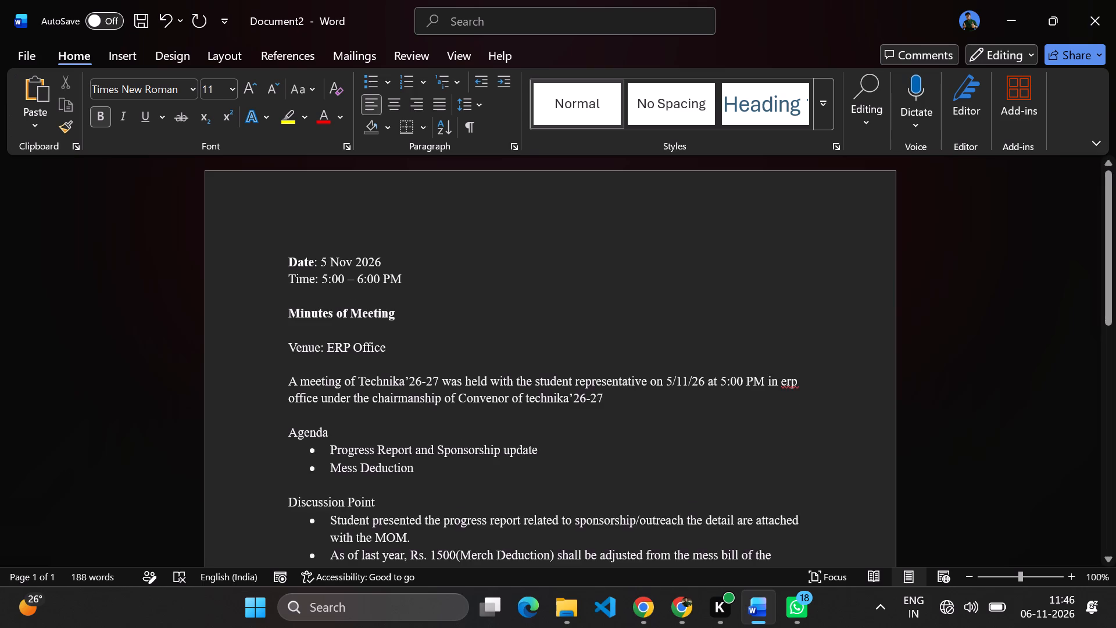
Insert four blank lines above the Date line at the start of the minutes.
key("Return")
key("Return")
key("Return")
key("Return")
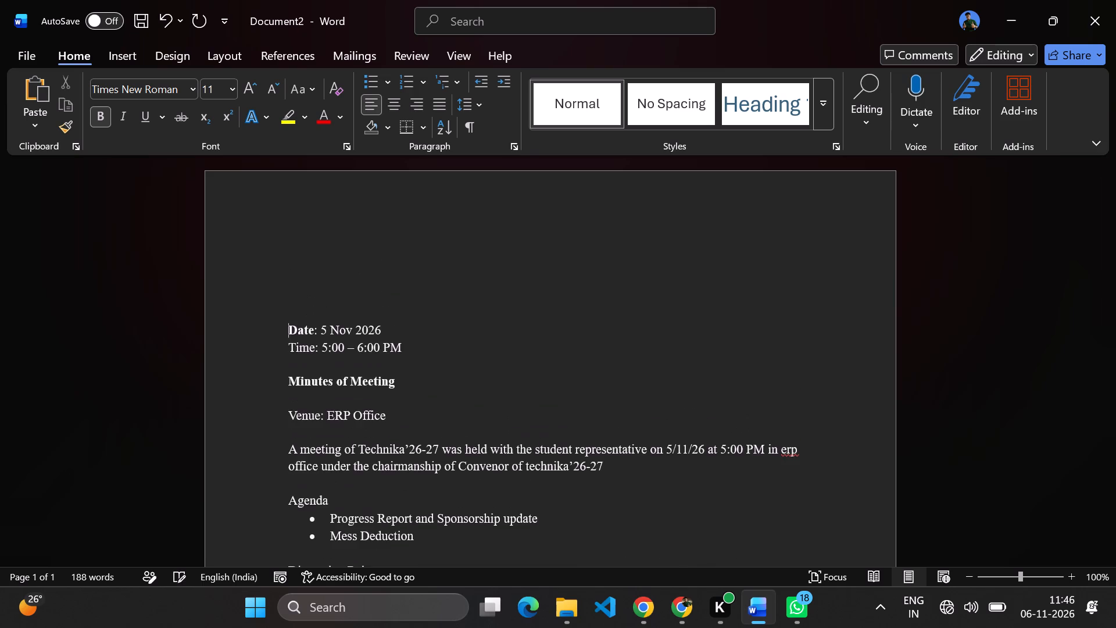
scroll(277, 241, "down", 10)
scroll(277, 241, "up", 8)
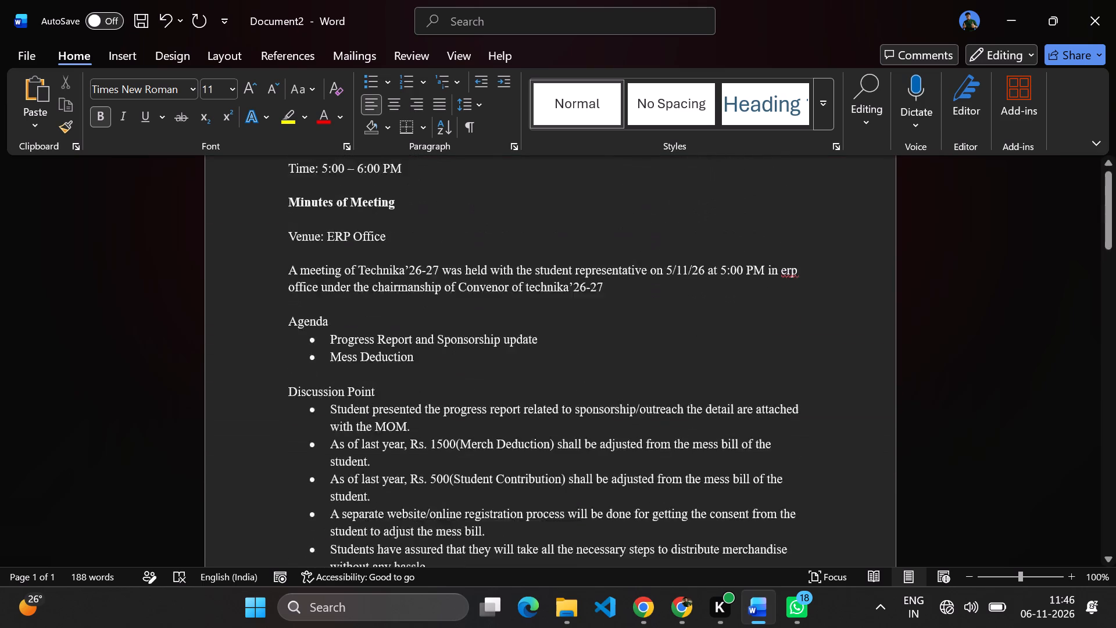
Print only page 1 of the minutes on the HP LaserJet 1020, accepting the small margins.
left_click(7, 54)
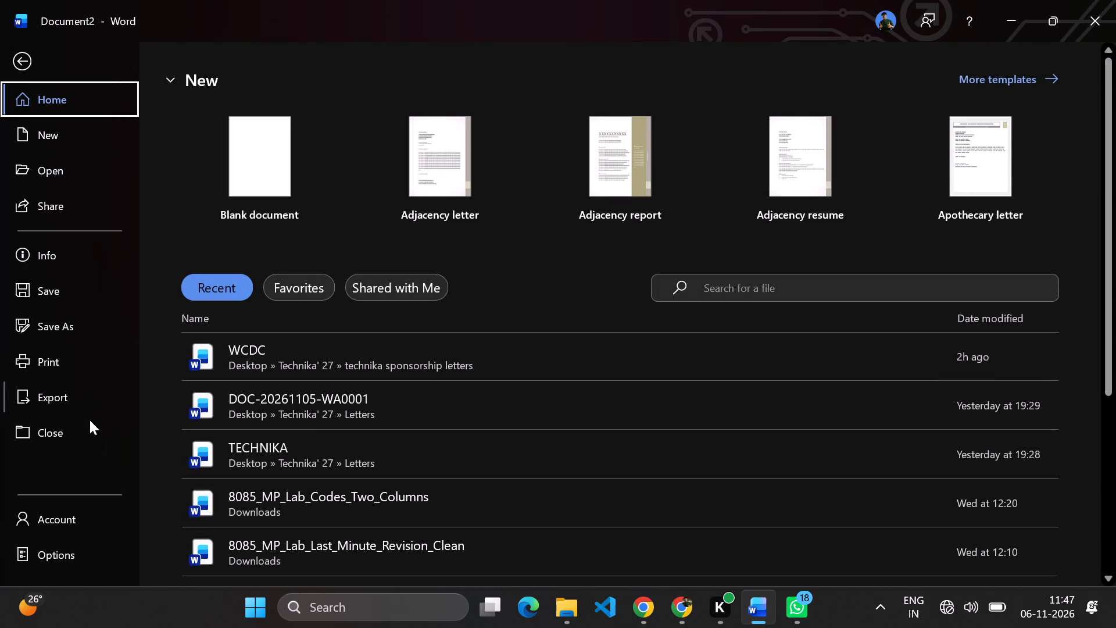
left_click(83, 353)
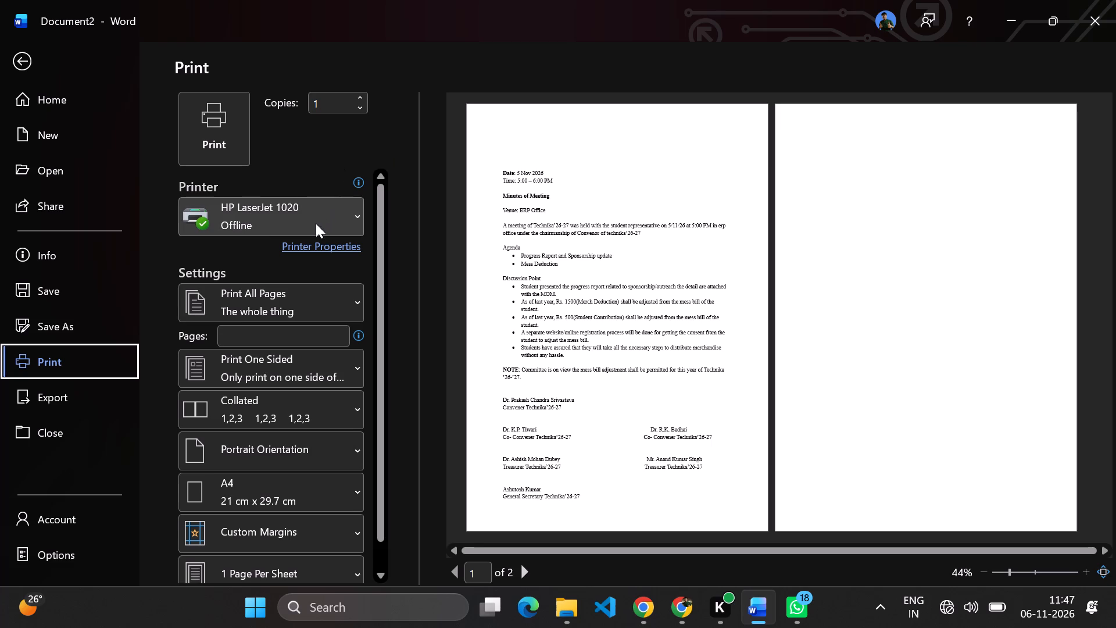
left_click(270, 340)
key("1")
left_click(224, 139)
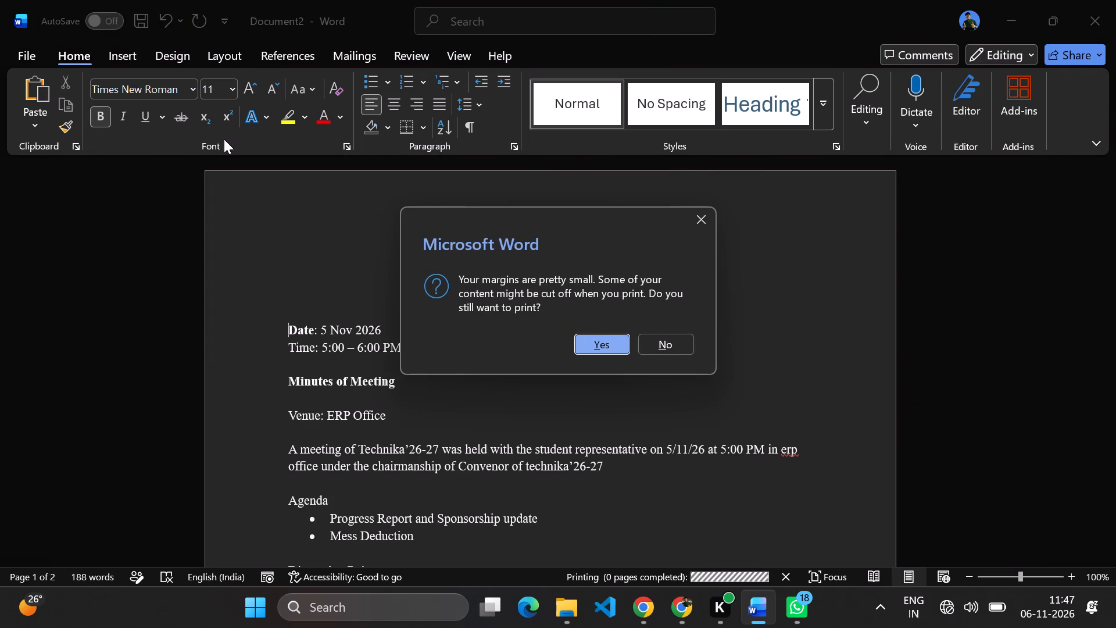
left_click(605, 354)
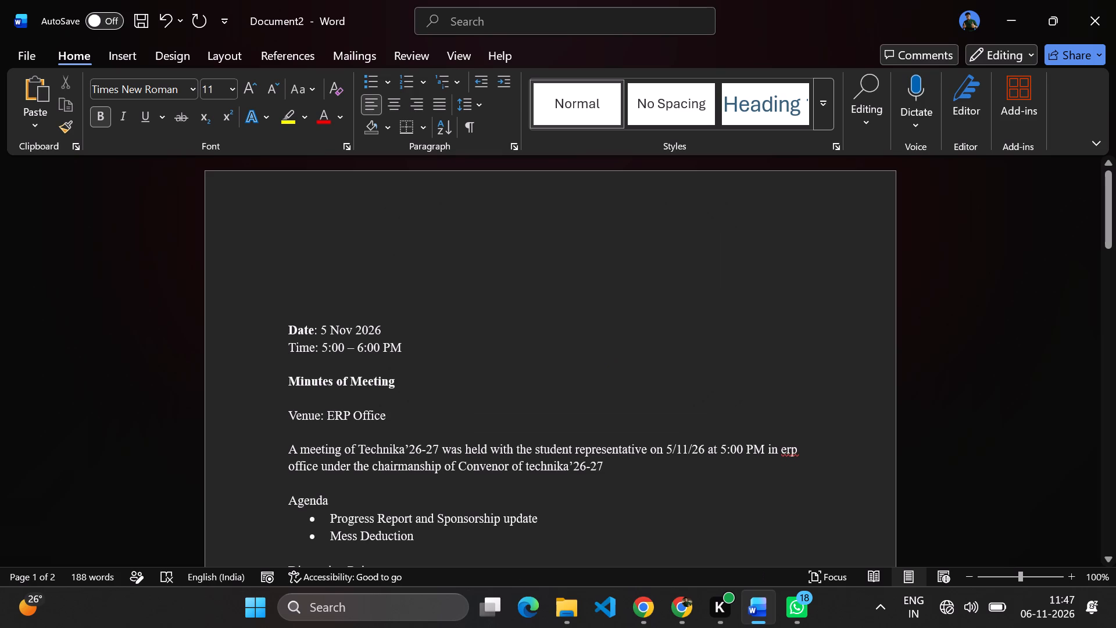
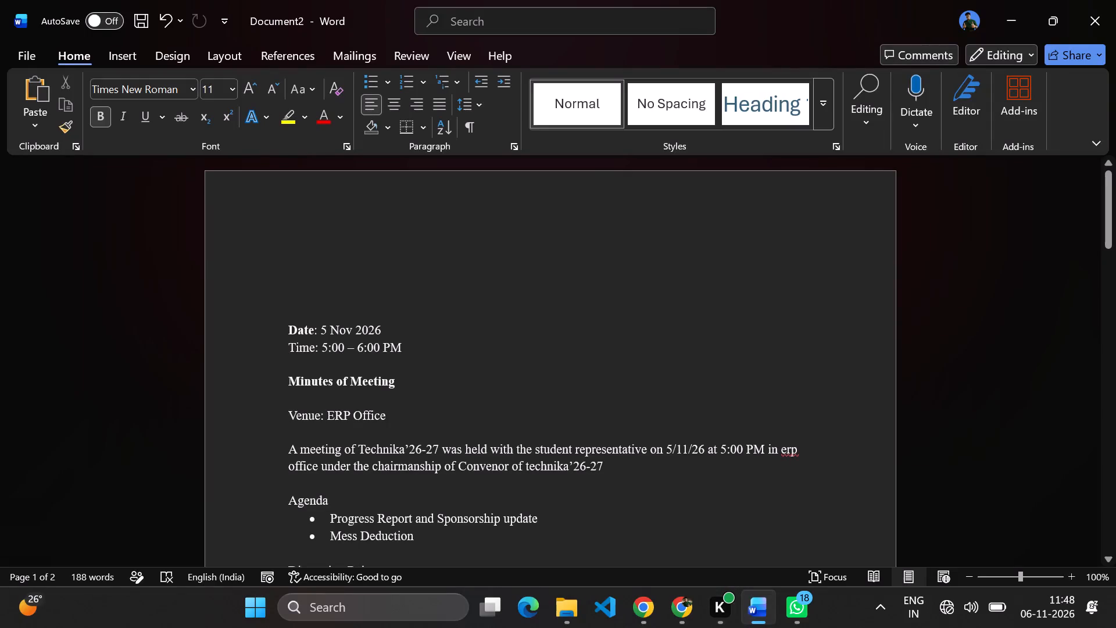
Save the minutes as a Word document named Merch Permission in the Letters folder of Technika' 27 on the Desktop.
left_click(24, 63)
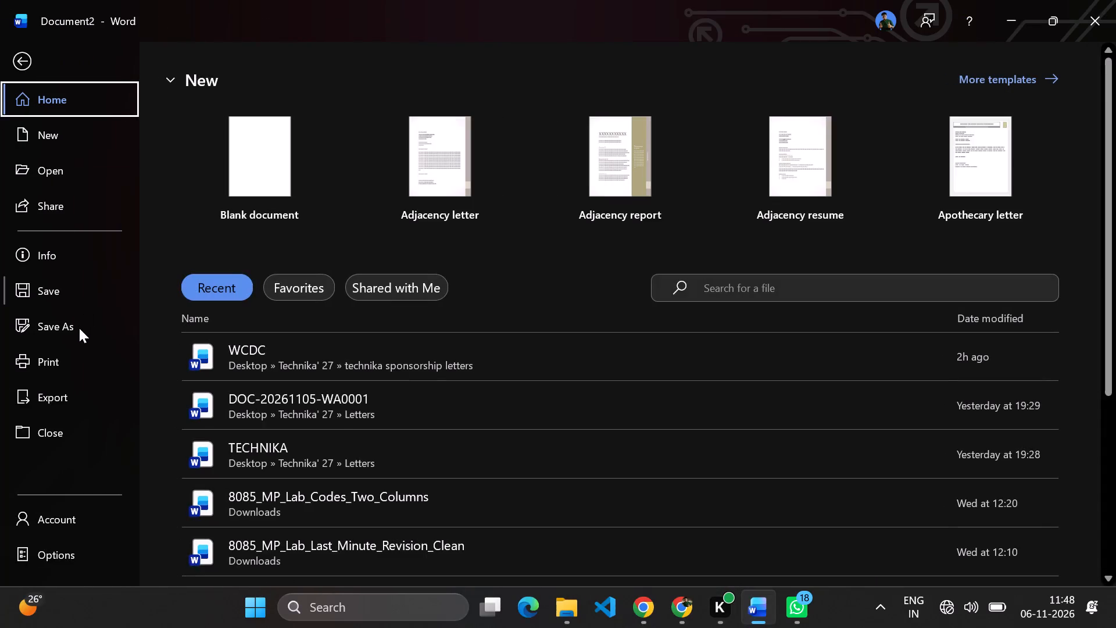
left_click(79, 328)
left_click(260, 531)
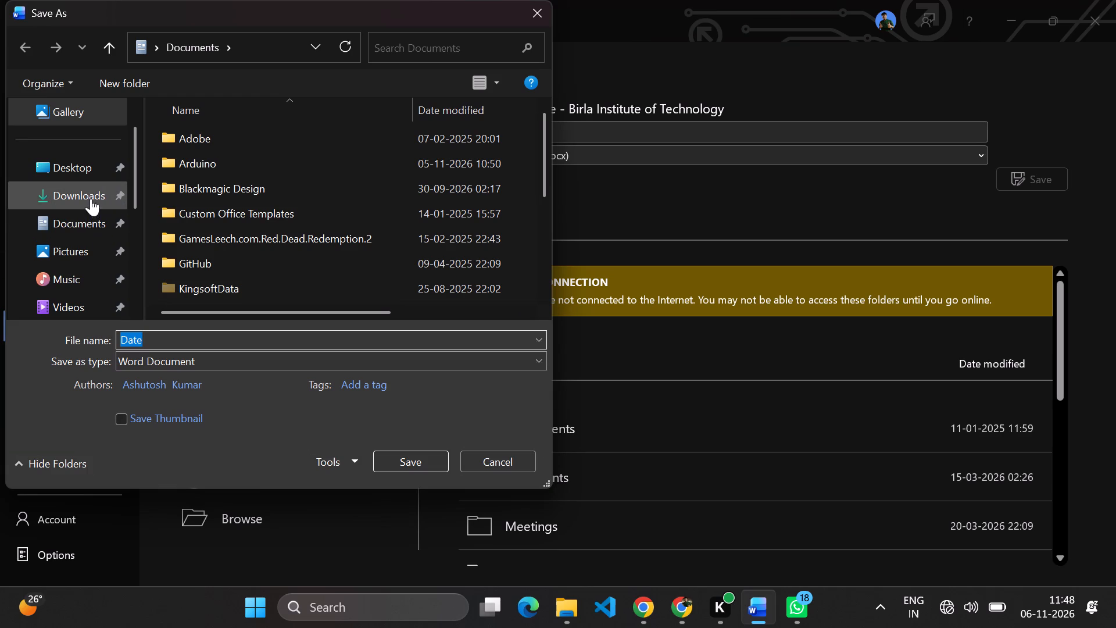
left_click(91, 176)
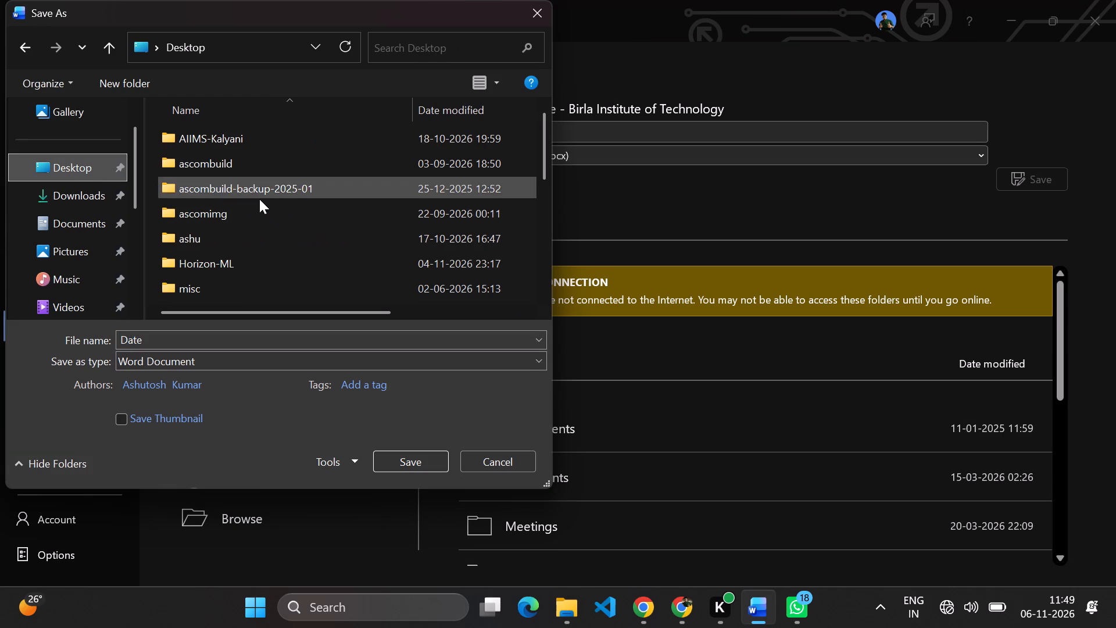
scroll(264, 204, "down", 1)
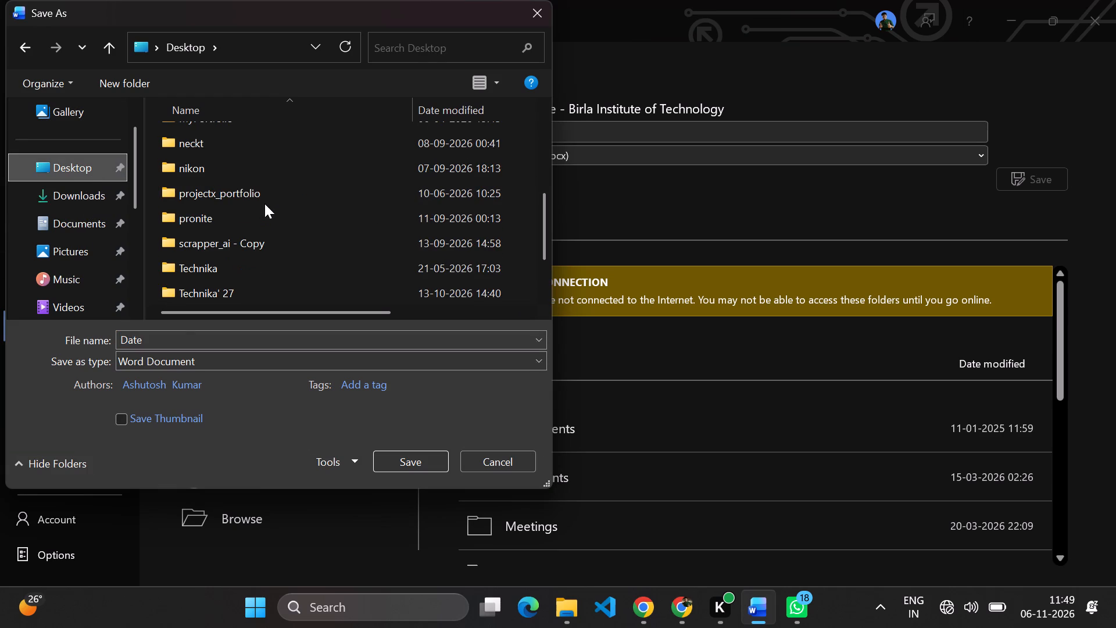
double_click(259, 292)
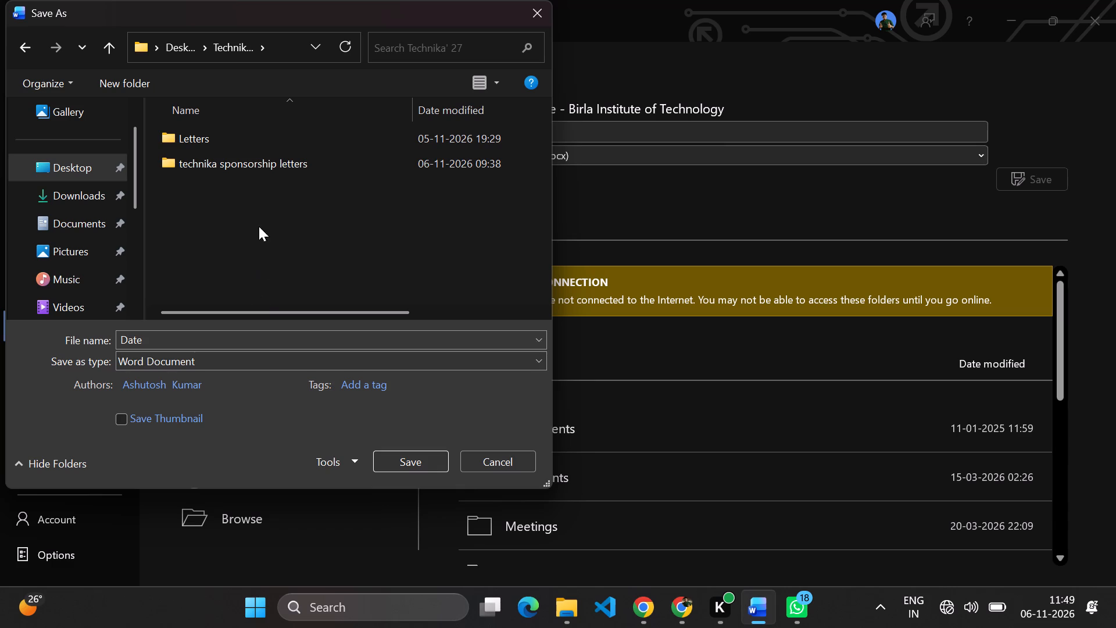
double_click(268, 166)
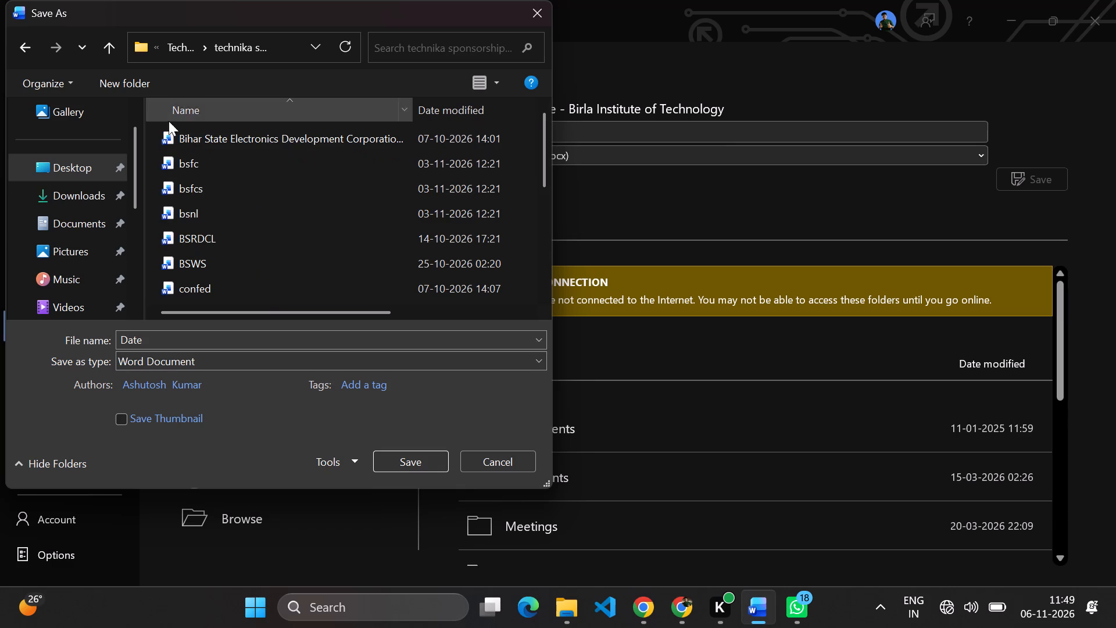
left_click(23, 44)
double_click(229, 144)
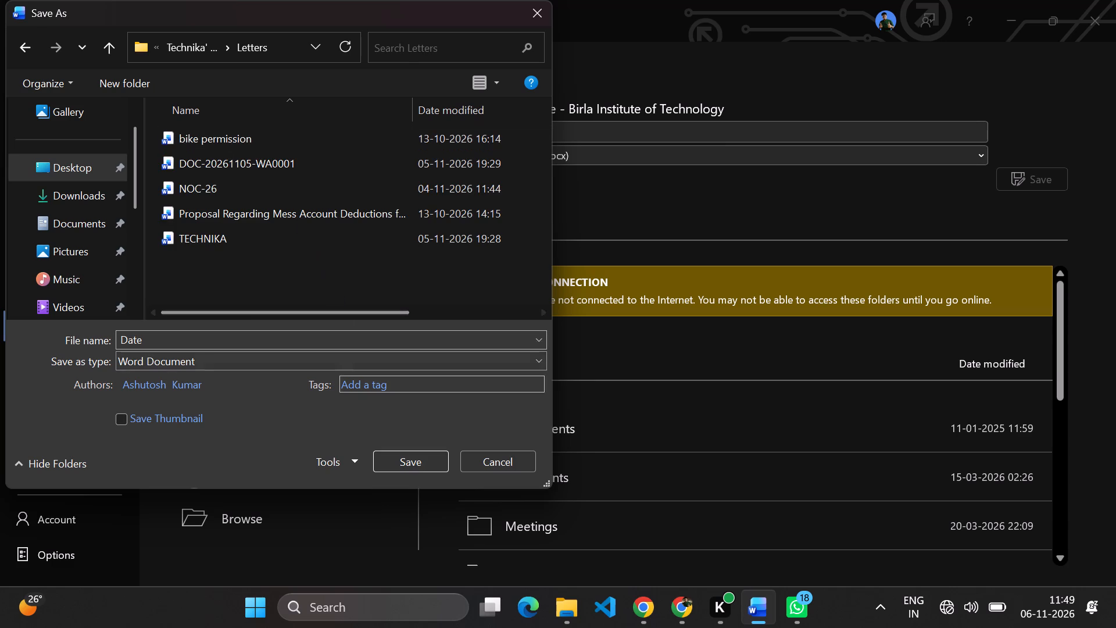
left_click(236, 336)
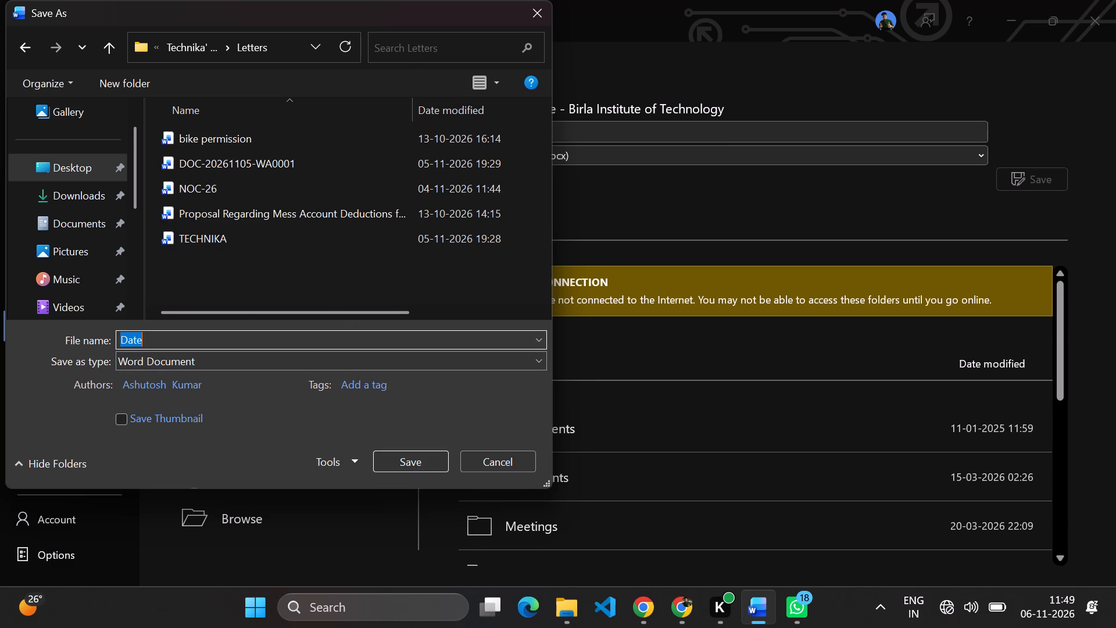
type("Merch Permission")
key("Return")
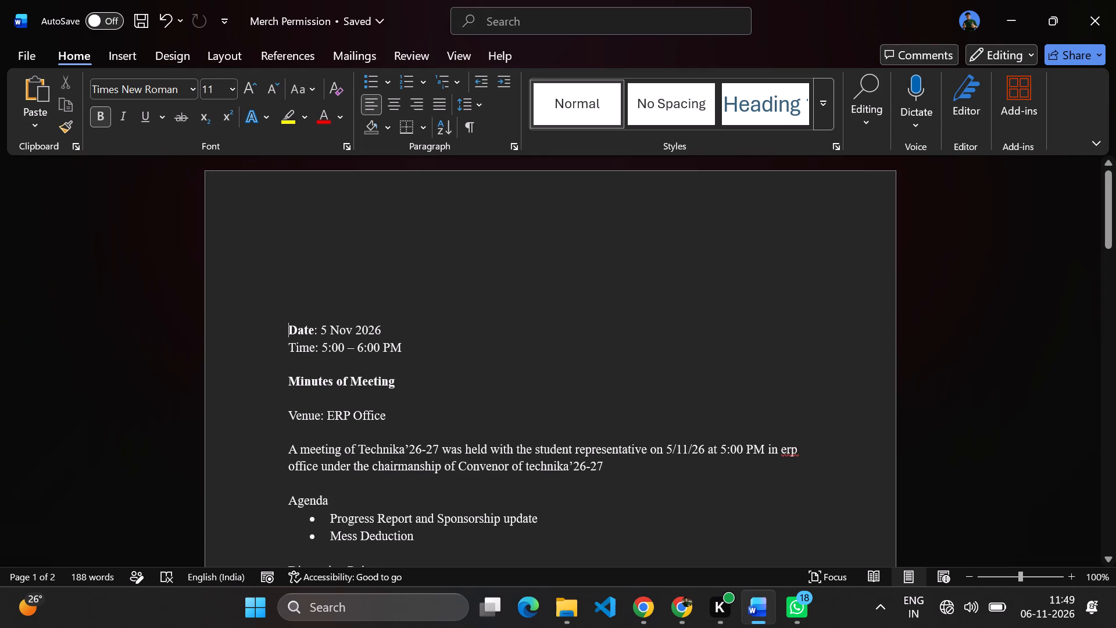
Minimise all open windows to show the desktop.
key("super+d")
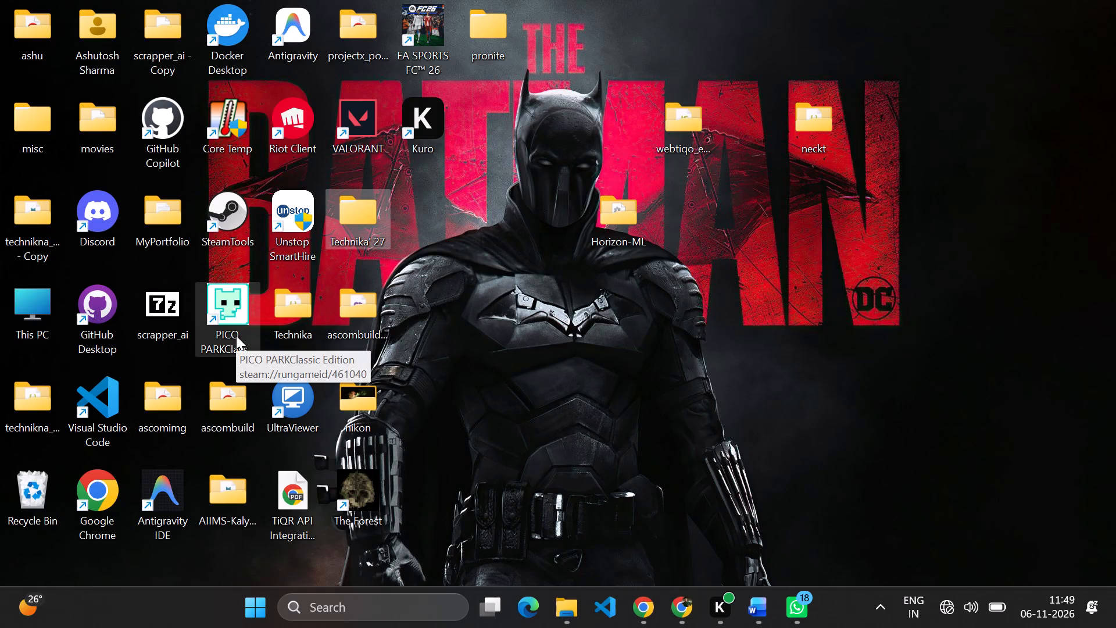
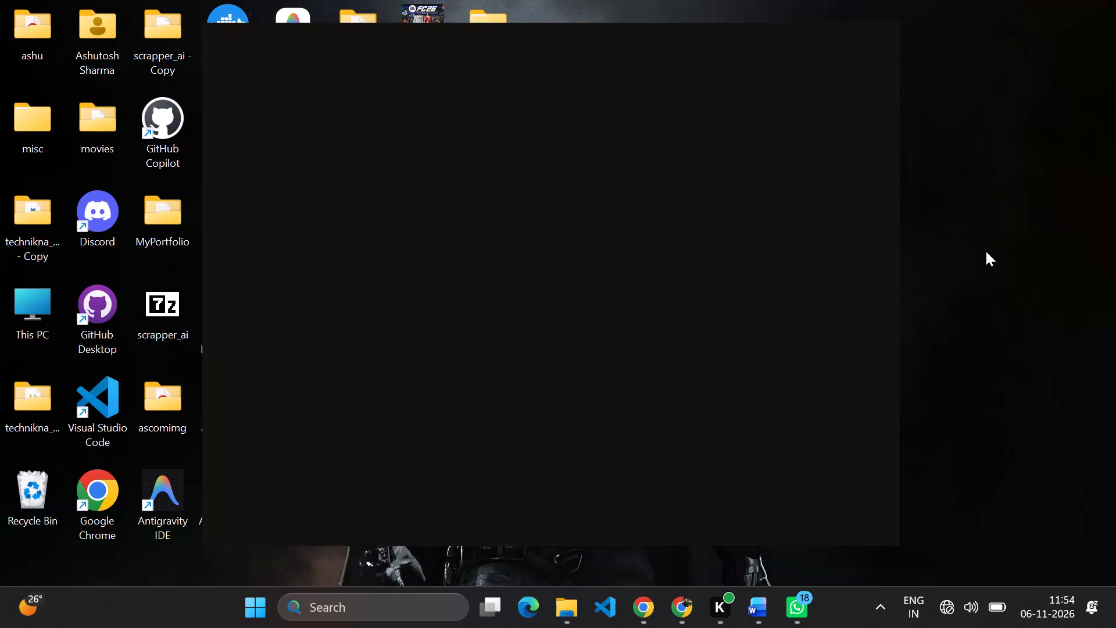
Connect the computer to the secured Wi-Fi network named Ashutosh.
left_click(948, 611)
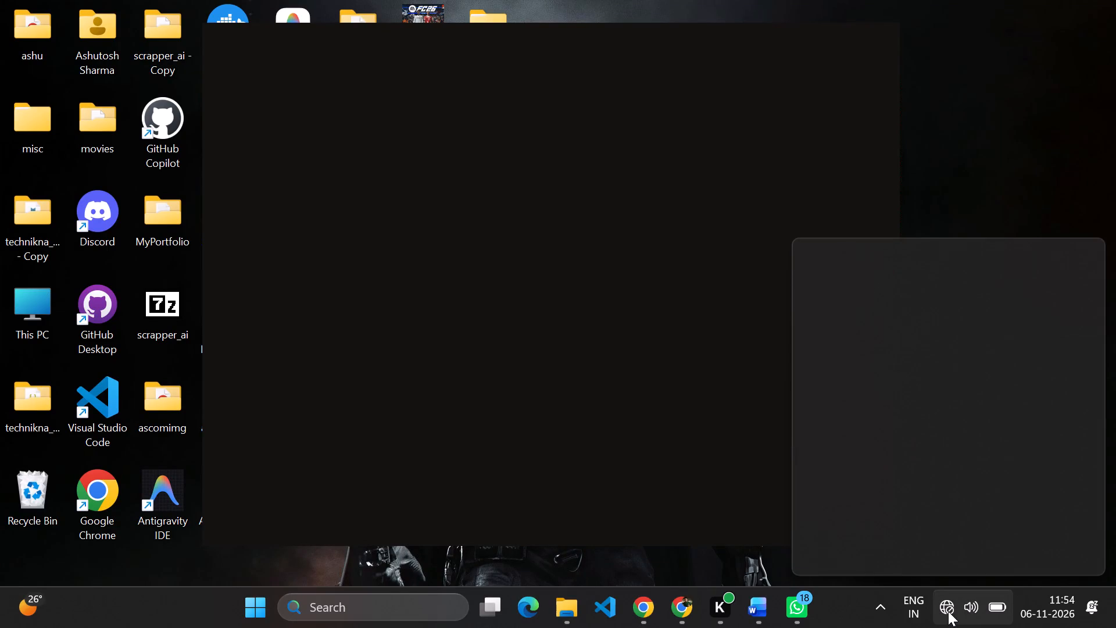
left_click(857, 295)
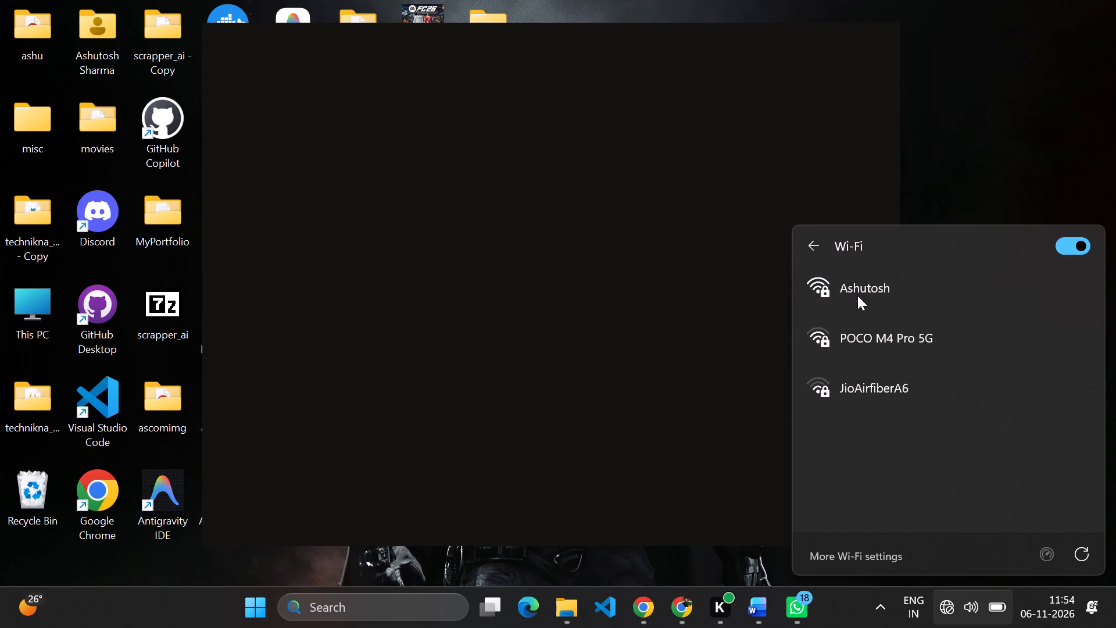
left_click(857, 295)
left_click(1067, 367)
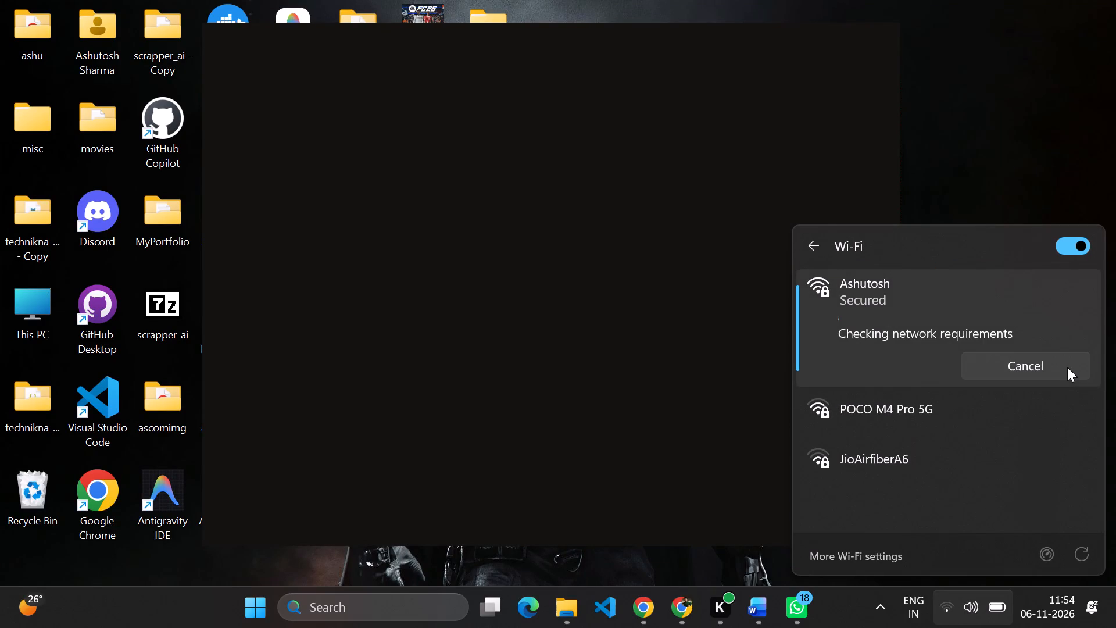
left_click(1003, 119)
Switch back to the Merch Permission document in Word and review the Discussion Point bullets on mess bill adjustments.
left_click(745, 622)
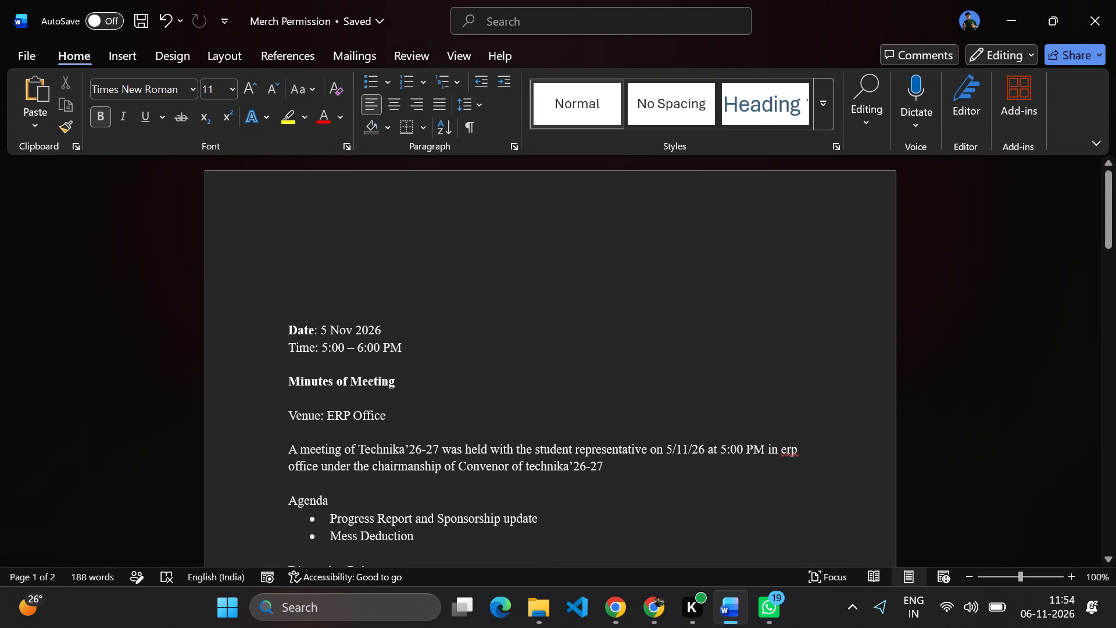
scroll(509, 445, "down", 2)
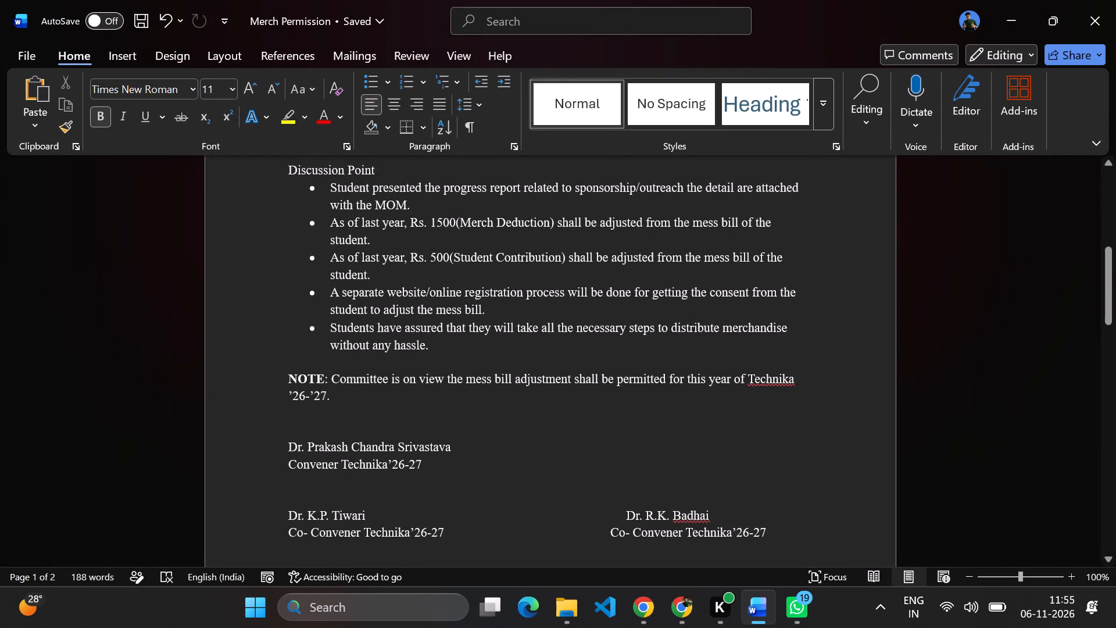
left_click_drag(377, 274, 321, 256)
left_click(387, 288)
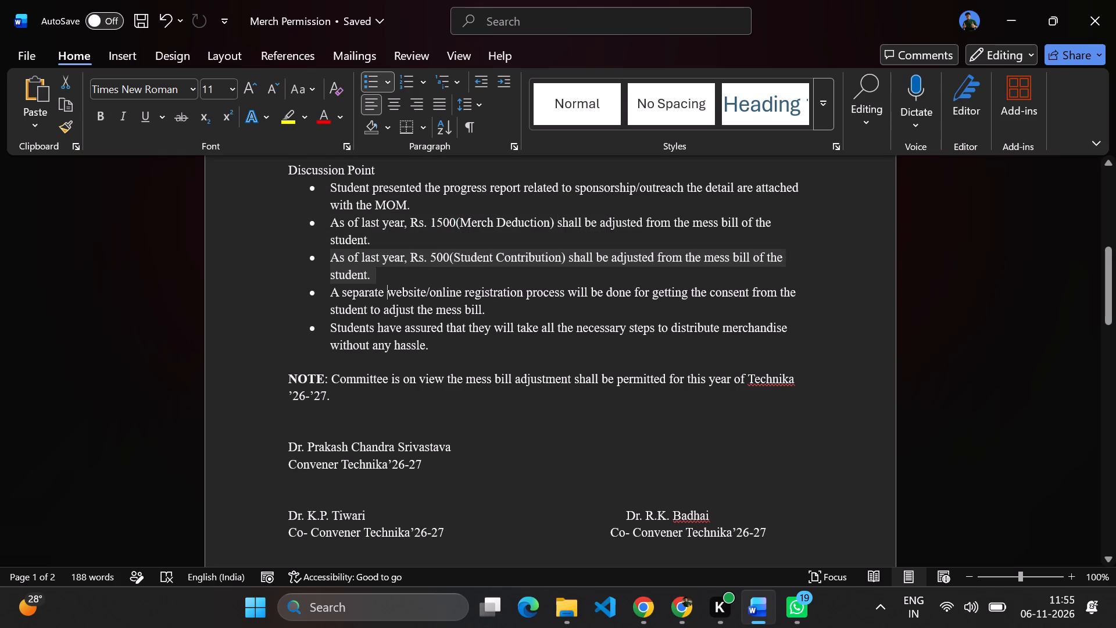
Move "Rs. 500(Student Contribution)" from the third discussion bullet to after "Rs. 1500(Merch Deduction)" in the second, joined with "&".
left_click_drag(412, 262, 543, 266)
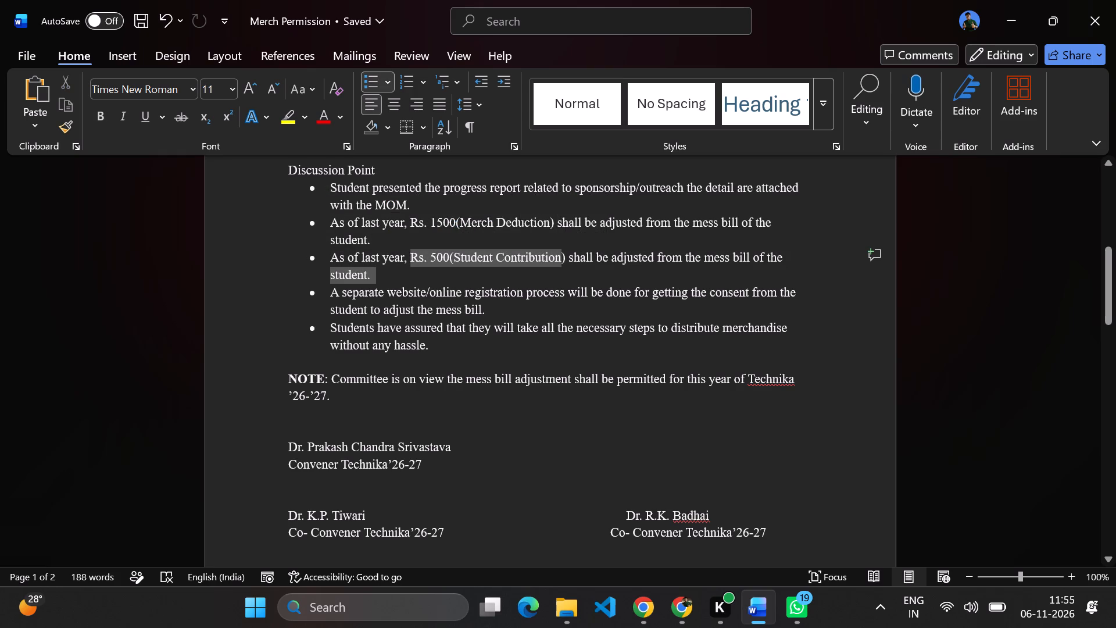
left_click_drag(543, 266, 567, 256)
key("ctrl+x")
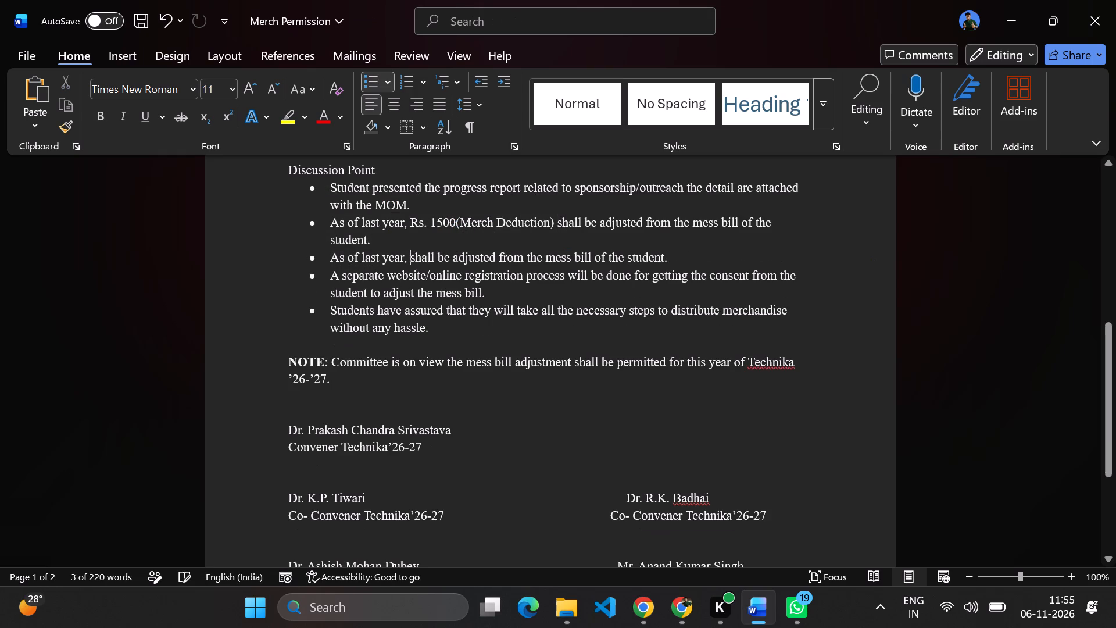
left_click(555, 226)
key("space")
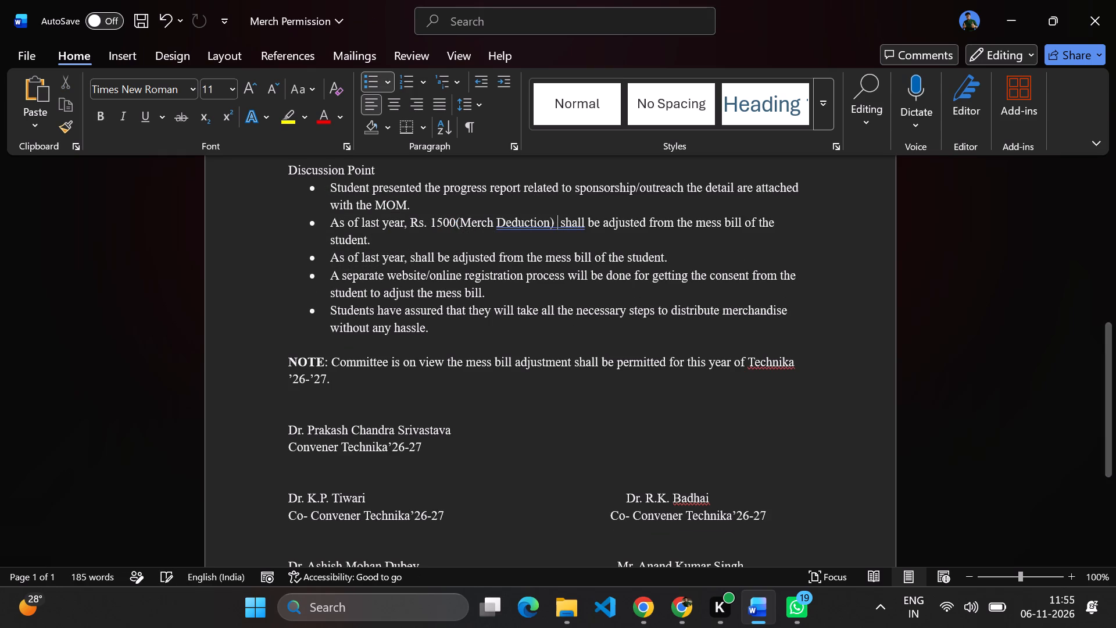
type("&")
key("space")
key("ctrl+v")
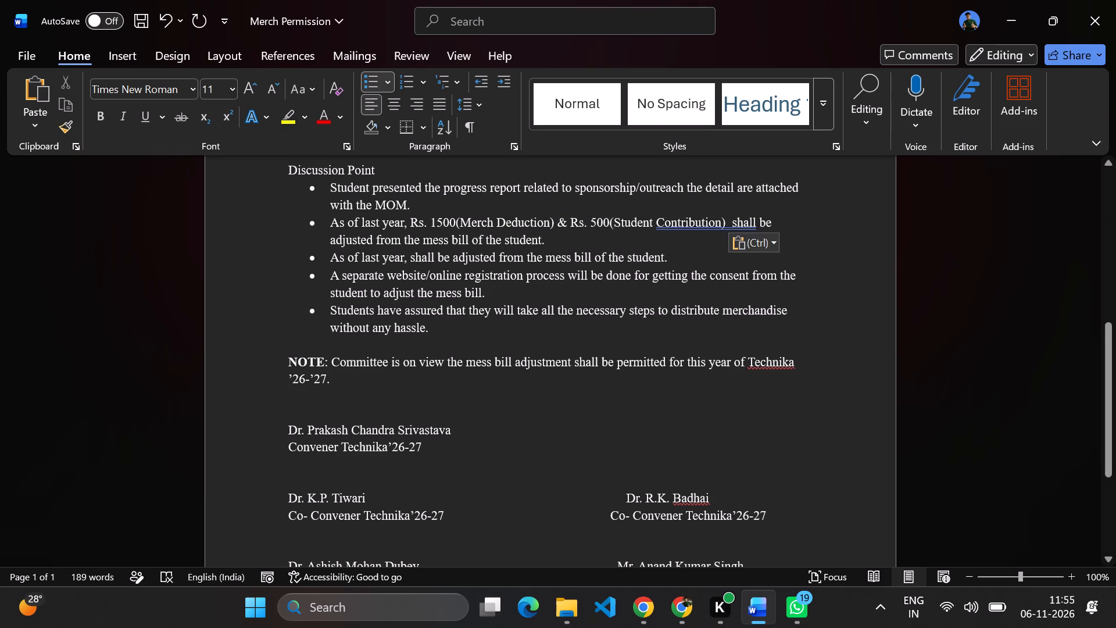
Delete the leftover bullet "As of last year, shall be adjusted from the mess bill of the student.".
left_click_drag(683, 260, 403, 241)
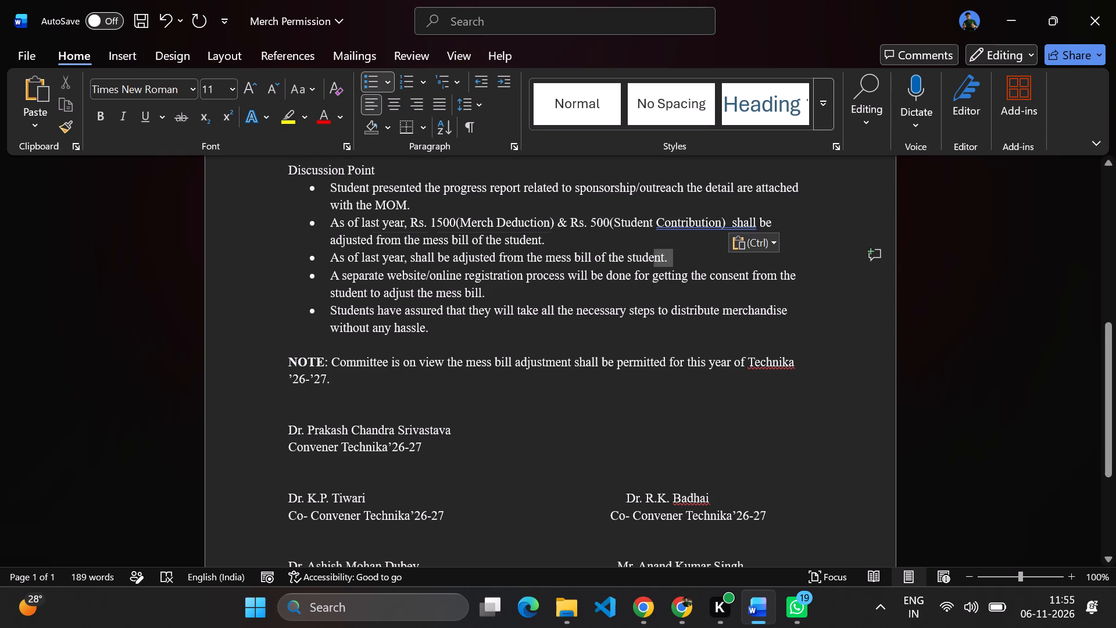
left_click_drag(403, 241, 553, 238)
key("BackSpace")
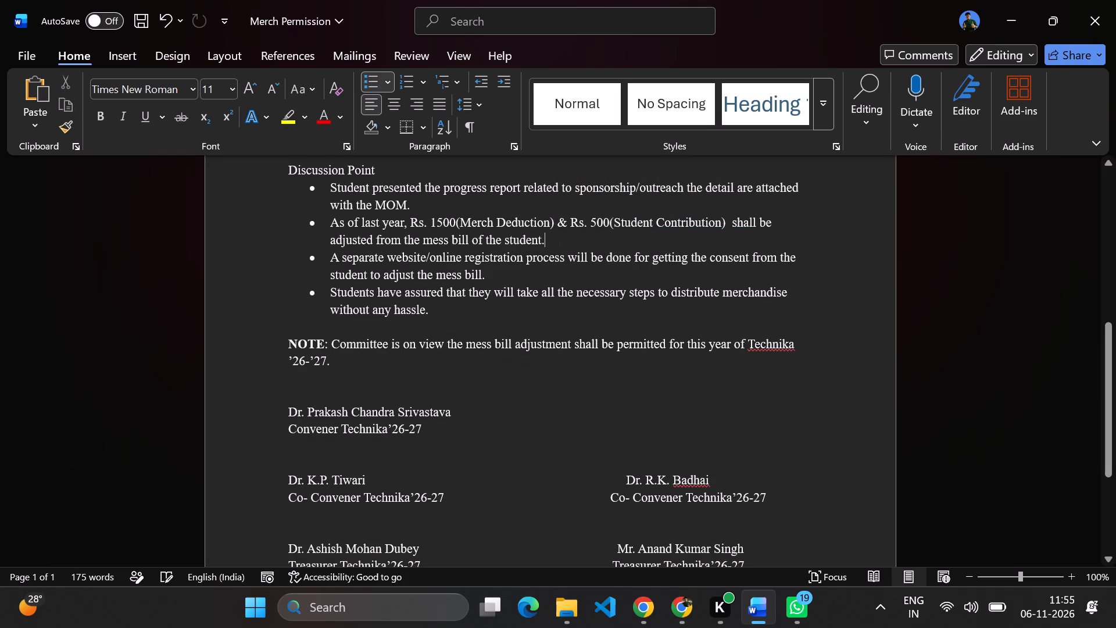
scroll(448, 372, "down", 3)
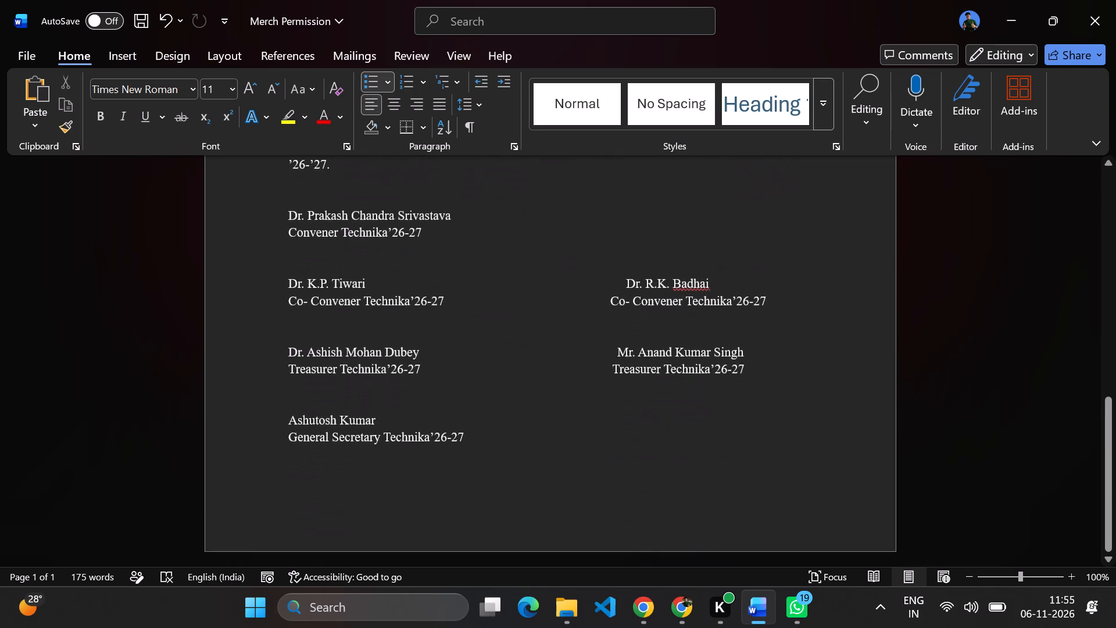
scroll(448, 372, "up", 5)
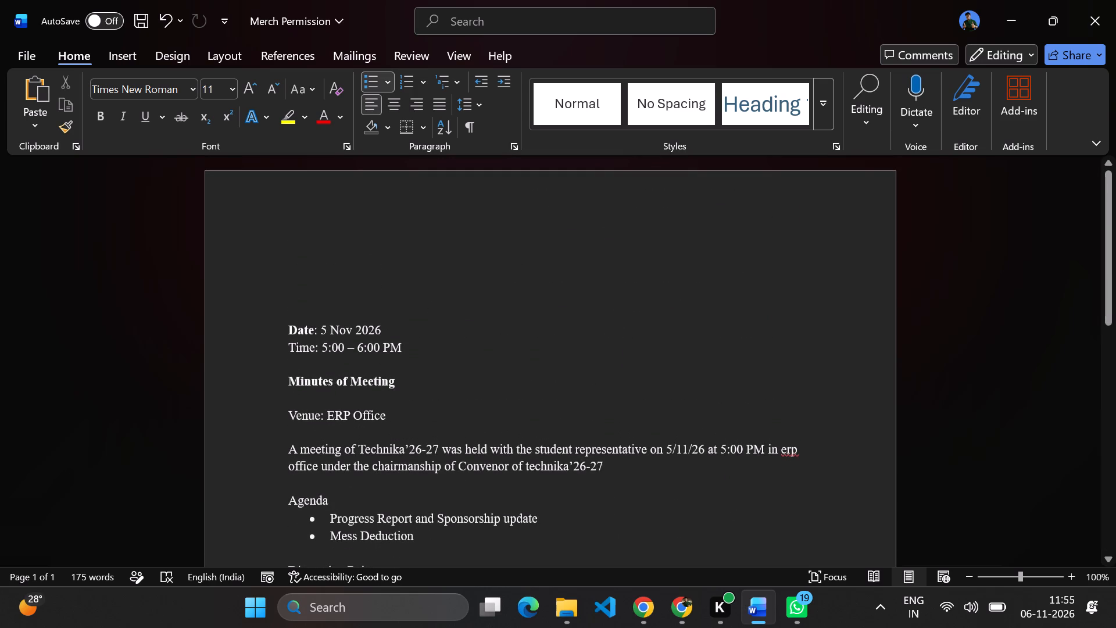
Remove the bold formatting from the word "Date" at the top of the minutes.
left_click_drag(313, 327, 268, 327)
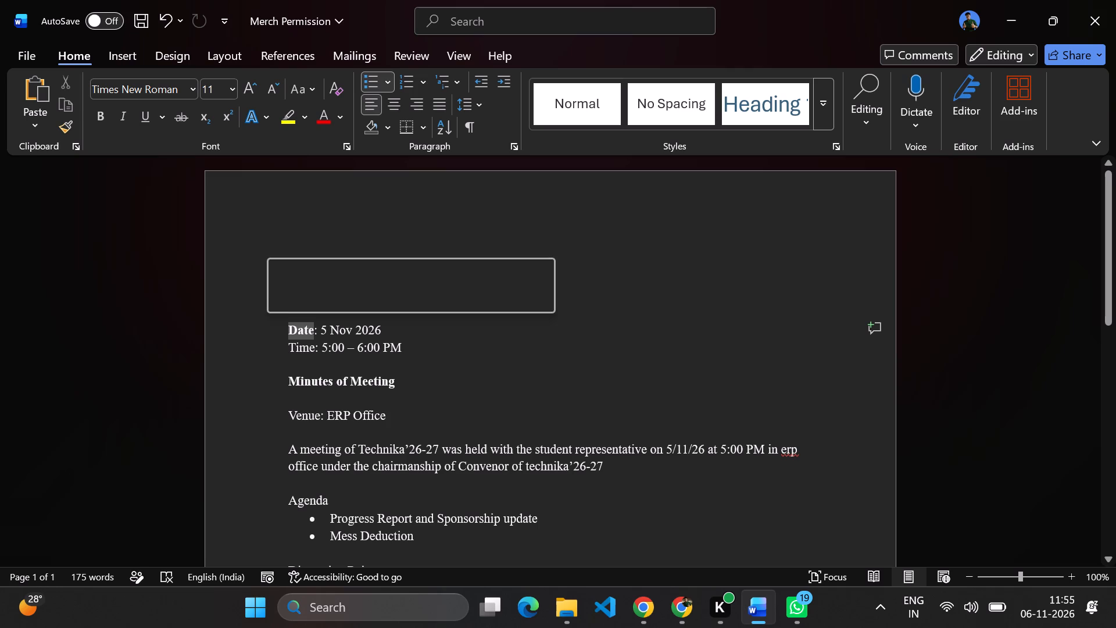
key("ctrl+b")
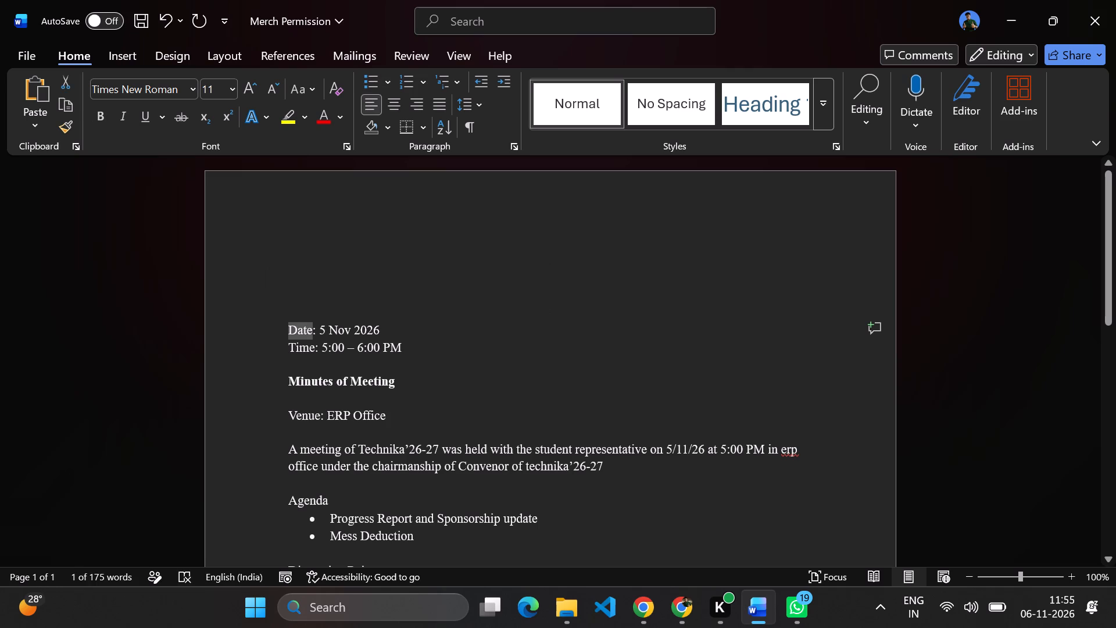
left_click(465, 332)
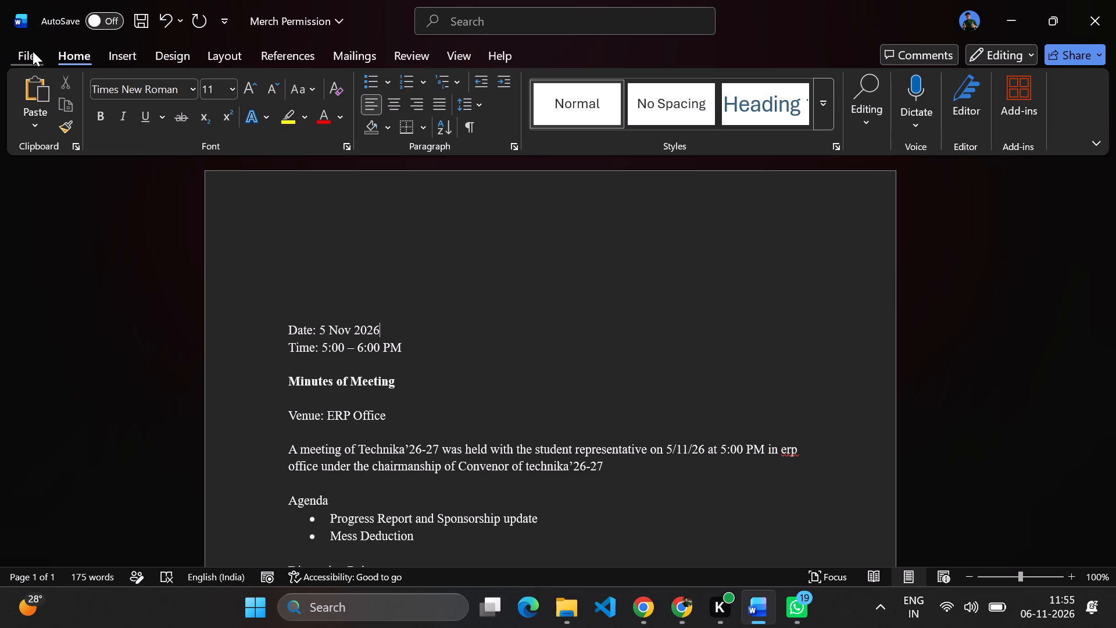
Switch to Chrome and look through the Minutes of the meeting PDF and the open Canva, campus network sign-in and Pinterest pages.
key("alt+Tab")
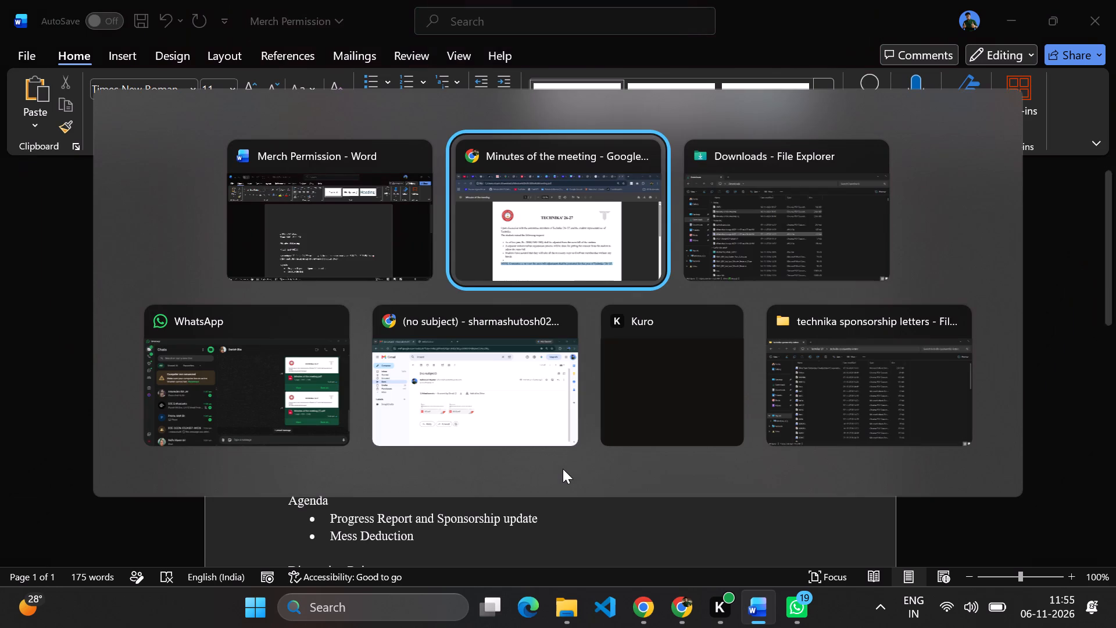
key("alt+Tab")
key("alt+Tab")
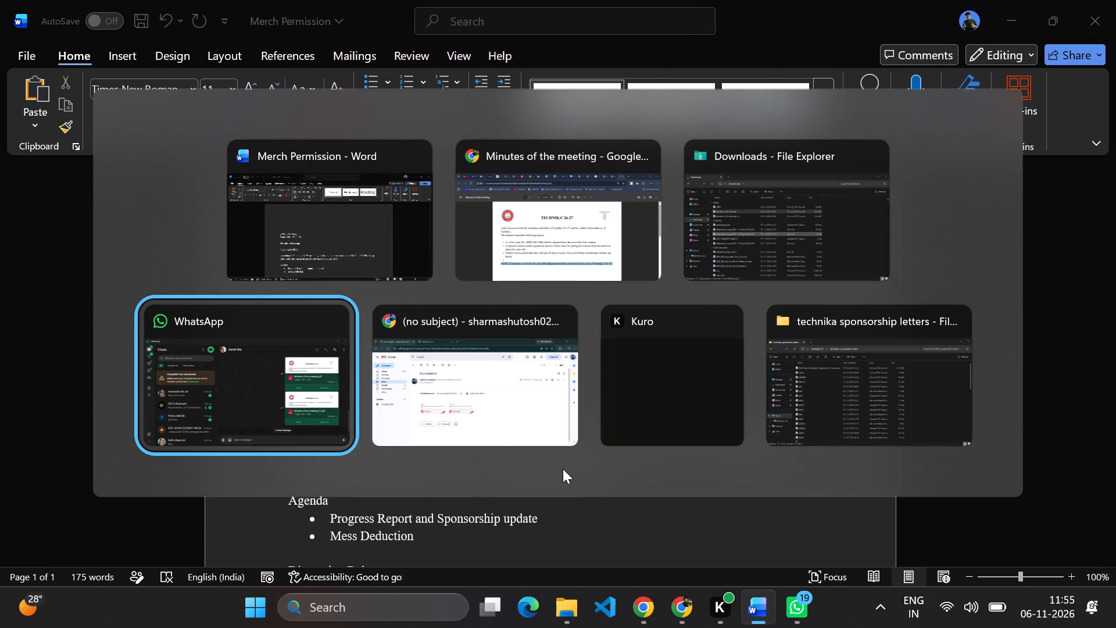
left_click(579, 247, "alt")
left_click(297, 223)
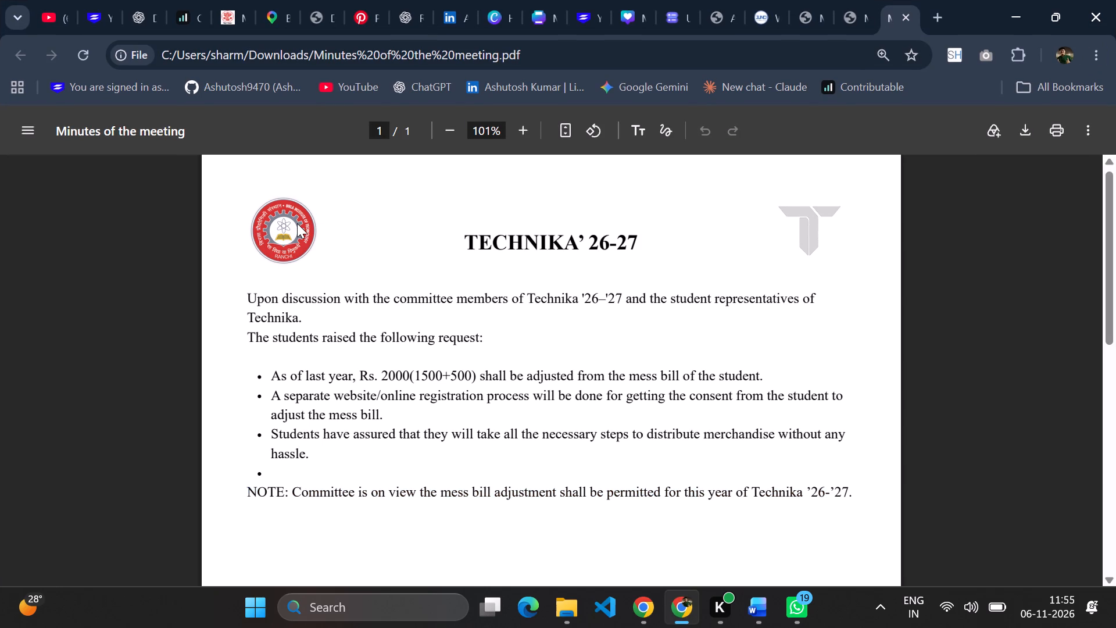
left_click(517, 1)
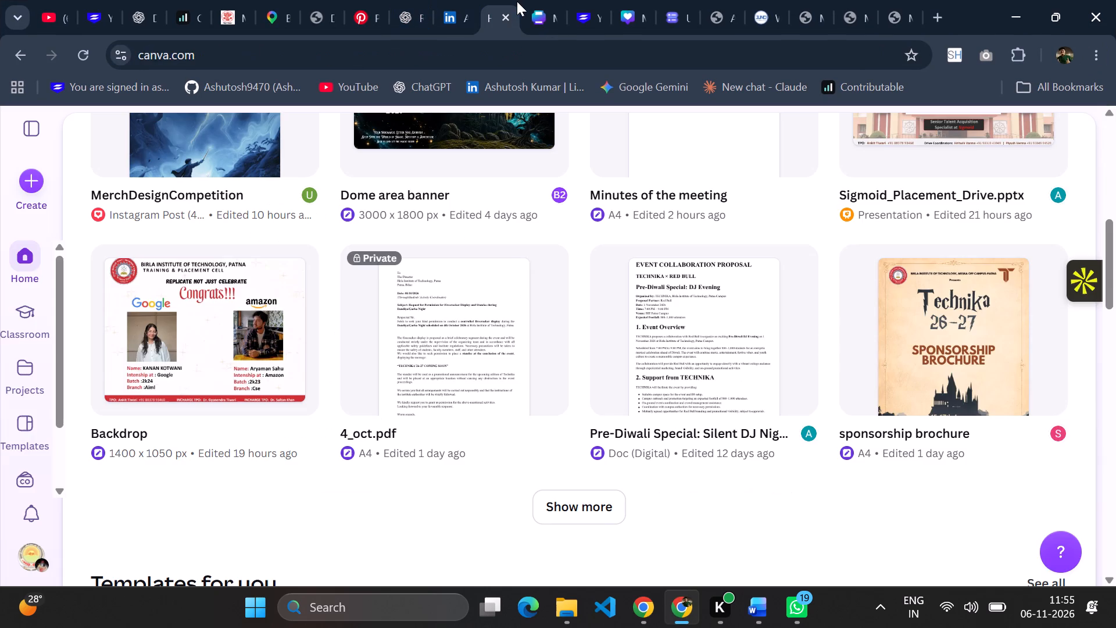
left_click(567, 16)
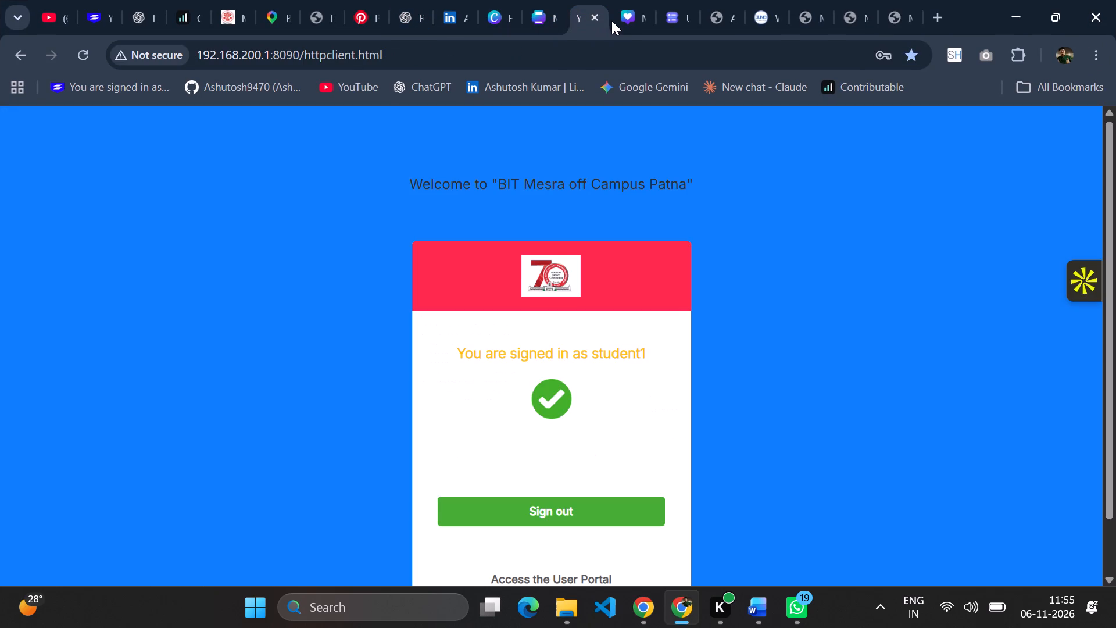
left_click(625, 16)
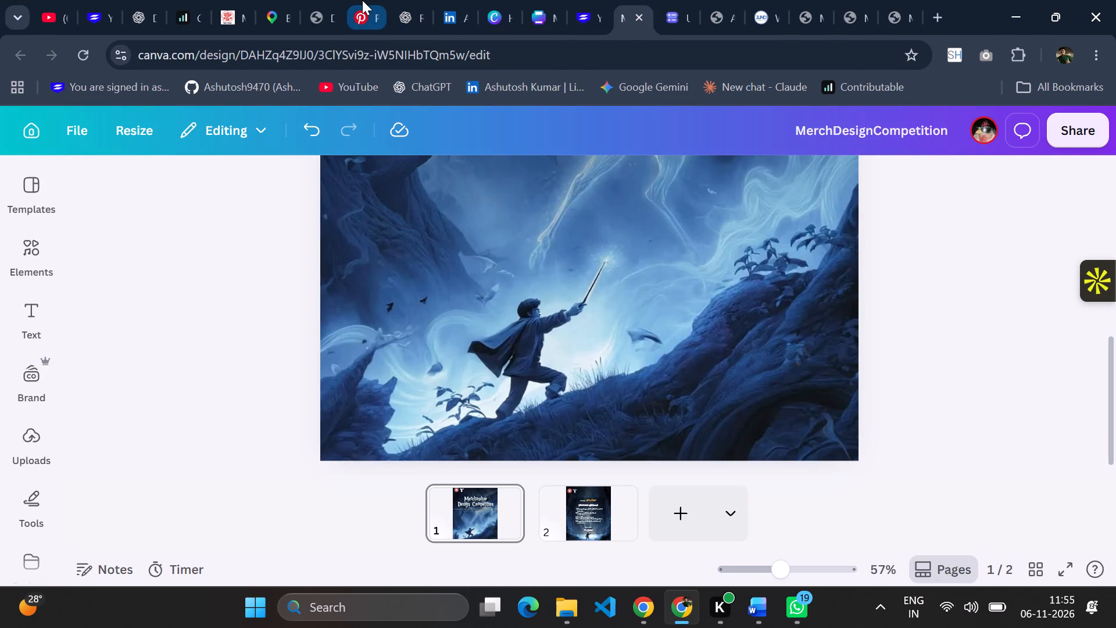
left_click(362, 0)
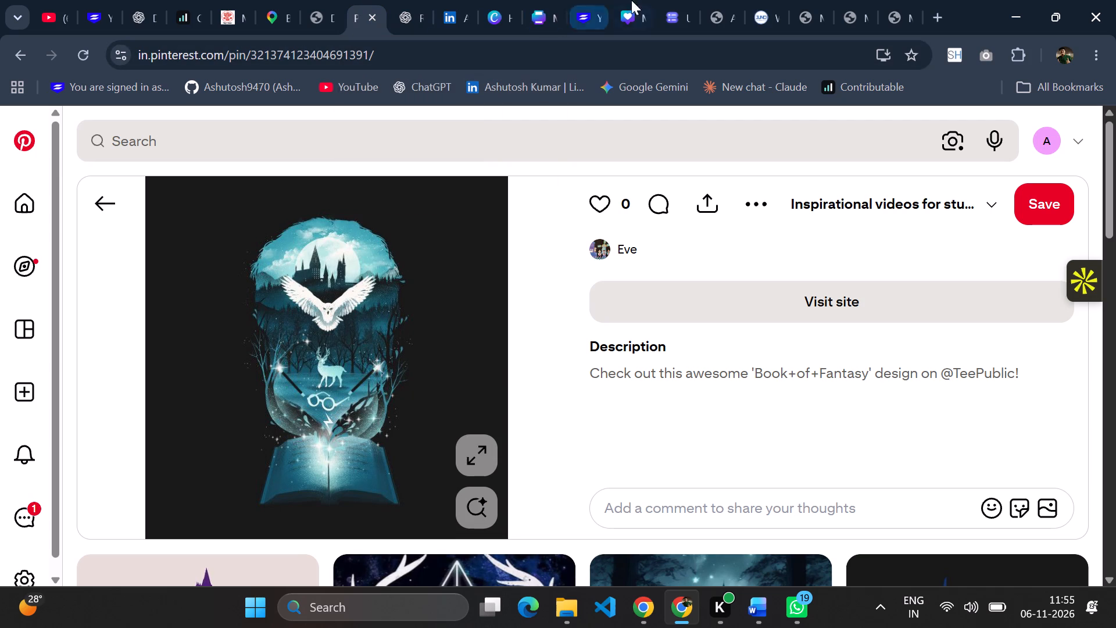
Switch to Chrome and bring up the "Minutes of the meeting" design in Canva.
left_click(663, 4)
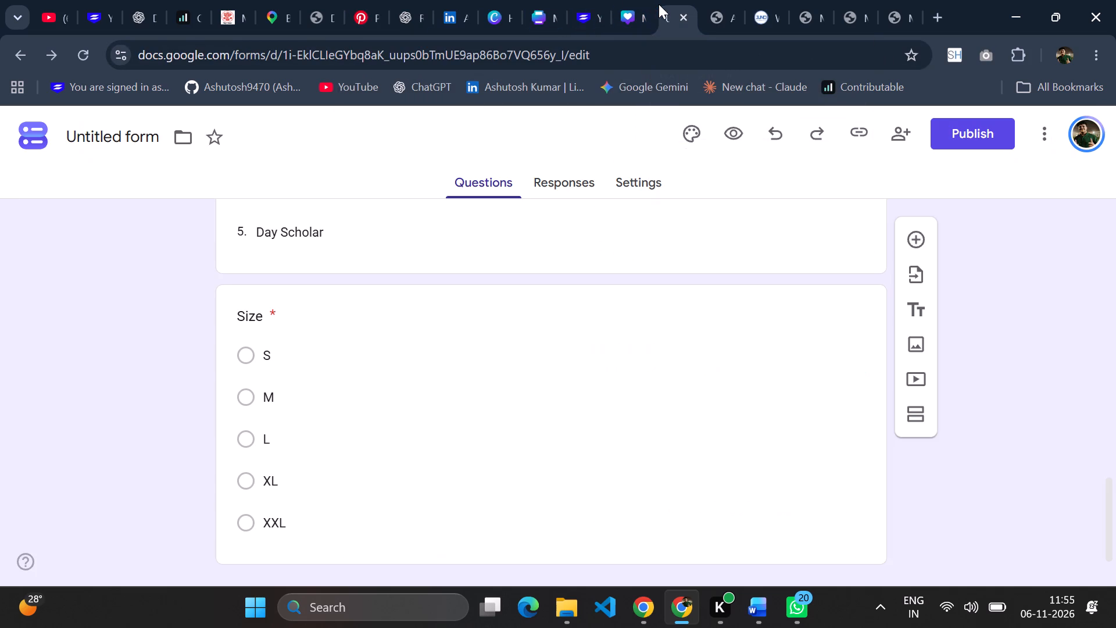
left_click(616, 0)
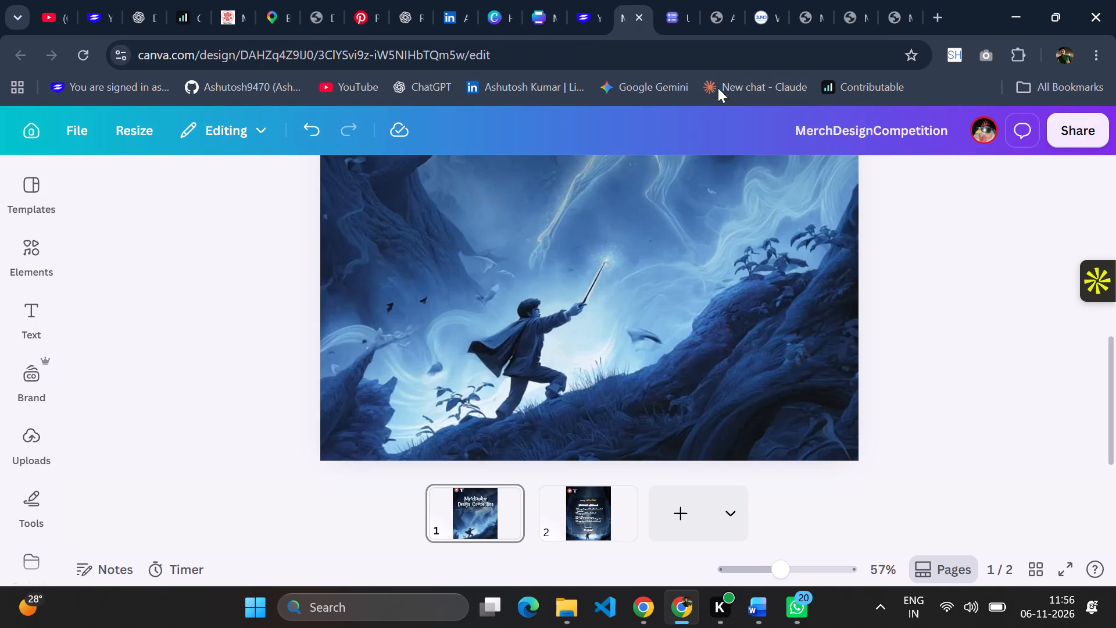
left_click(712, 3)
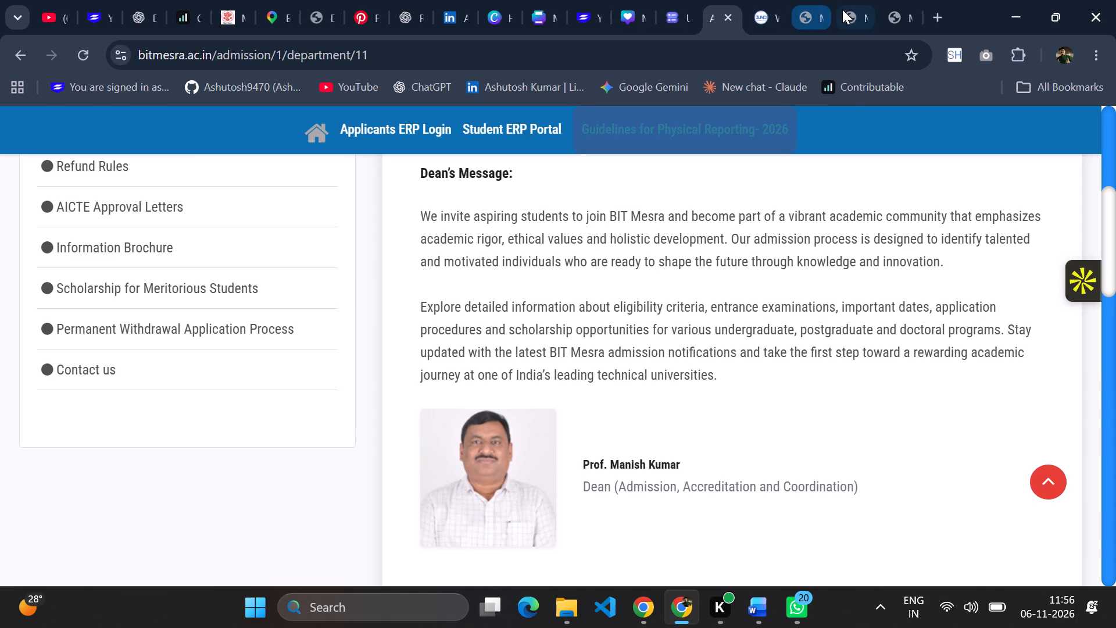
left_click(856, 11)
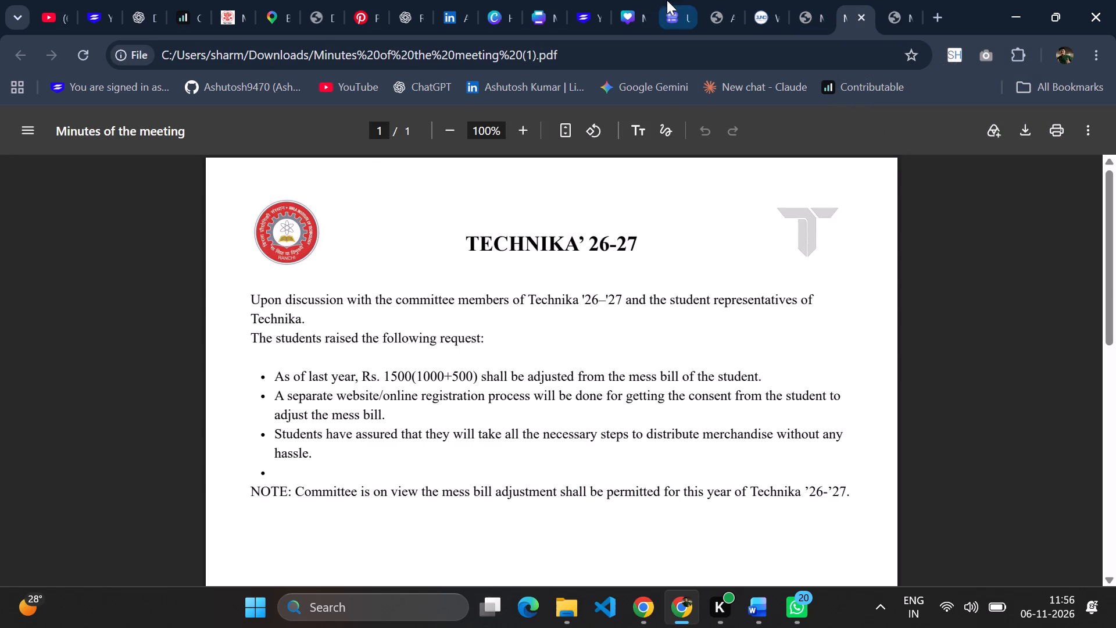
left_click(539, 0)
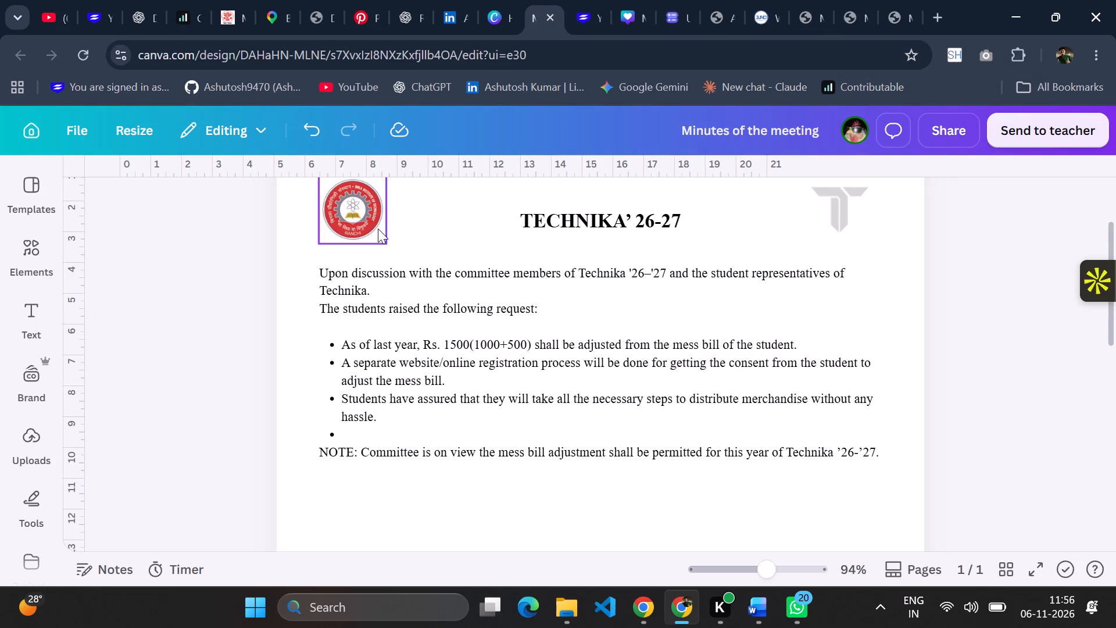
Replace the Canva design's body text with the Word minutes text from "A meeting of Technika'26-27" through the NOTE paragraph.
key("alt+Tab")
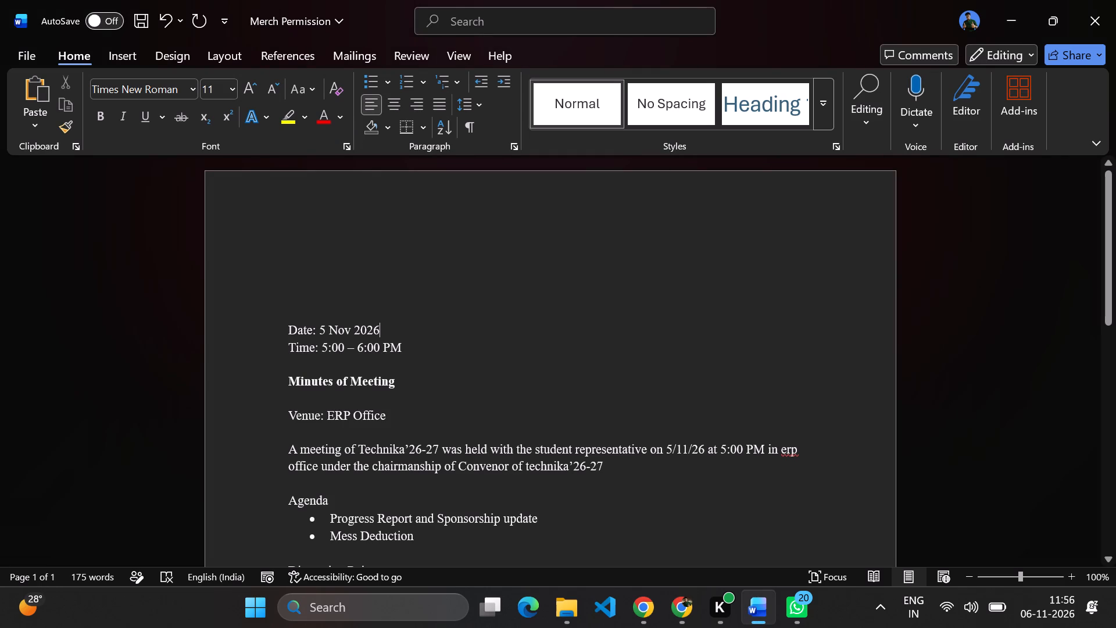
left_click_drag(291, 450, 462, 517)
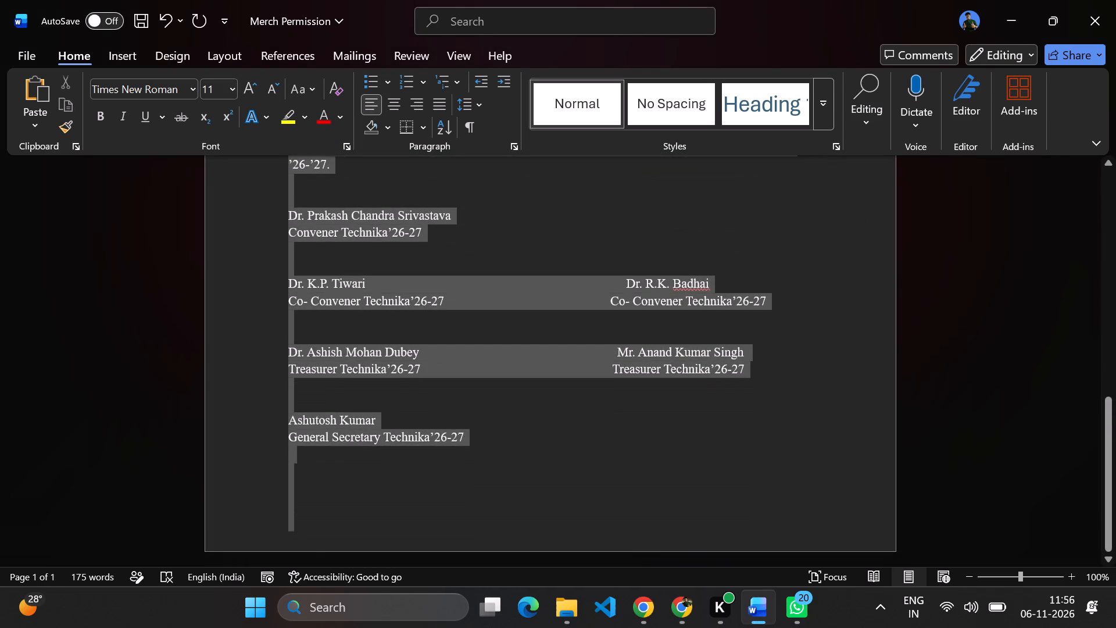
left_click_drag(462, 517, 391, 292)
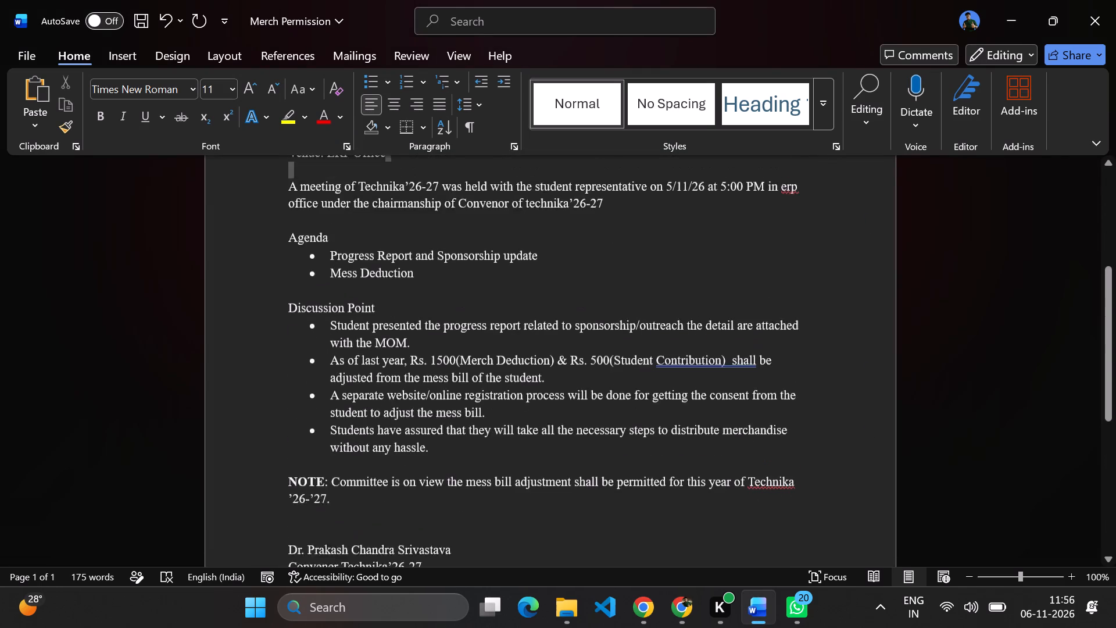
left_click_drag(391, 292, 356, 531)
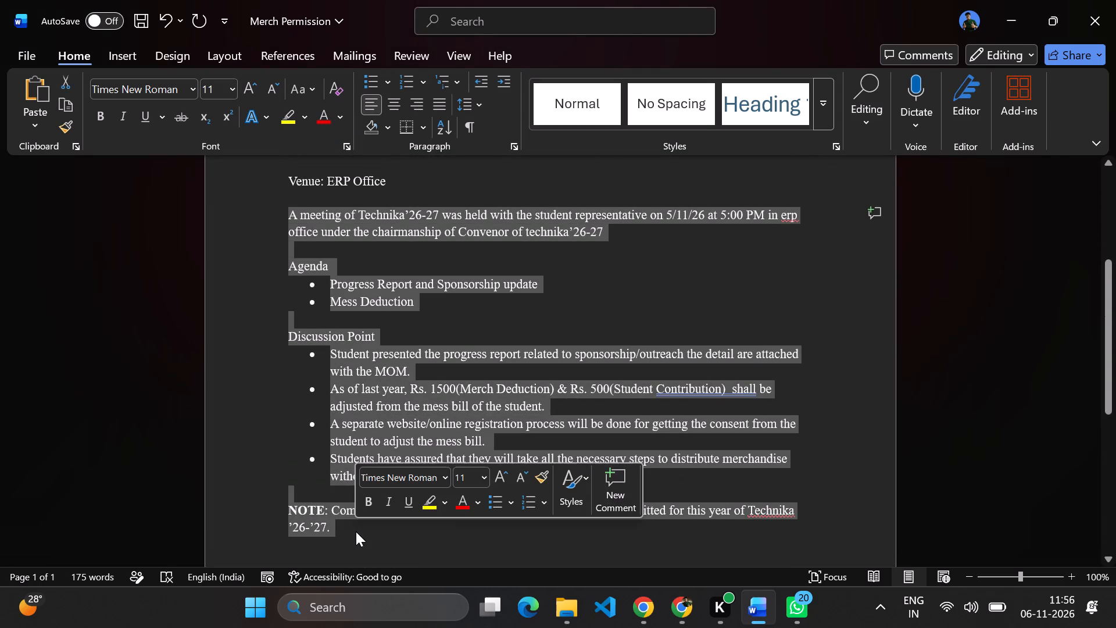
key("ctrl+c")
key("alt+Tab")
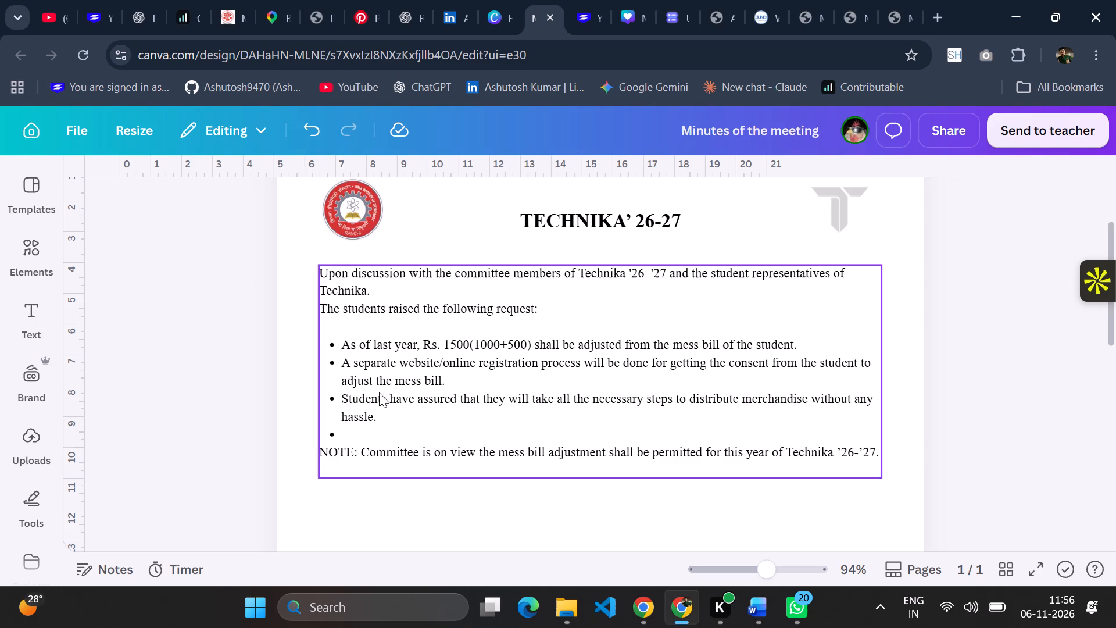
triple_click(378, 386)
key("ctrl+a")
key("ctrl+v")
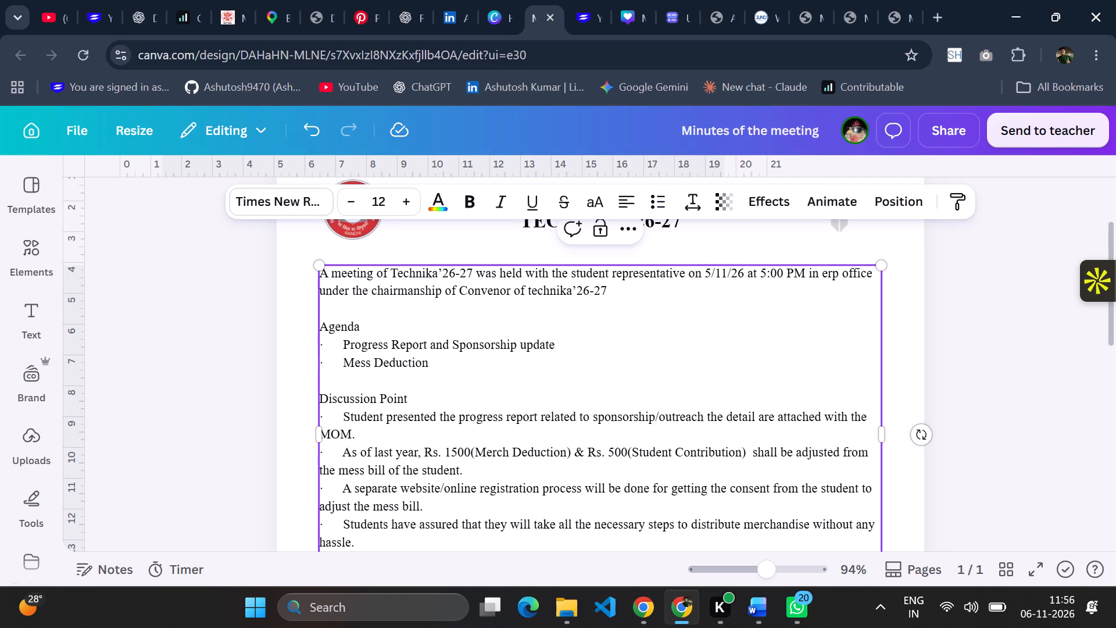
Remove the pasted dot markers and leading spaces from the two Agenda lines, Progress Report and Sponsorship update and Mess Deduction.
left_click(343, 361)
key("BackSpace")
key("BackSpace")
key("BackSpace")
key("BackSpace")
key("BackSpace")
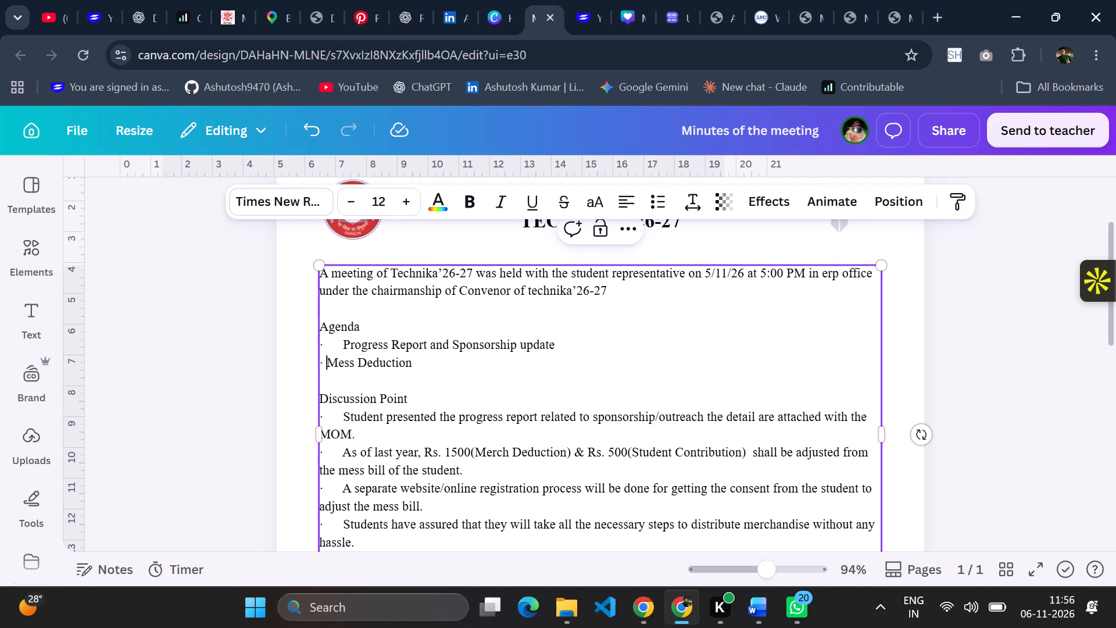
key("BackSpace")
key("BackSpace")
key("Up")
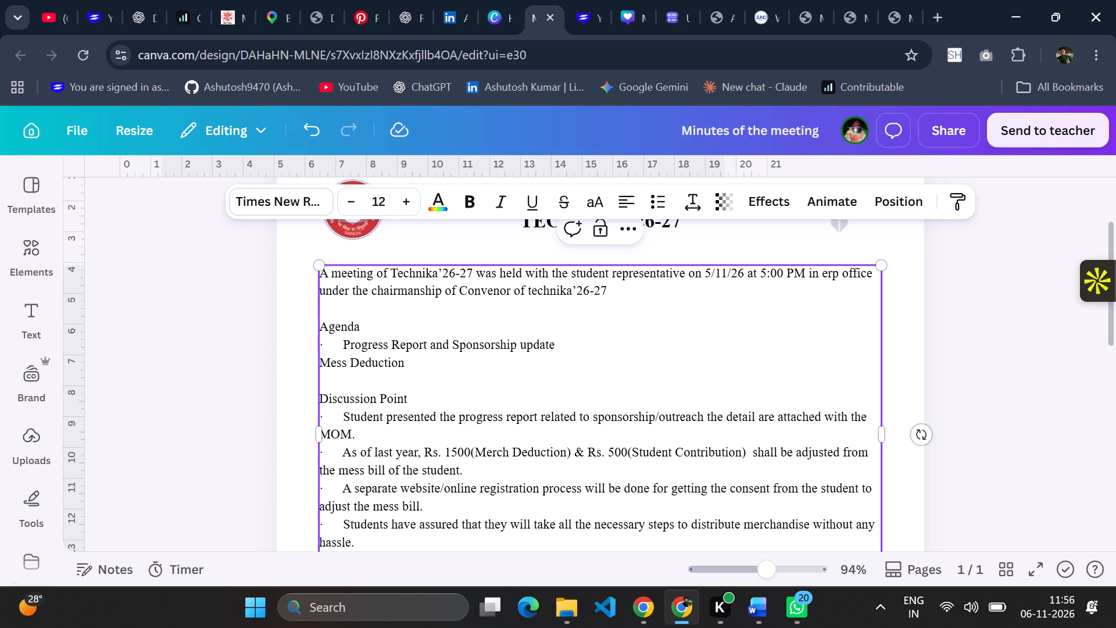
key("Delete")
key("Delete")
key("Delete")
key("Delete")
key("Delete")
key("Delete")
key("Delete")
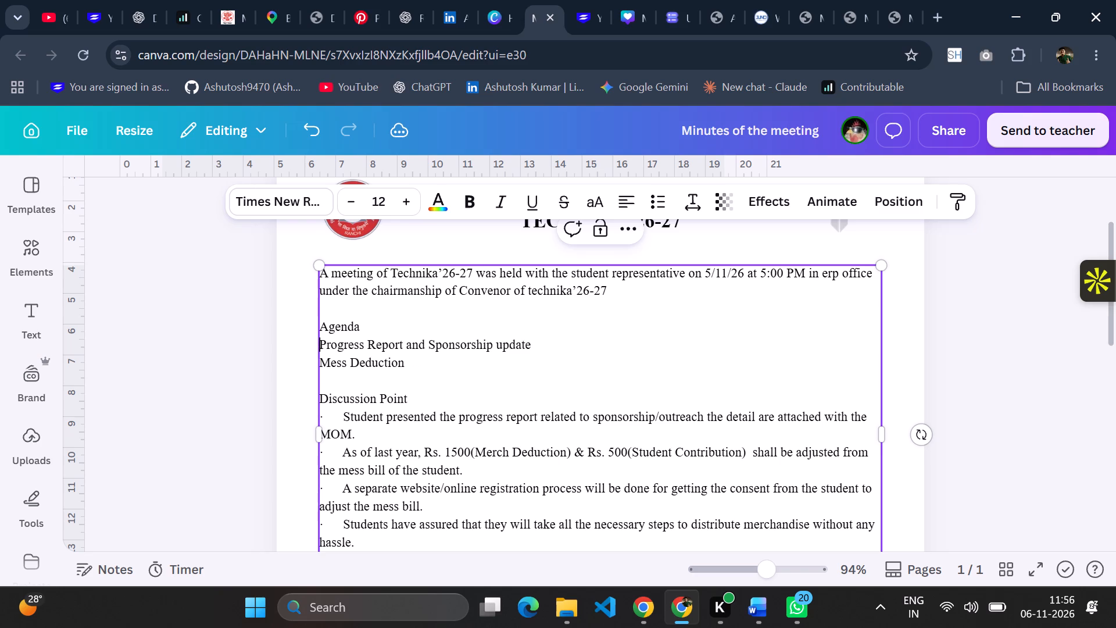
key("Delete")
key("ctrl+z")
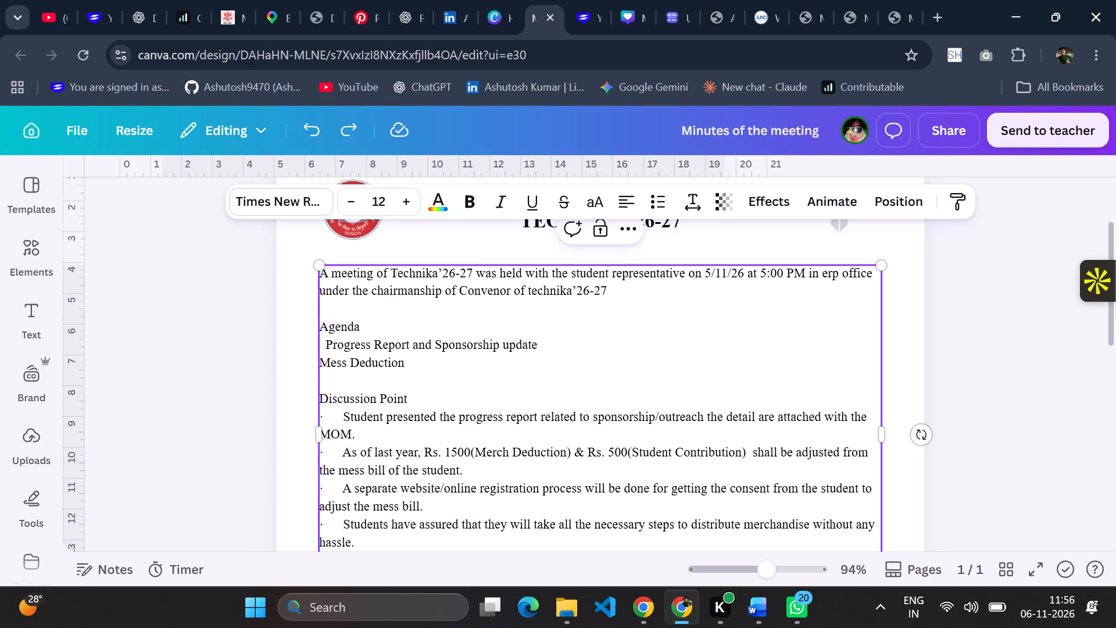
key("Left")
key("BackSpace")
key("BackSpace")
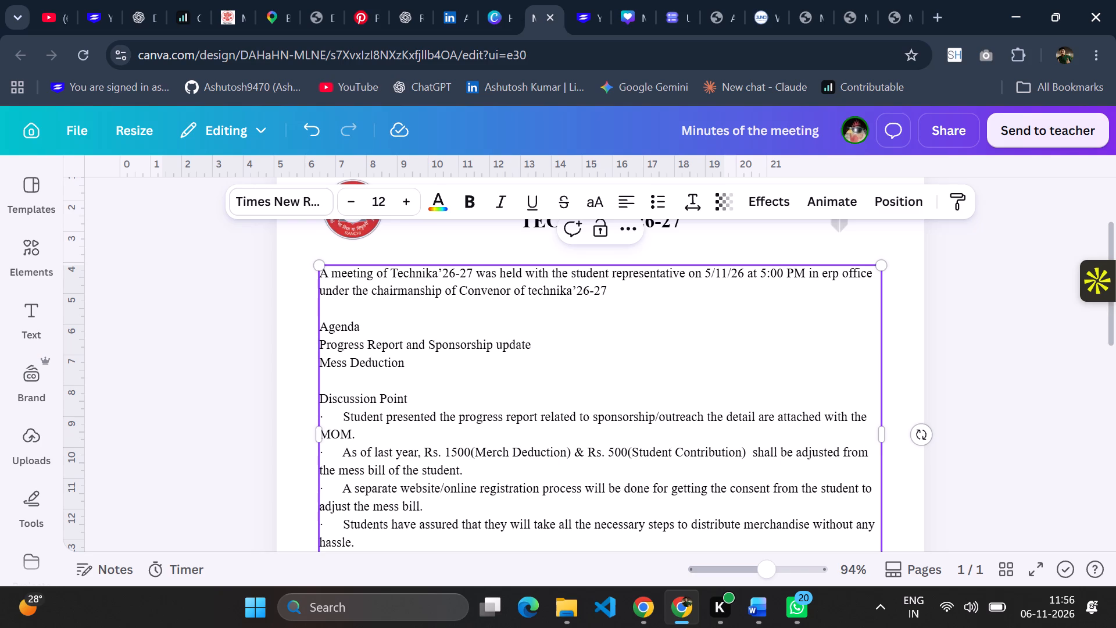
Format the two Agenda lines as a bulleted list.
left_click_drag(414, 360, 328, 350)
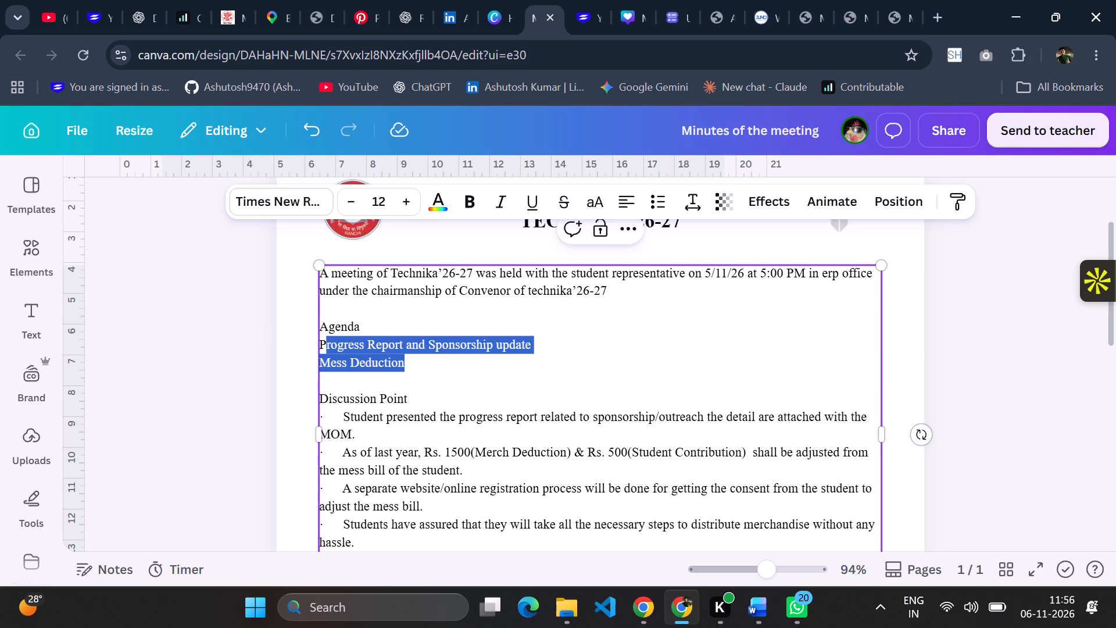
left_click_drag(328, 350, 314, 347)
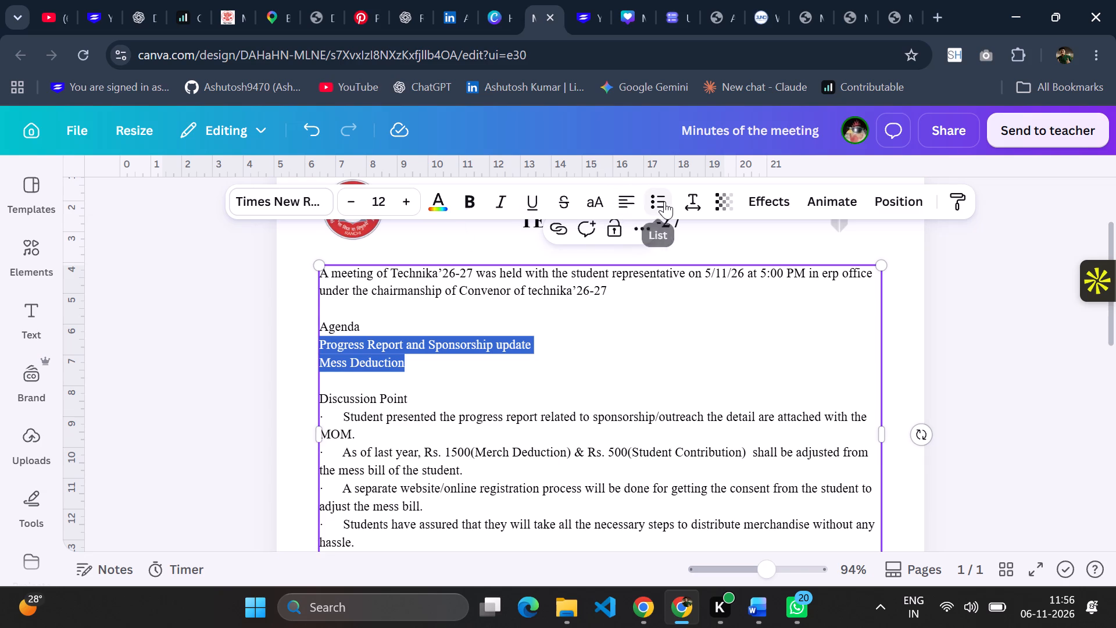
left_click(664, 201)
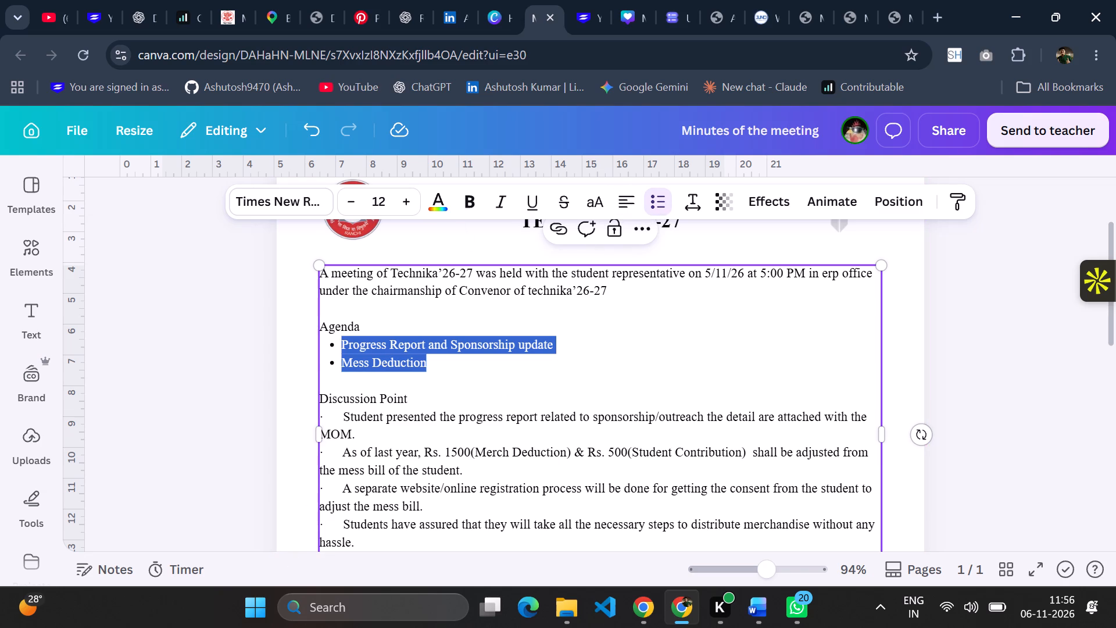
Remove the pasted dot markers and leading spaces from the first two Discussion Point paragraphs, on the progress report and the deductions.
left_click(342, 412)
key("BackSpace")
key("BackSpace")
key("BackSpace")
key("BackSpace")
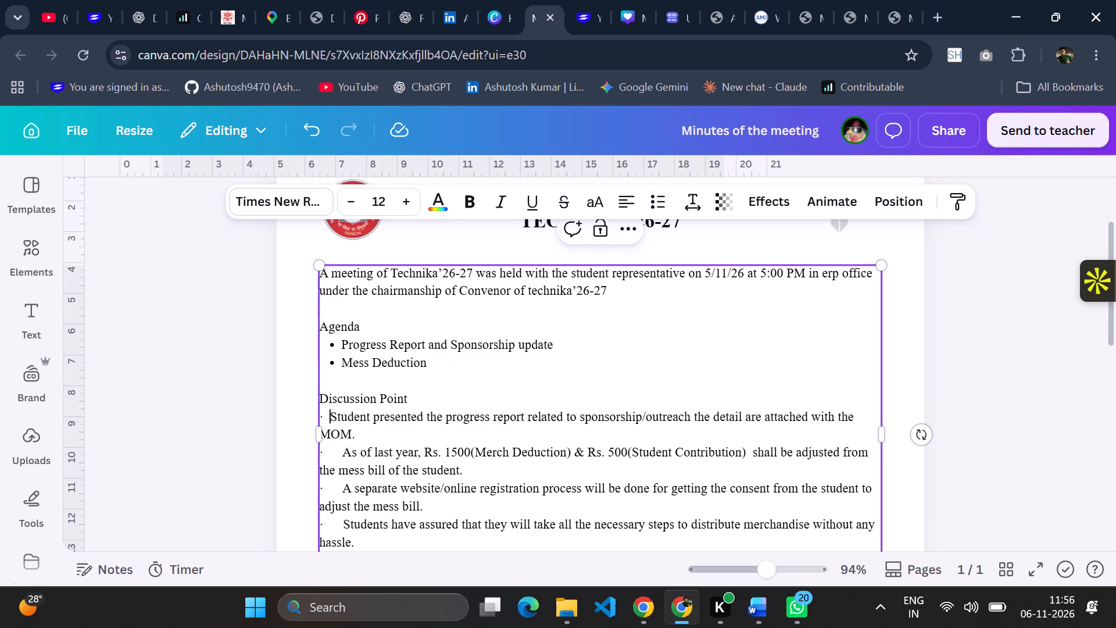
key("BackSpace")
key("BackSpace")
key("BackSpace")
key("Down")
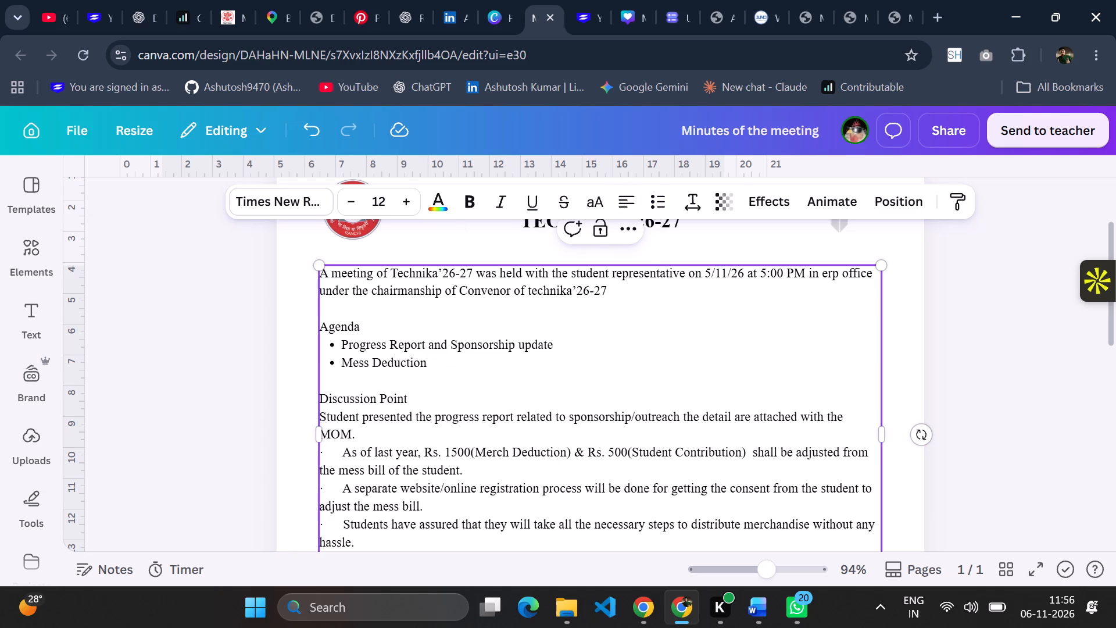
key("Down")
key("Delete")
key("Delete")
key("Delete")
key("Delete")
key("Delete")
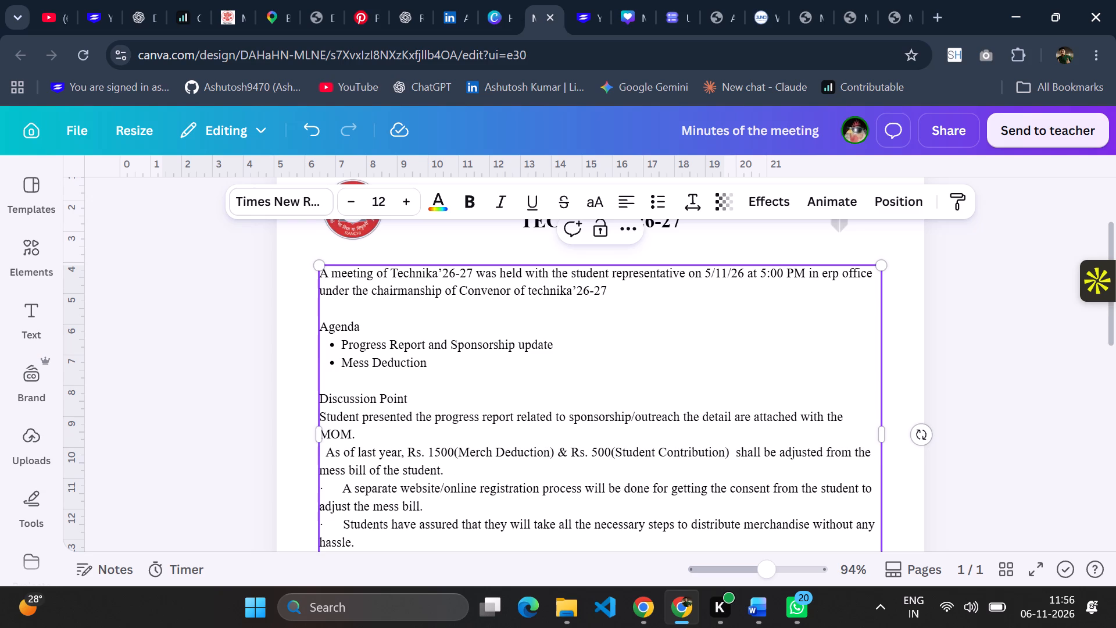
key("Delete")
key("Delete")
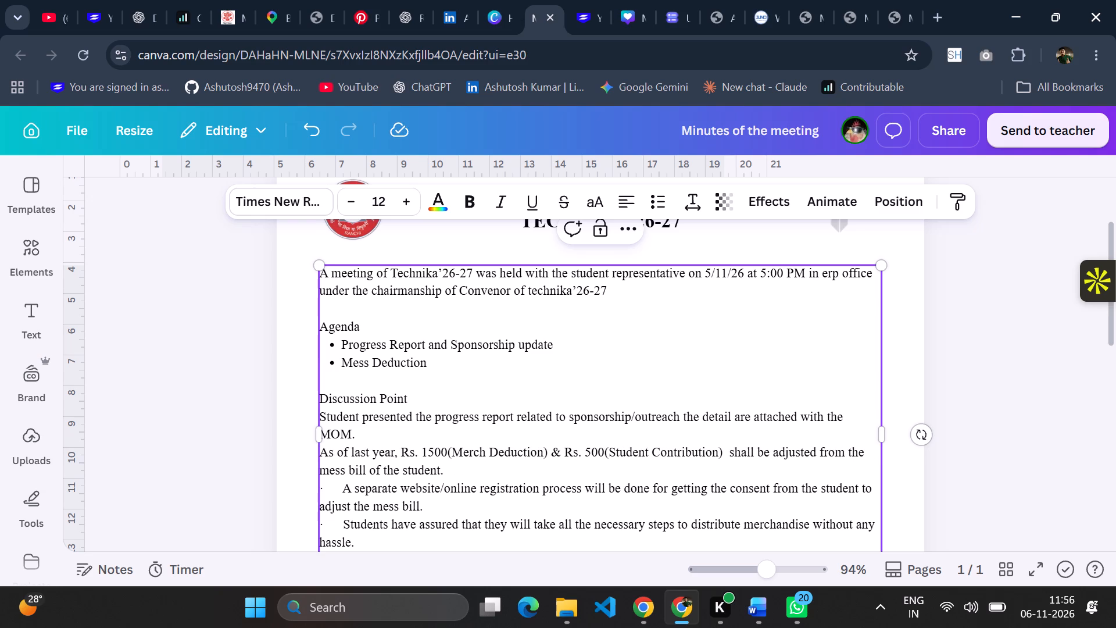
Remove the pasted dot markers and leading spaces from the website/online registration and merchandise distribution paragraphs under Discussion Point.
key("Down")
key("Down")
key("Delete")
key("Delete")
key("Delete")
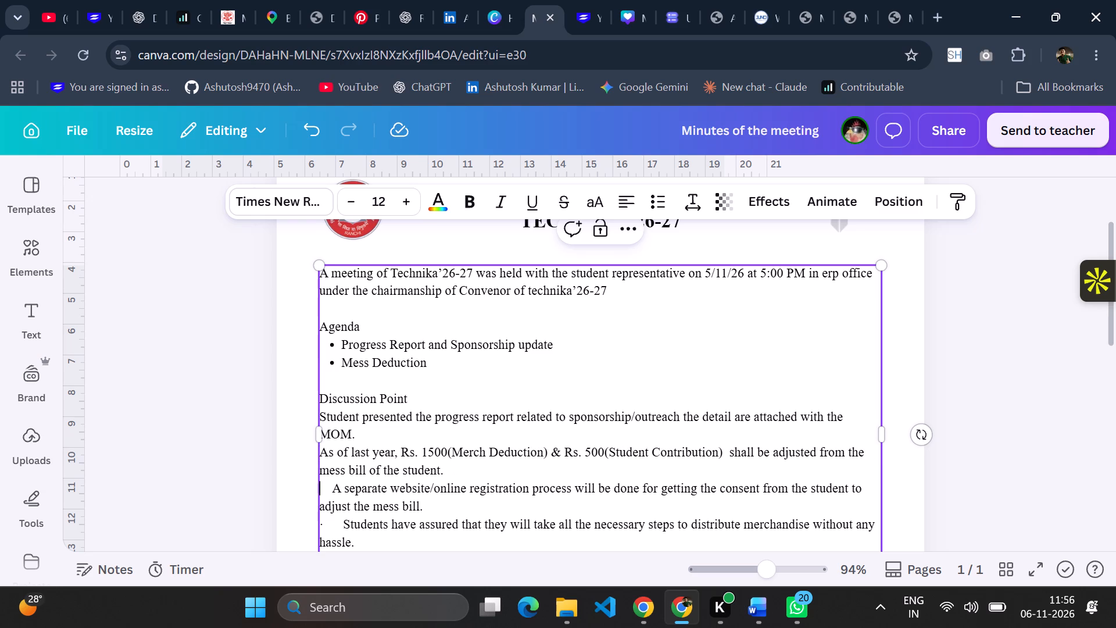
key("Delete")
key("Delete")
key("Delete")
key("Delete")
key("Down")
key("Down")
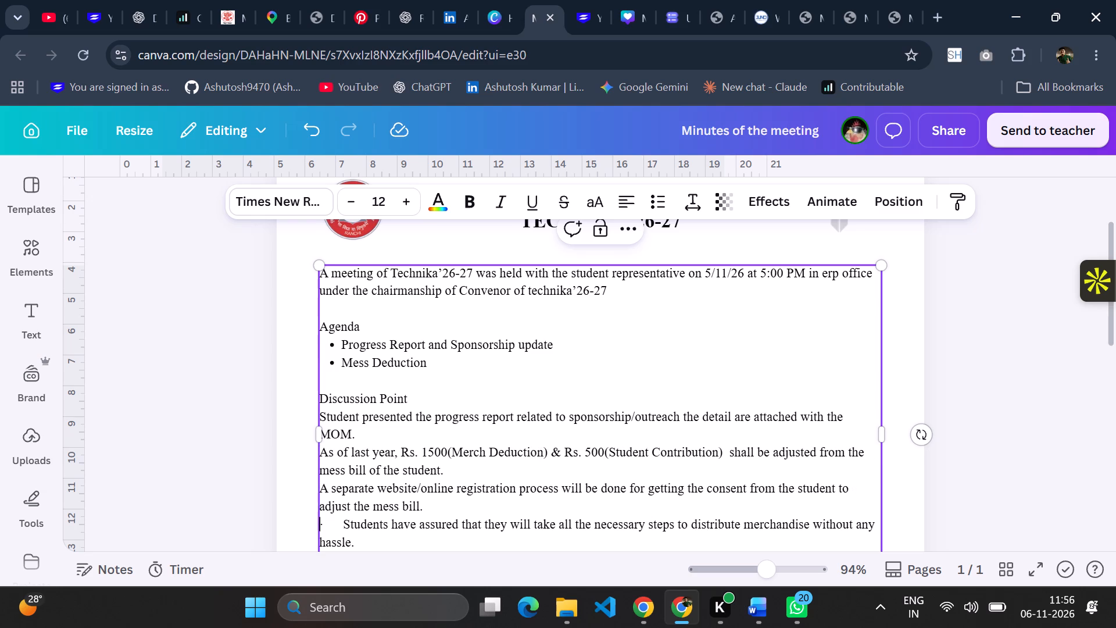
key("Delete")
key("Delete")
key("Delete")
key("Delete")
key("Delete")
key("Delete")
key("Delete")
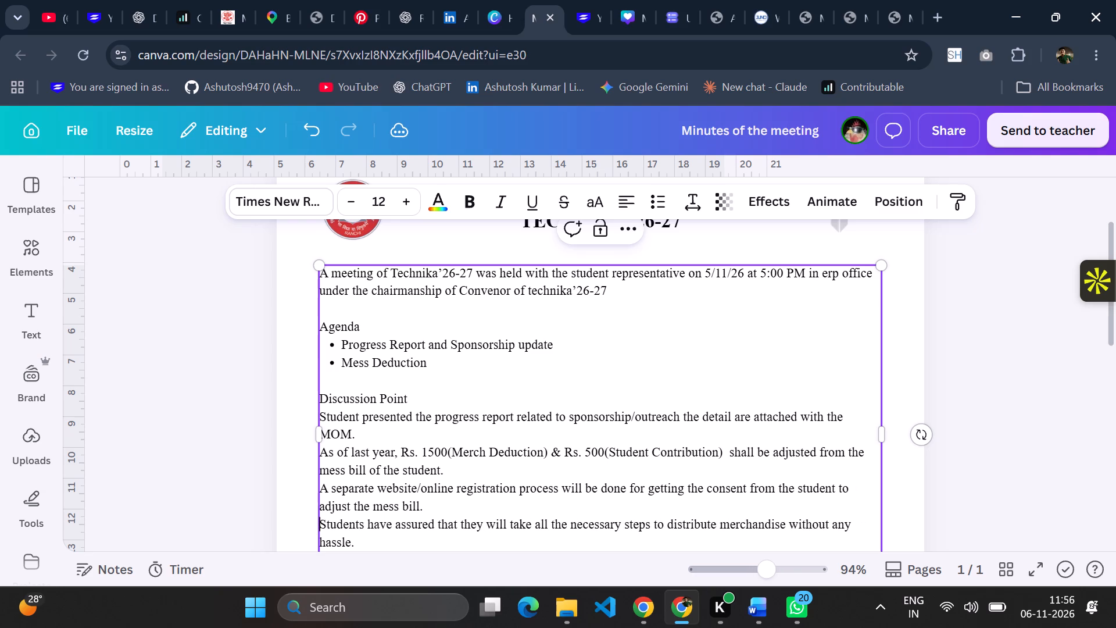
Format the four Discussion Point paragraphs, from the progress report to merchandise distribution, as a bulleted list.
left_click_drag(359, 540, 313, 420)
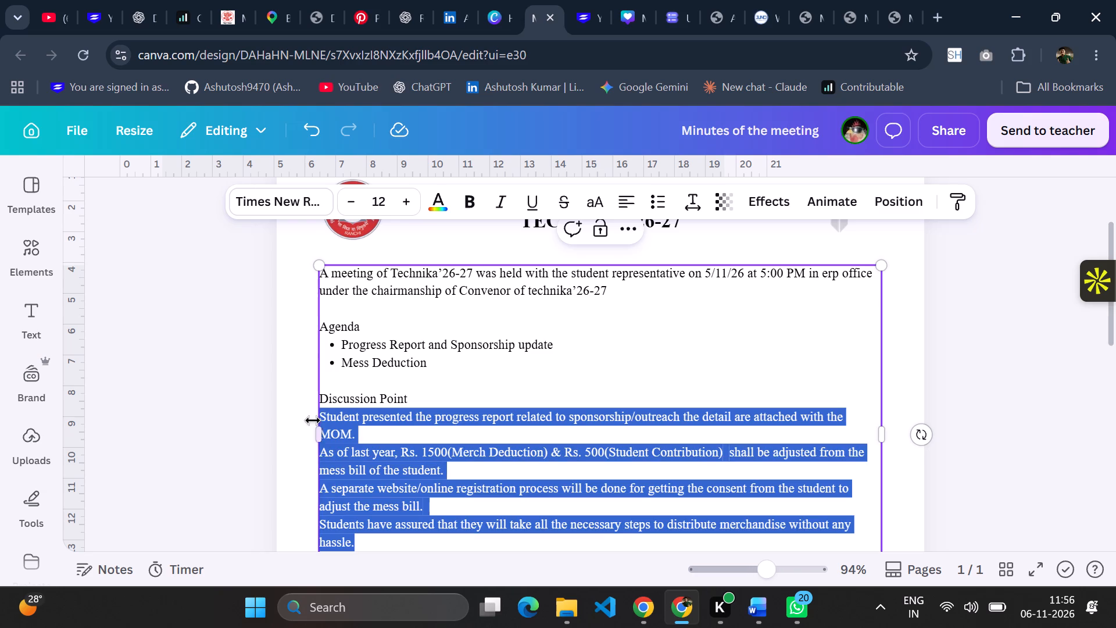
left_click_drag(313, 420, 313, 419)
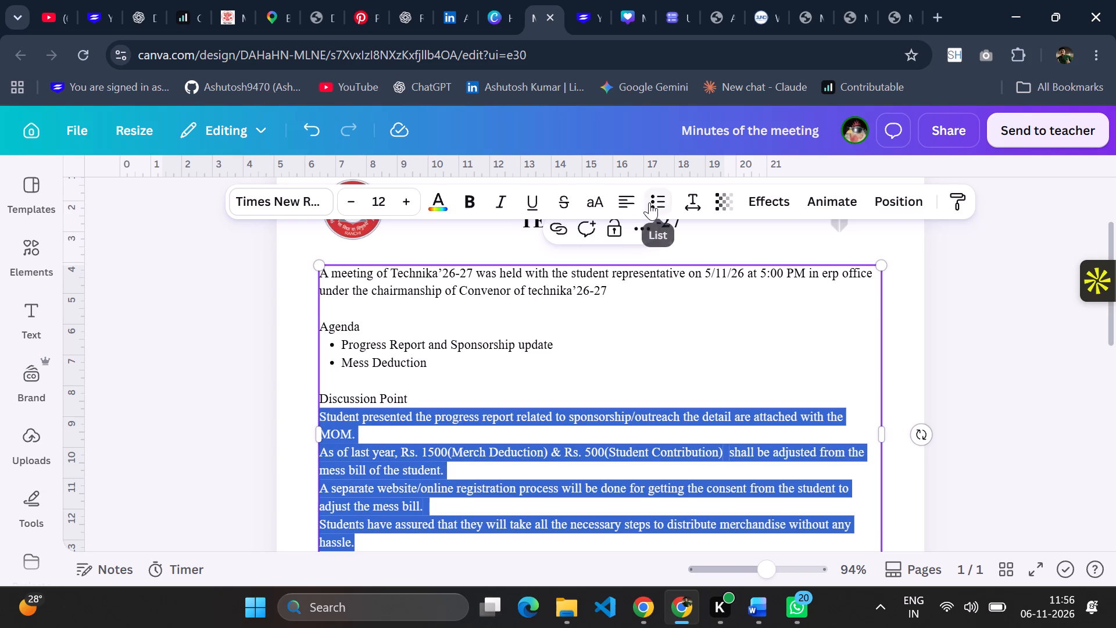
left_click(649, 202)
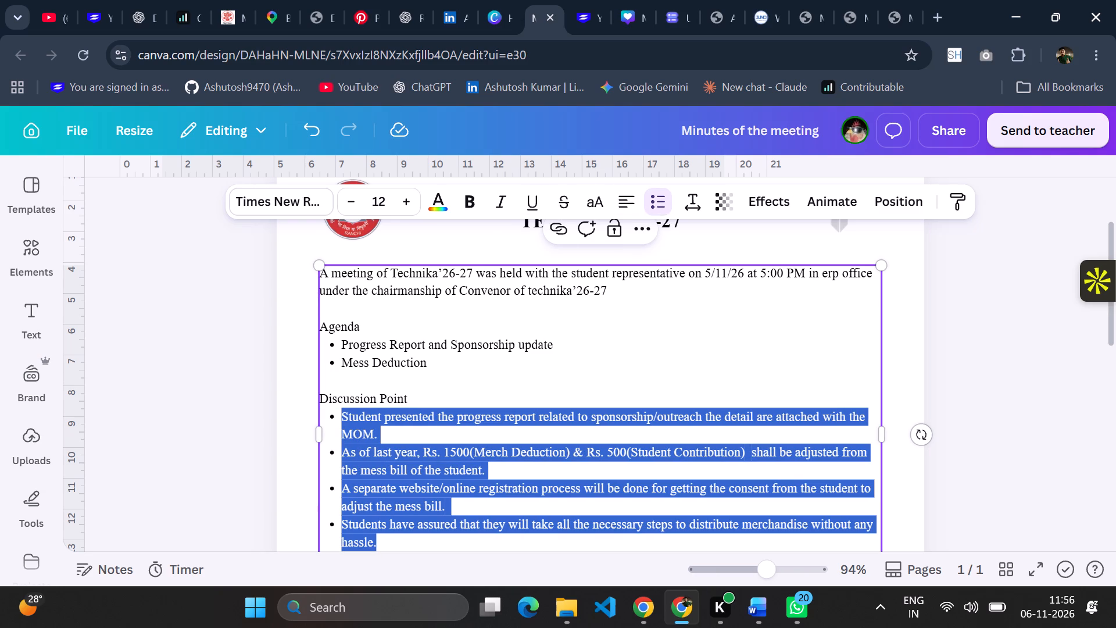
scroll(381, 448, "down", 1)
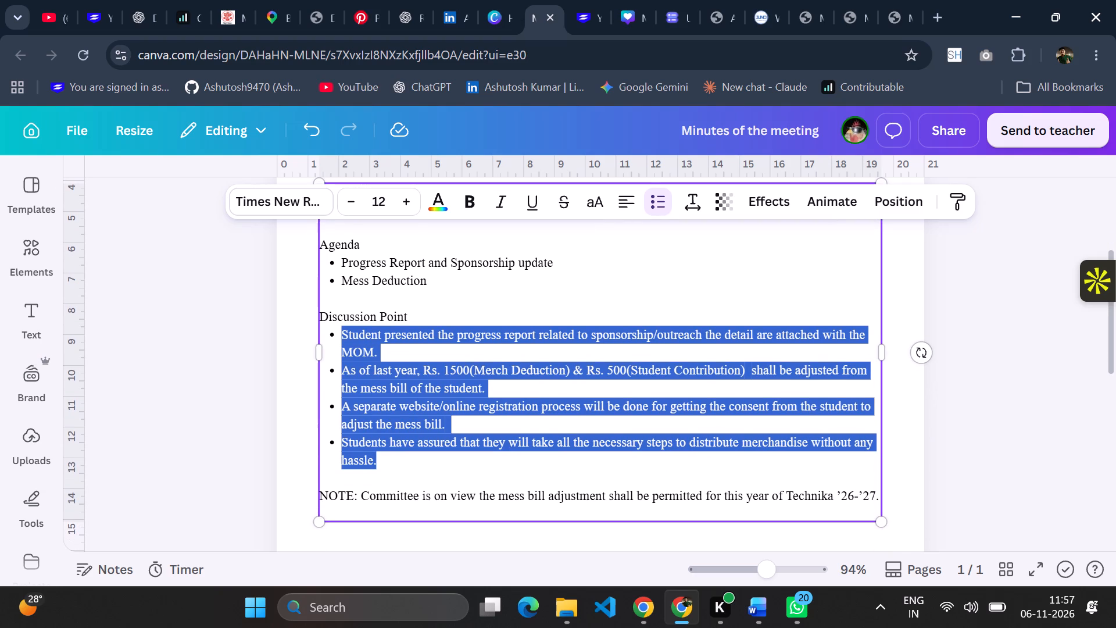
left_click(392, 466)
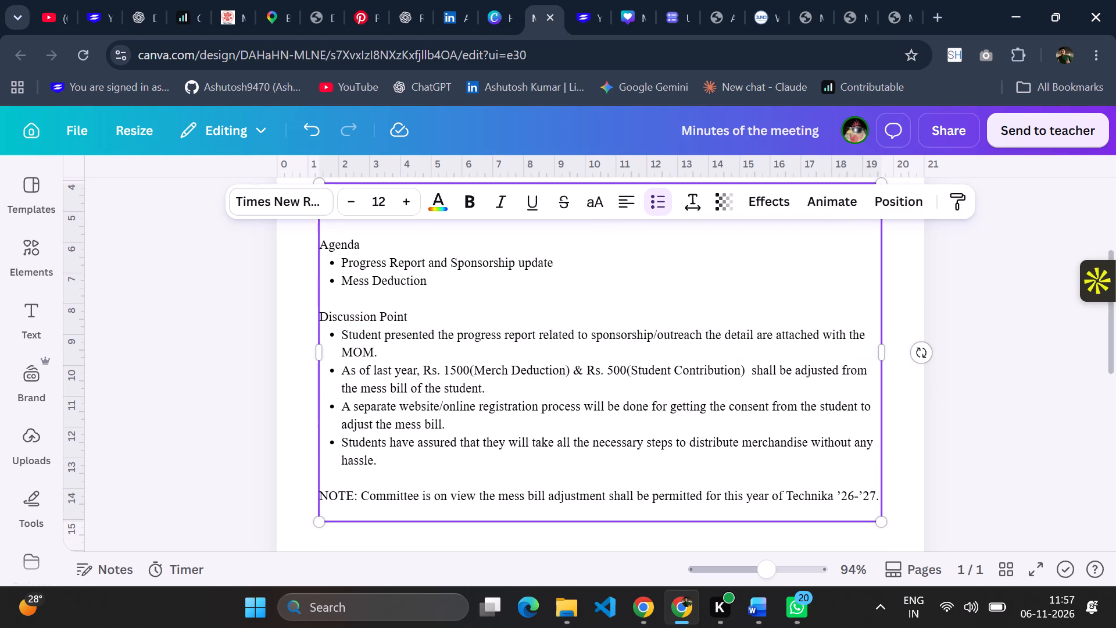
scroll(392, 466, "up", 2)
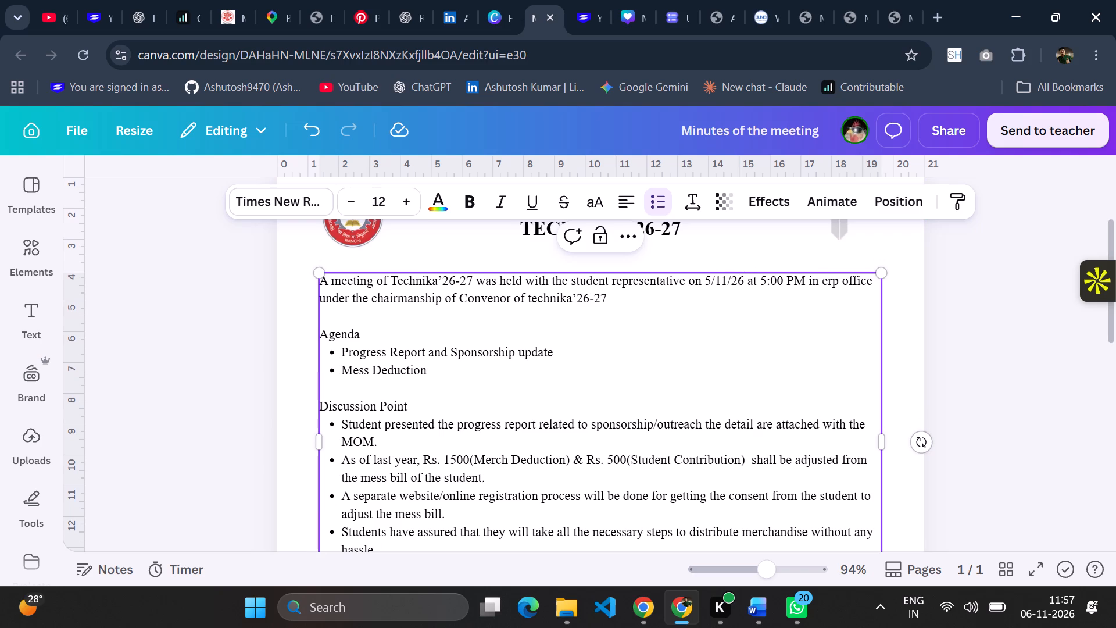
In the Word document, copy the opening lines from Date: 5 Nov 2026 through Venue: ERP Office.
key("alt+Tab")
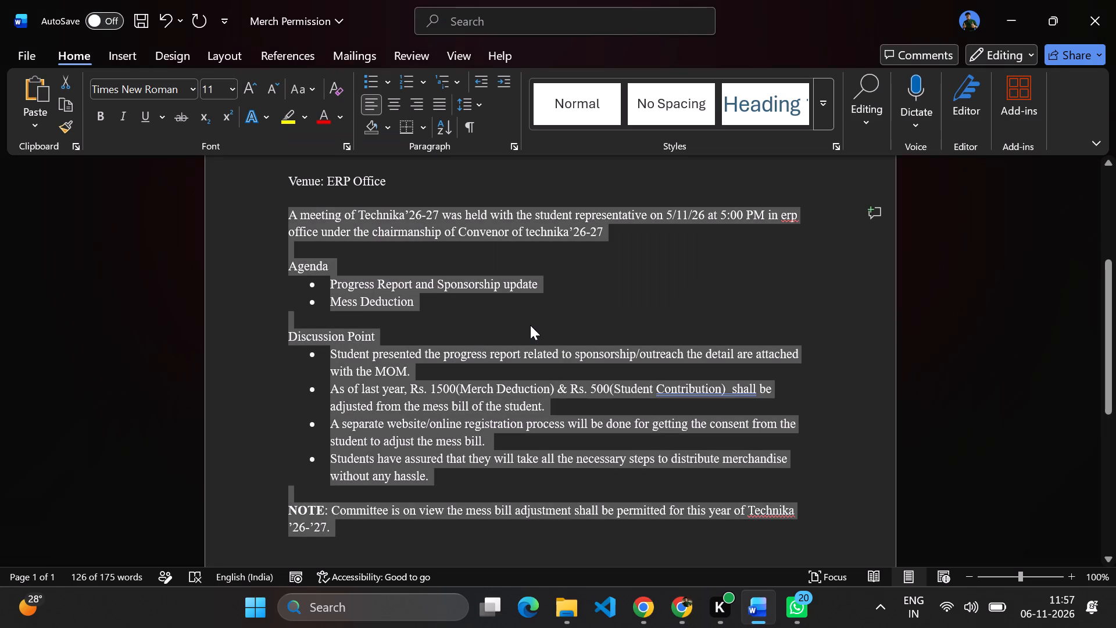
left_click(464, 290)
scroll(464, 290, "up", 1)
key("alt+Tab")
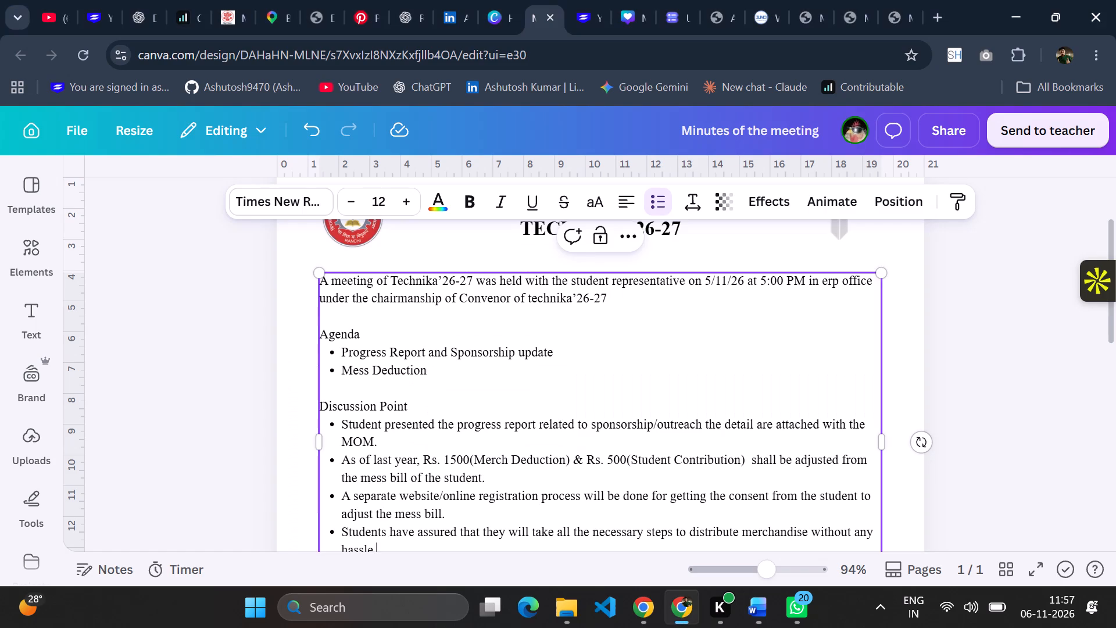
key("alt+Tab")
left_click_drag(398, 348, 270, 241)
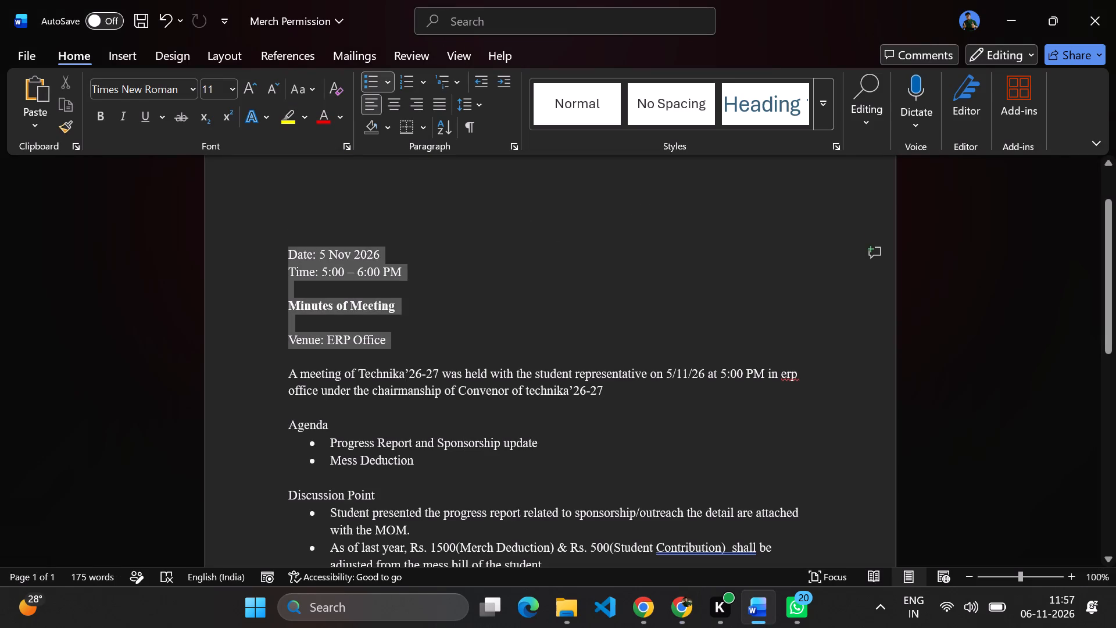
left_click_drag(270, 241, 267, 238)
key("ctrl+c")
In the Canva design, paste the copied date, time, heading and venue lines above the opening meeting paragraph.
key("alt+Tab")
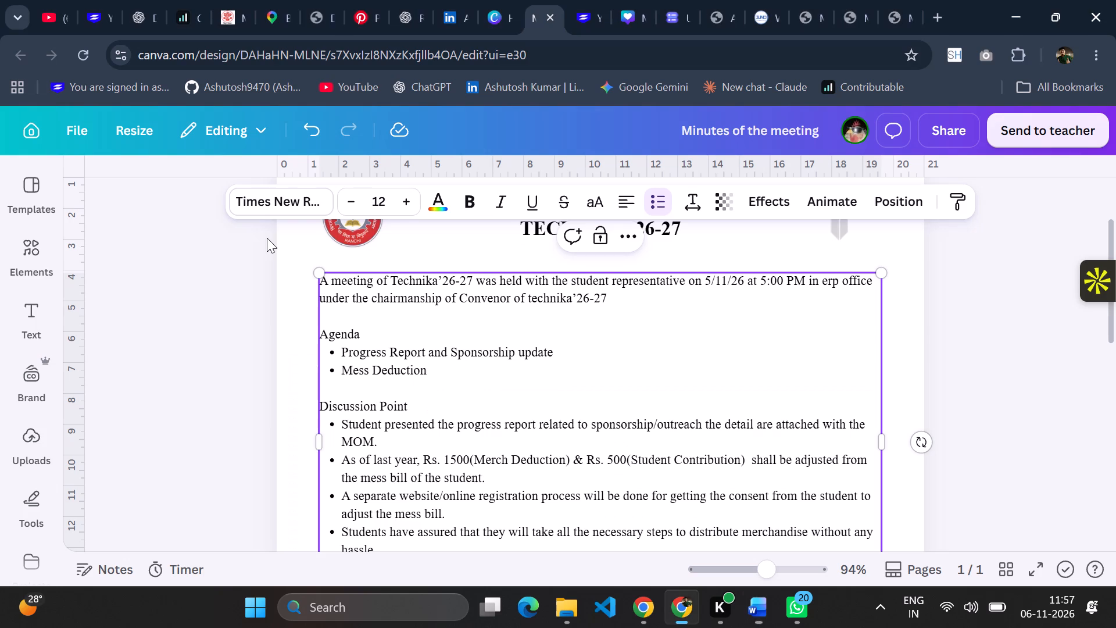
left_click(331, 280)
key("Left")
key("Left")
key("Return")
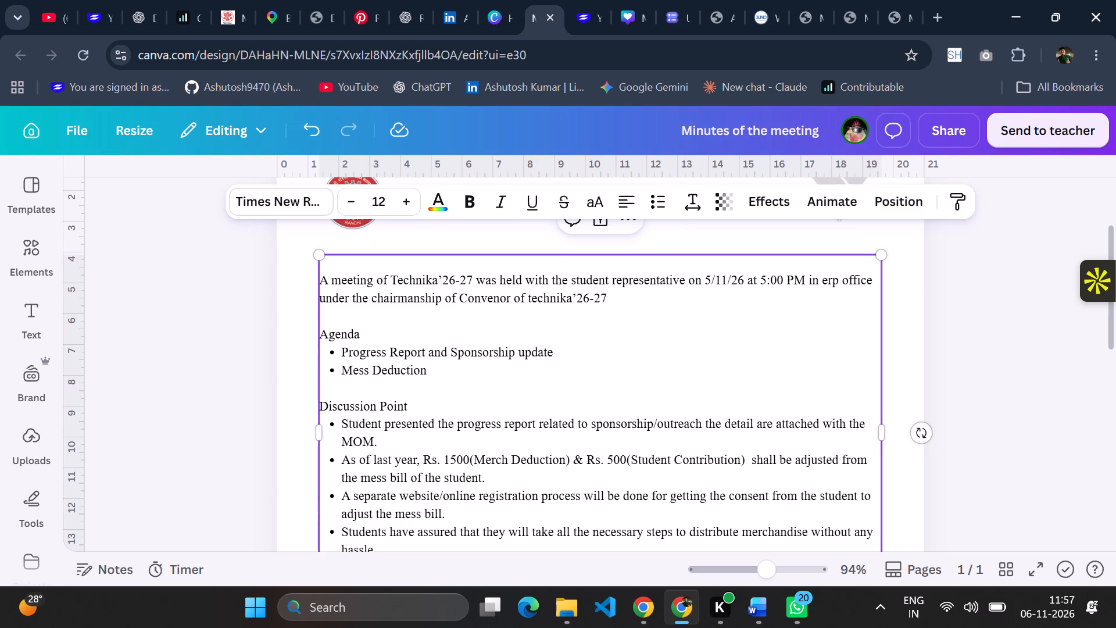
key("Up")
key("ctrl+v")
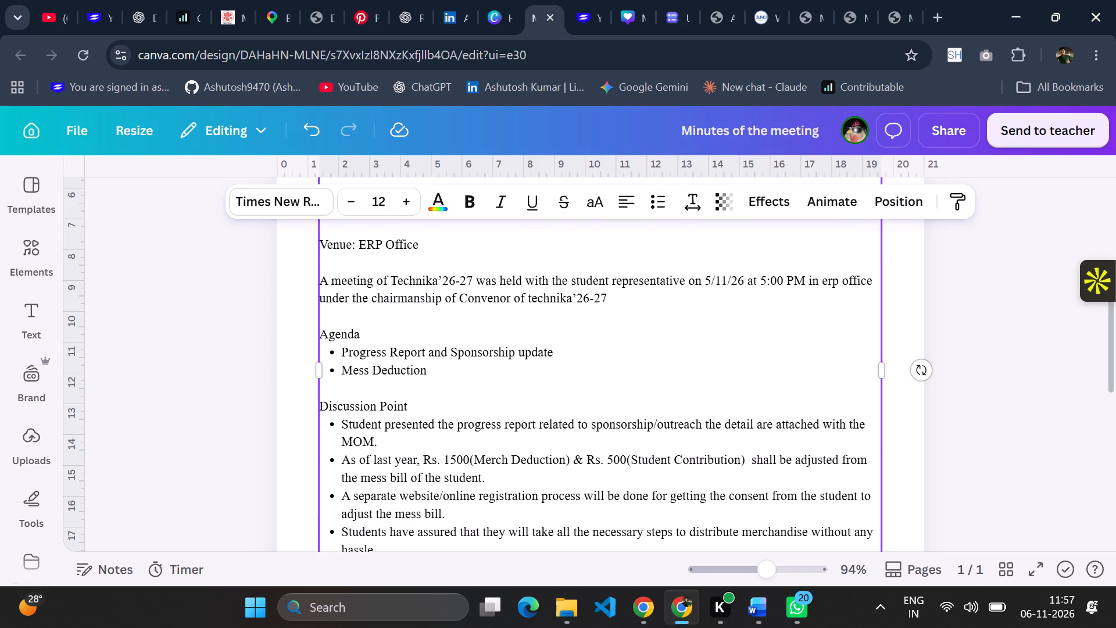
scroll(367, 282, "up", 3)
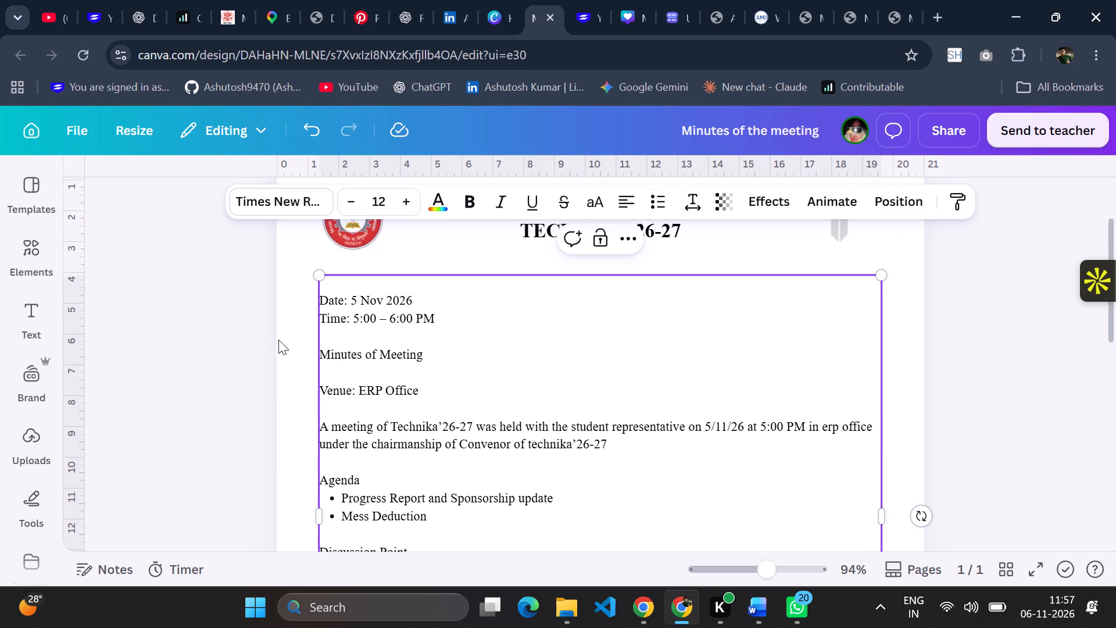
left_click(973, 319)
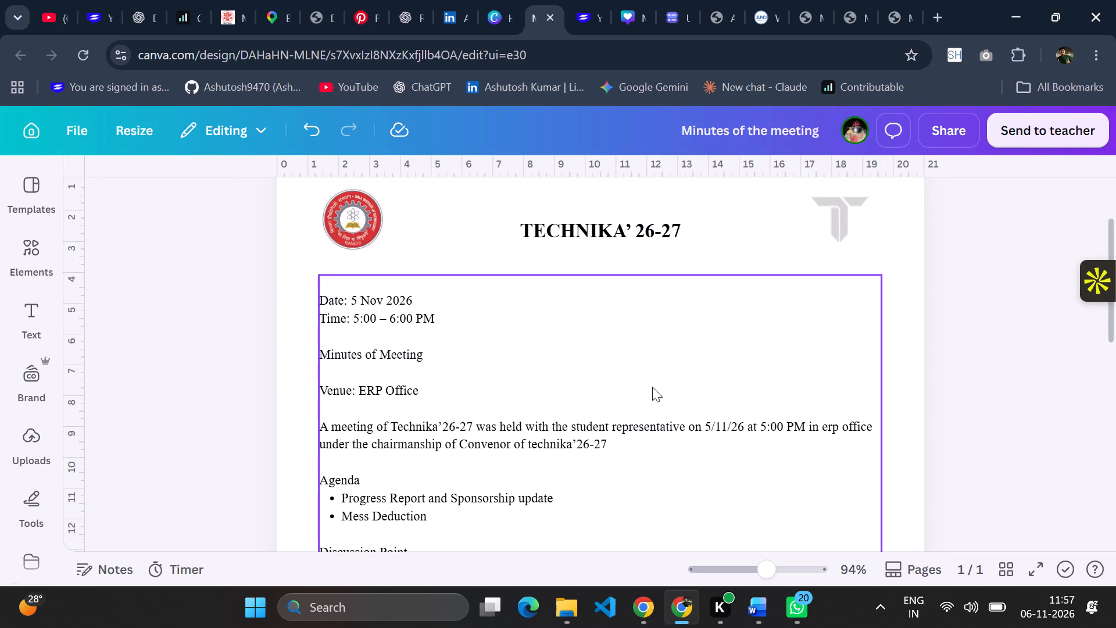
Delete the Minutes of Meeting line from the body text, leaving one blank line between the Time and Venue lines.
left_click(652, 387)
left_click(443, 351)
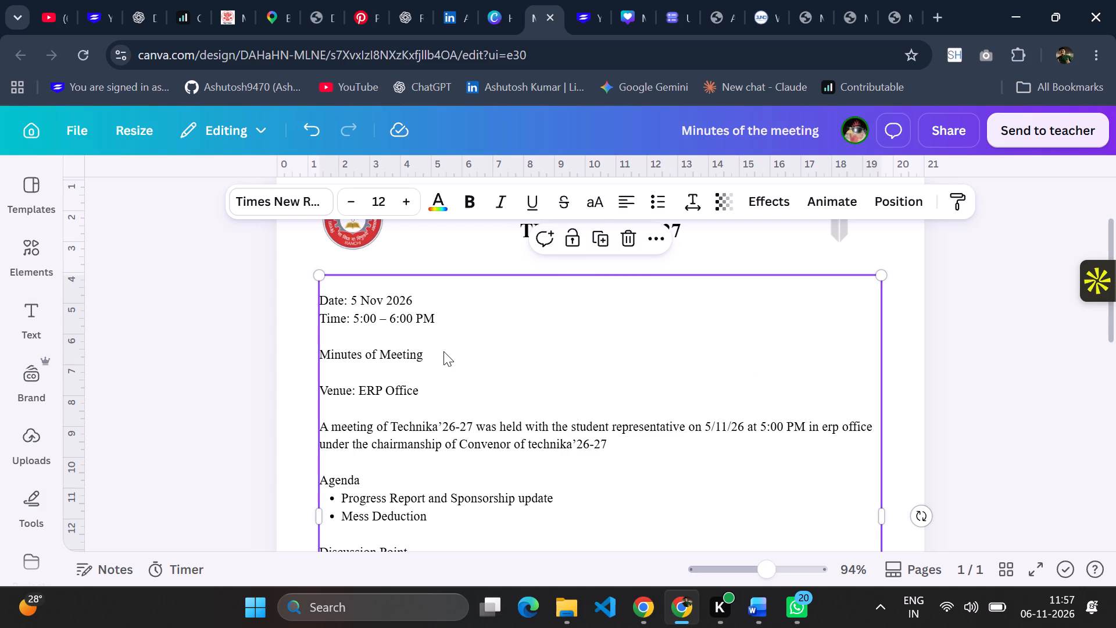
key("BackSpace")
key("BackSpace")
key("BackSpace")
key("BackSpace")
key("BackSpace")
key("BackSpace")
key("BackSpace")
key("BackSpace")
key("BackSpace")
key("BackSpace")
key("BackSpace")
key("BackSpace")
key("BackSpace")
key("BackSpace")
key("BackSpace")
key("BackSpace")
key("BackSpace")
key("BackSpace")
key("BackSpace")
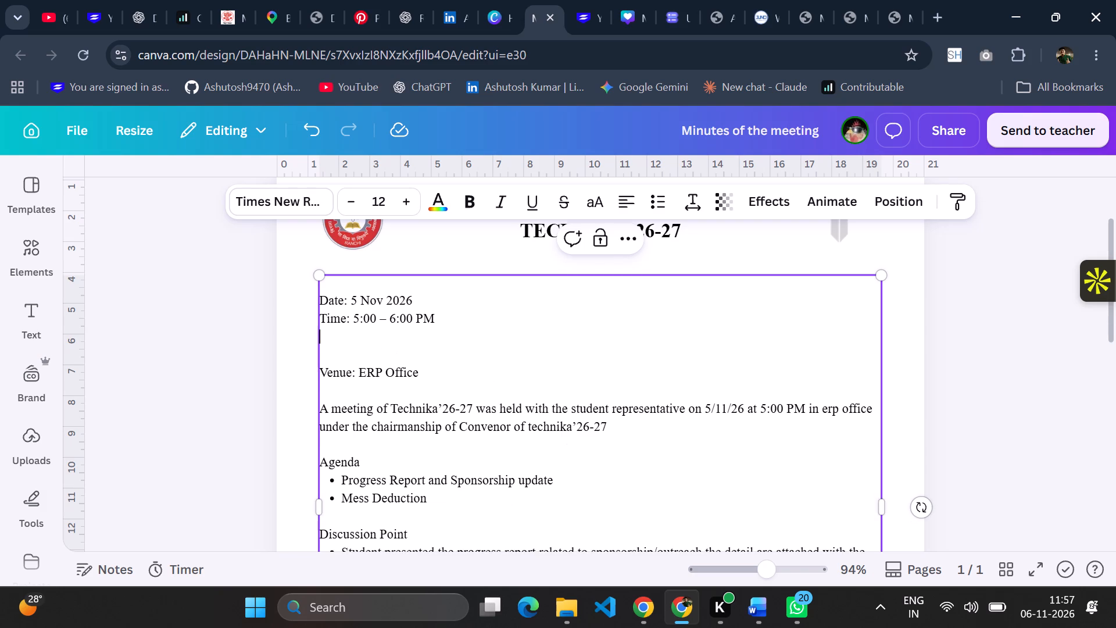
key("BackSpace")
key("Delete")
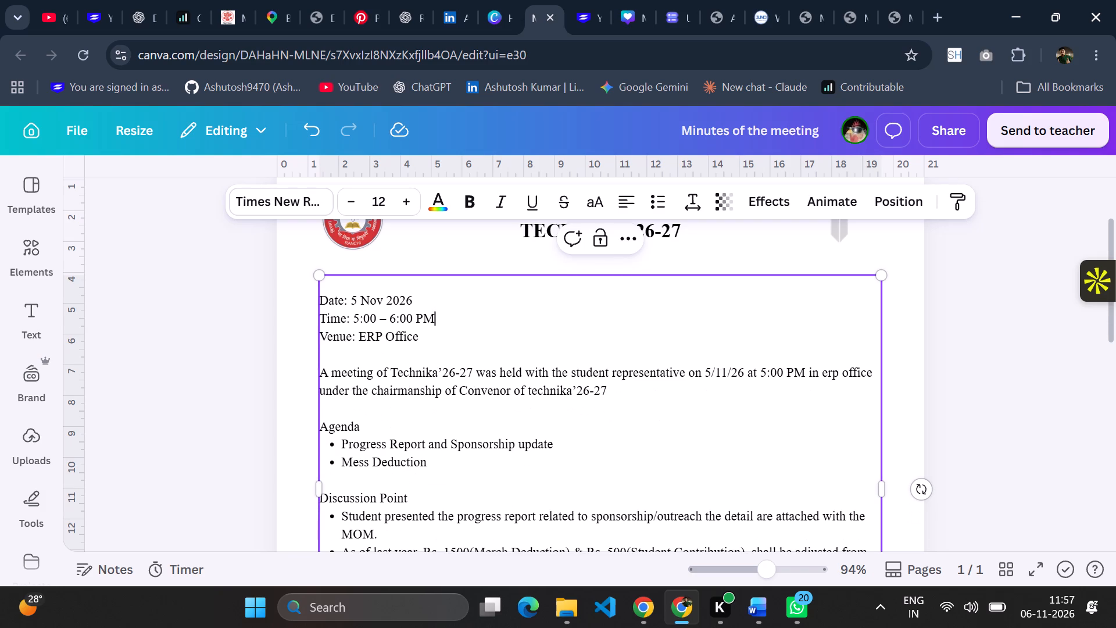
key("Return")
scroll(373, 443, "down", 4)
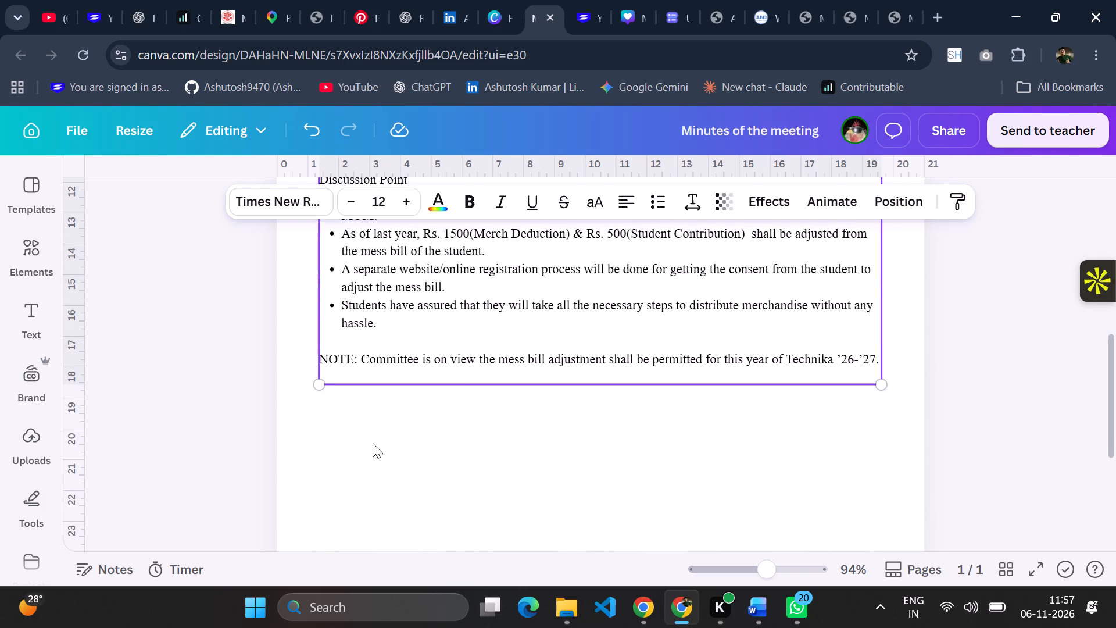
scroll(373, 443, "down", 1)
scroll(373, 443, "up", 4)
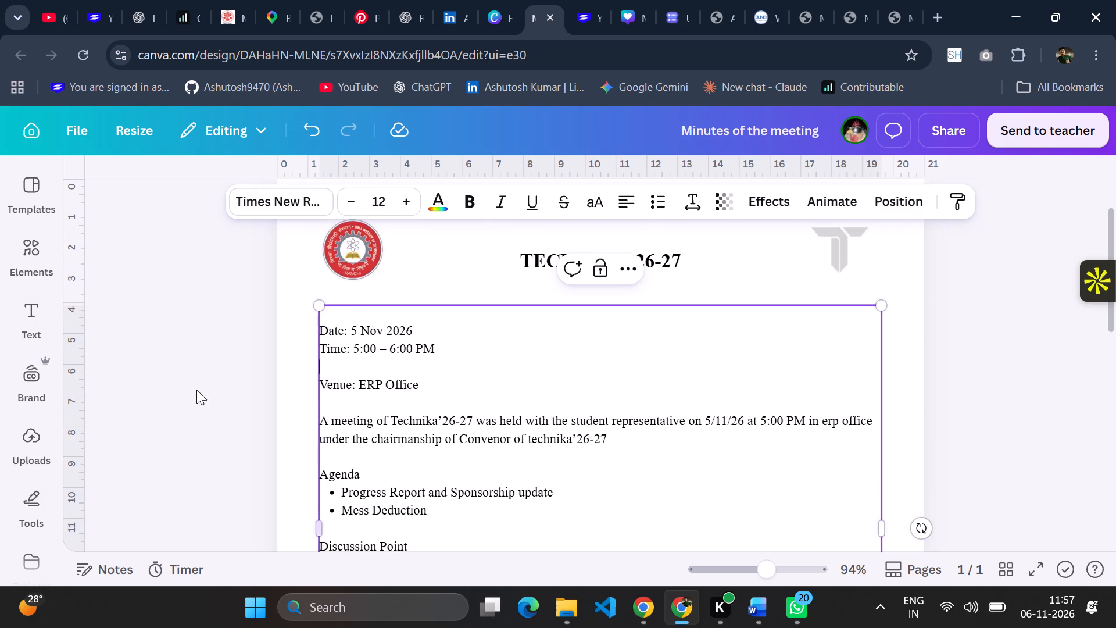
left_click(196, 390)
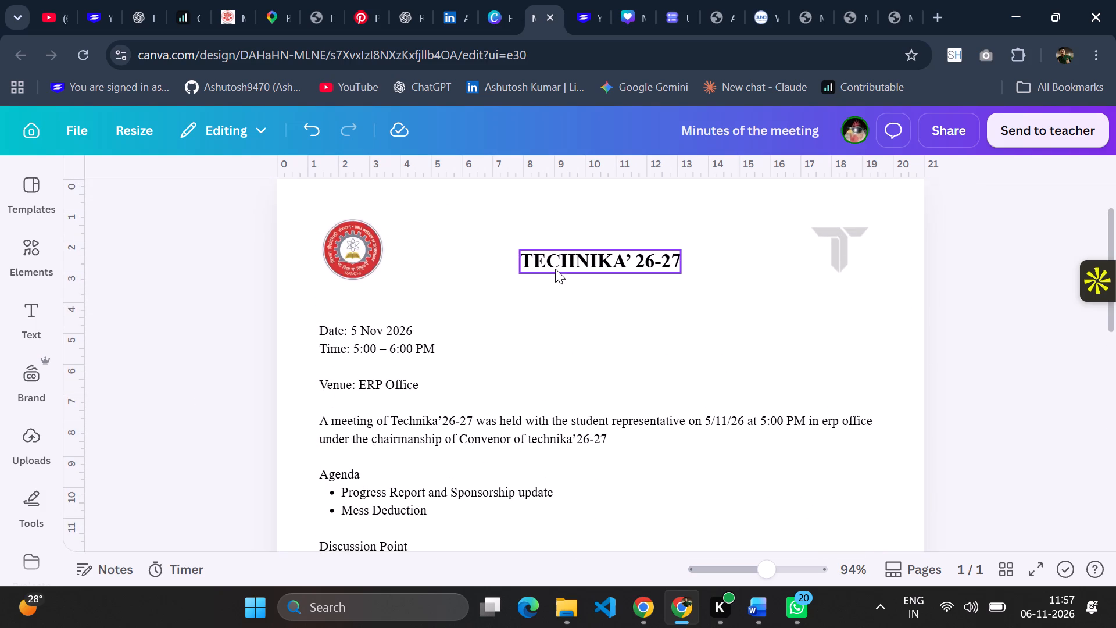
Open the TECHNIKA’ 26-27 letterhead title for editing.
double_click(555, 269)
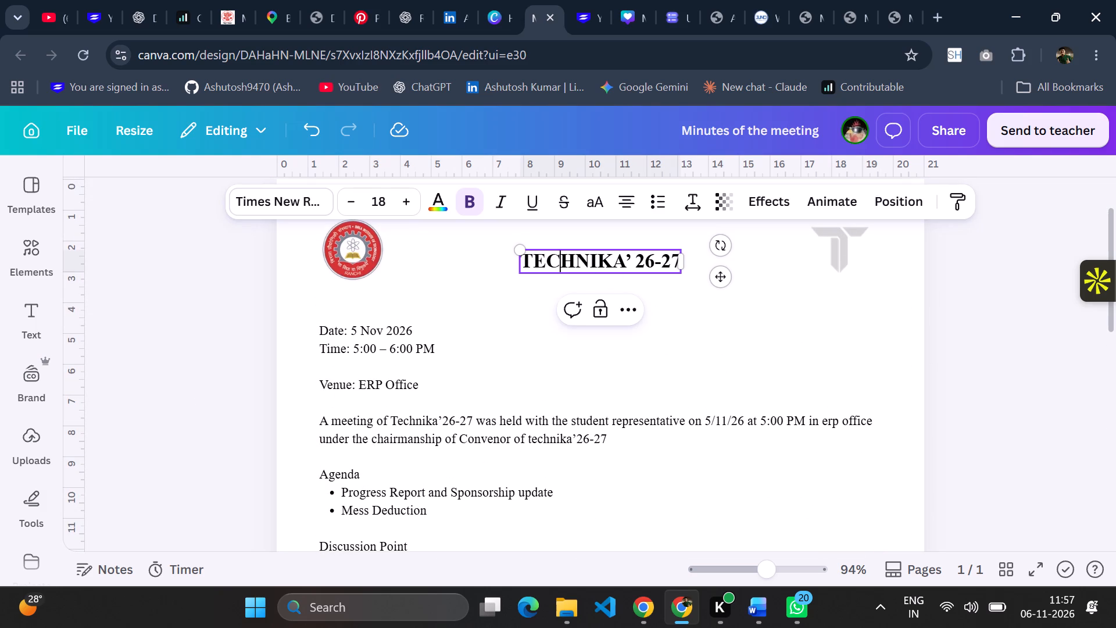
Add a second line reading Minutes of Meeting below TECHNIKA’ 26-27 in the letterhead title.
left_click(678, 259)
key("Return")
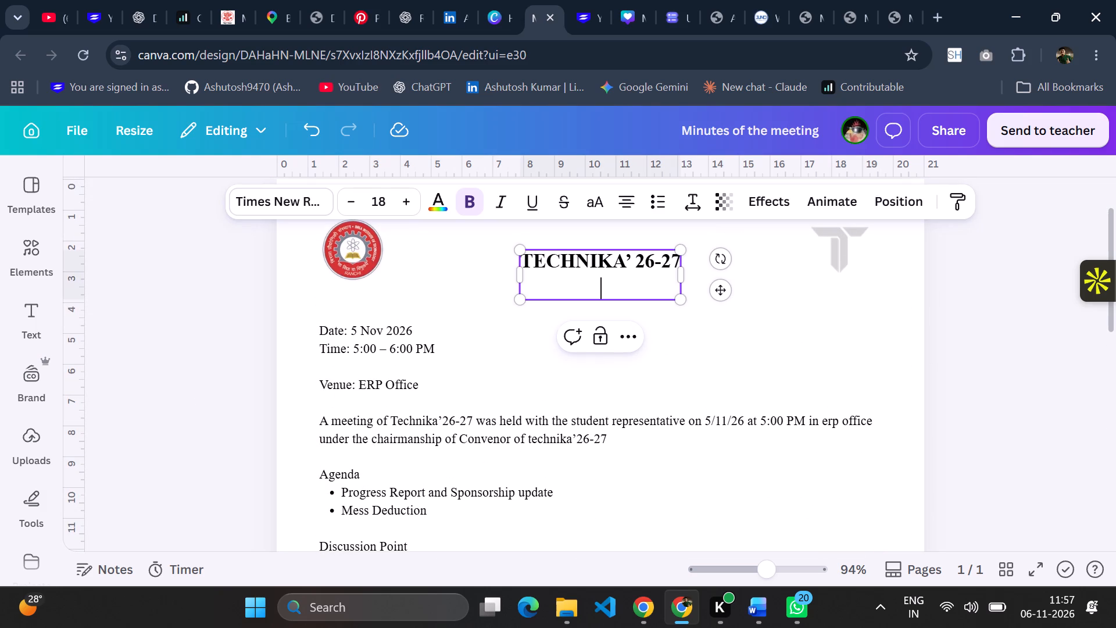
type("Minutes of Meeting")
Tighten the line spacing of the two-line letterhead title to about 1.05.
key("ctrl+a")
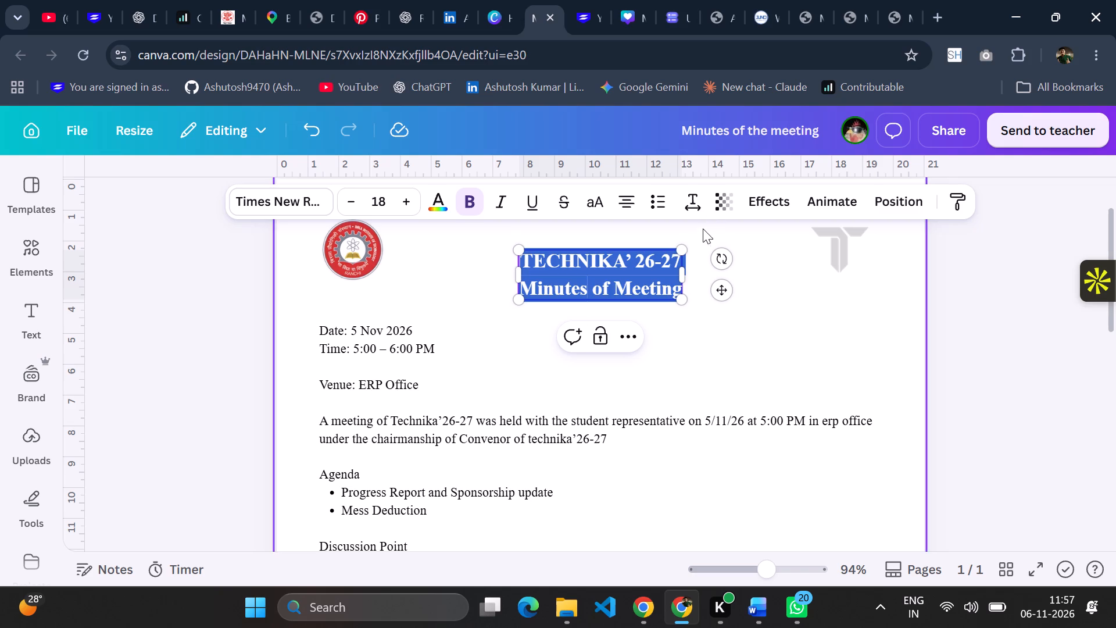
left_click(699, 198)
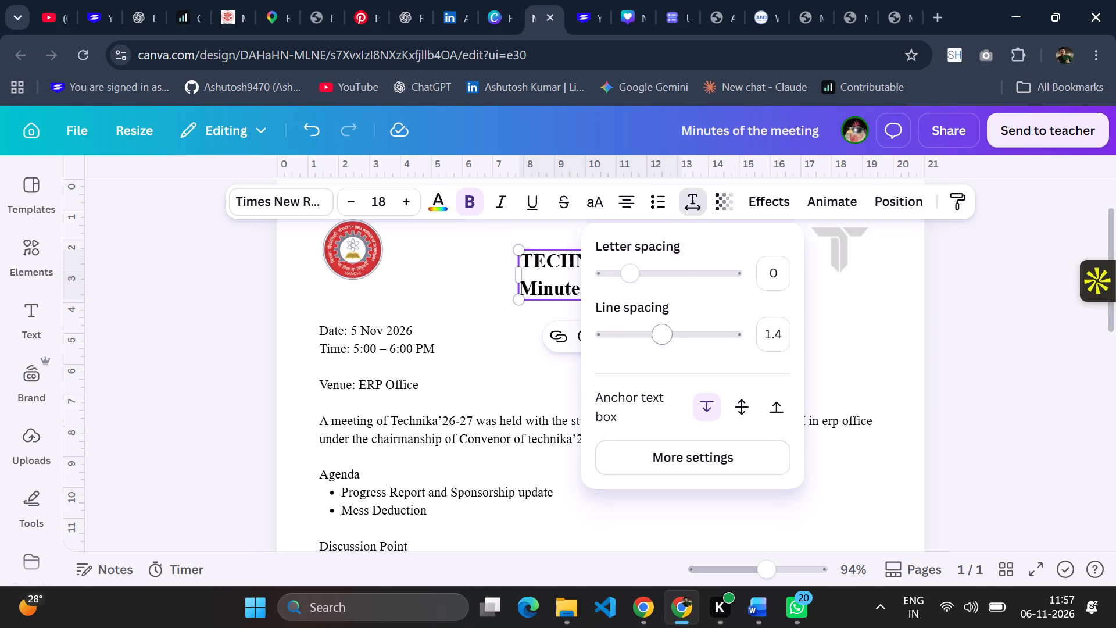
left_click_drag(664, 330, 637, 330)
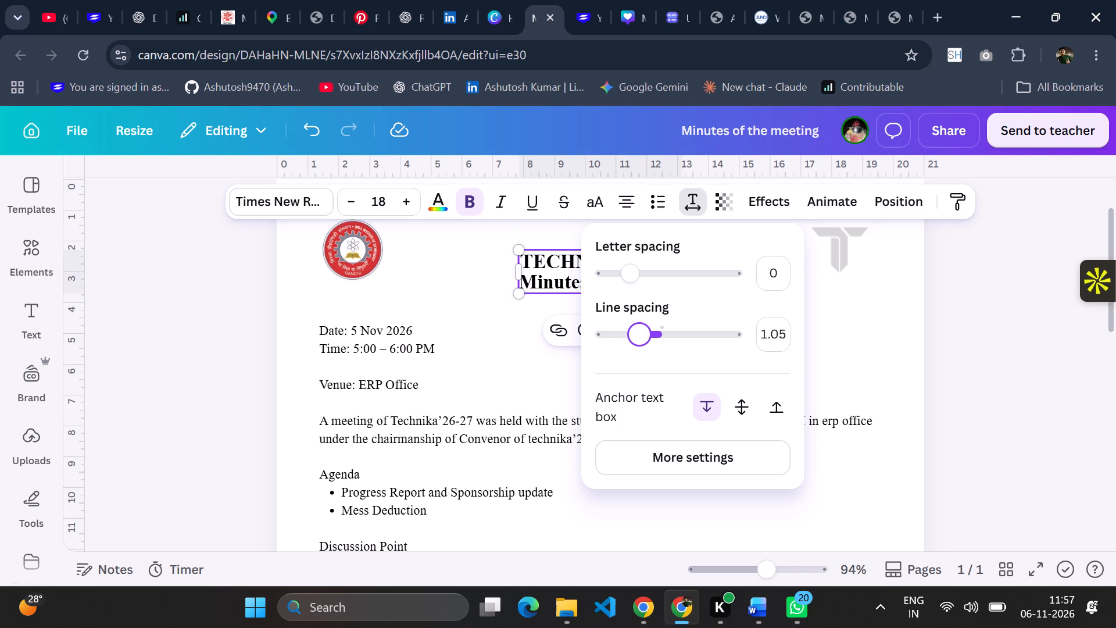
left_click_drag(637, 330, 635, 330)
left_click(974, 373)
left_click(974, 373)
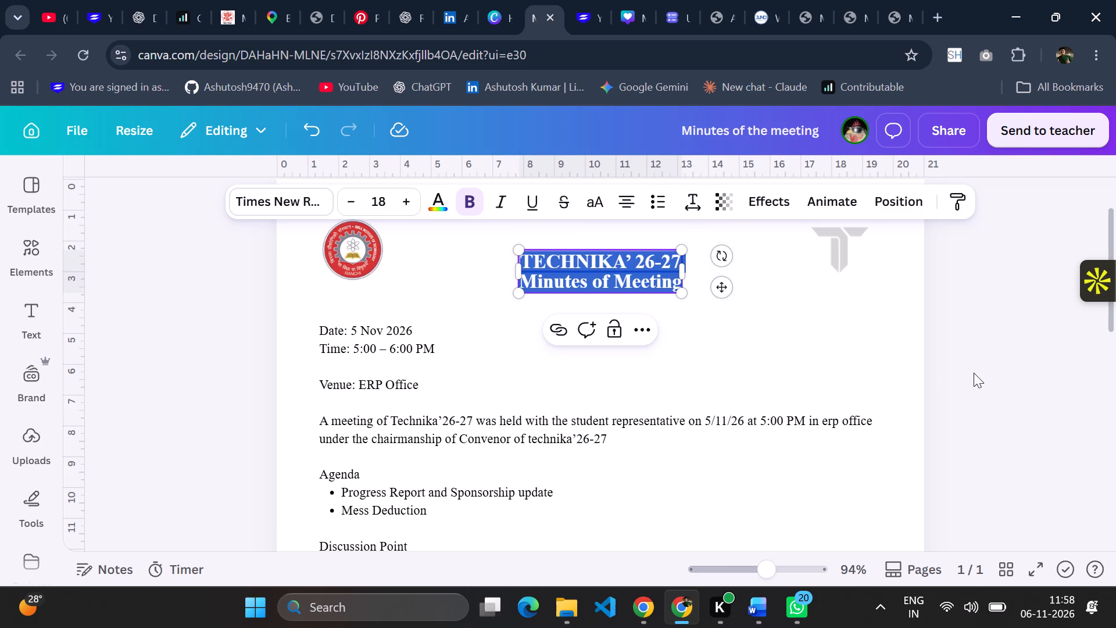
In the Word document, copy the Convener's name and the Convener Technika’26-27 line below the NOTE paragraph.
scroll(639, 363, "down", 4)
scroll(639, 363, "up", 1)
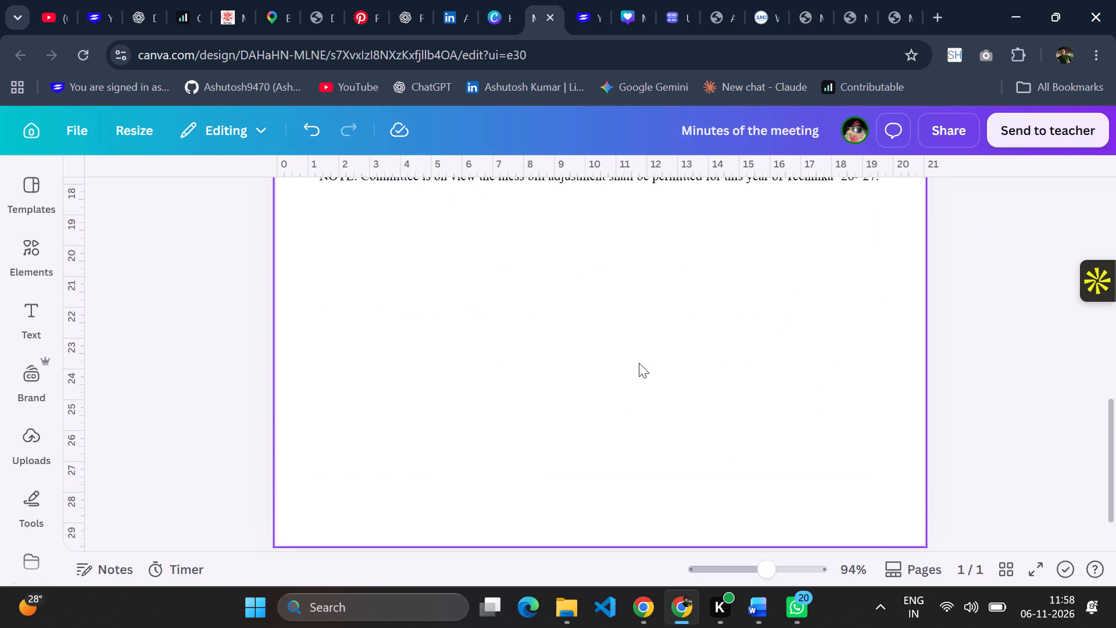
scroll(639, 363, "up", 2)
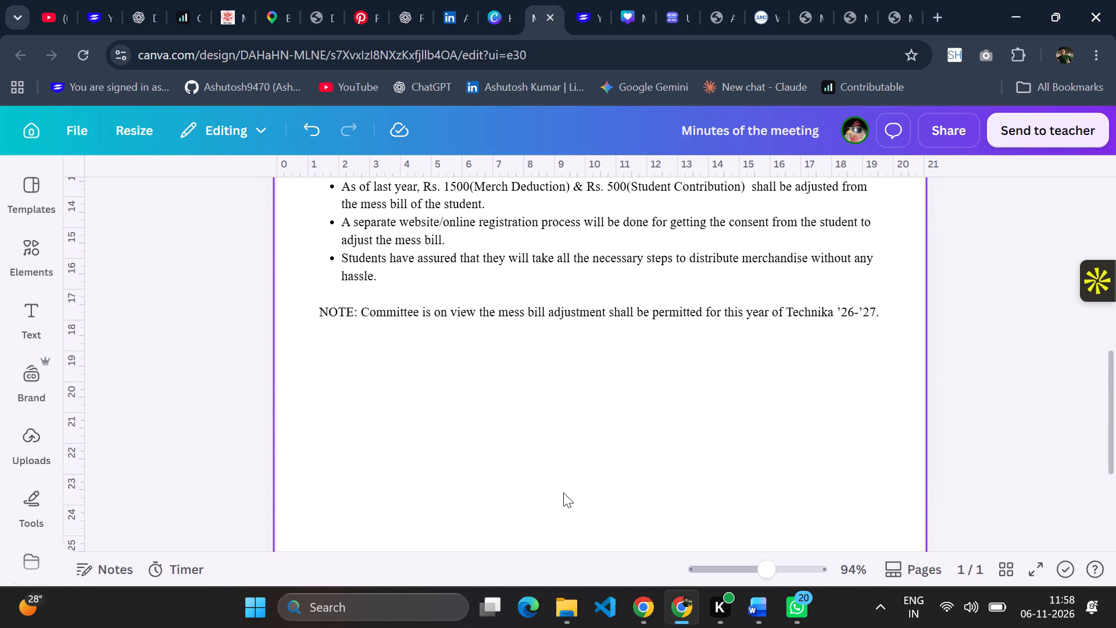
key("alt+Tab")
scroll(492, 461, "down", 2)
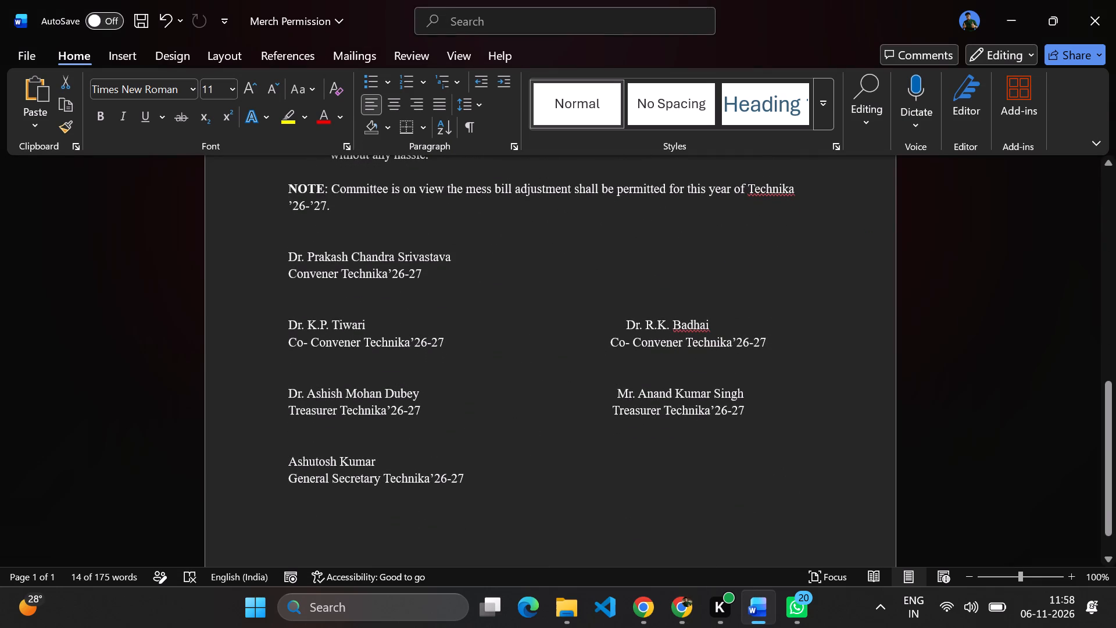
left_click_drag(432, 275, 269, 252)
key("ctrl+c")
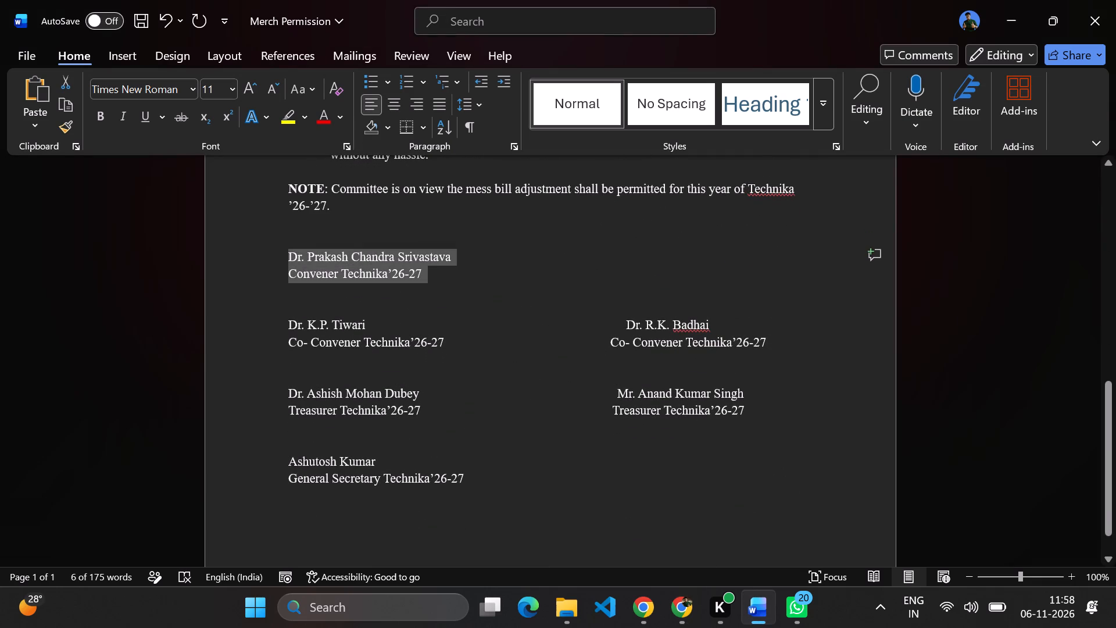
In the Canva design, paste the Convener's signature block below the NOTE paragraph, aligned with the left edge of the body text.
key("alt+Tab")
left_click(400, 359)
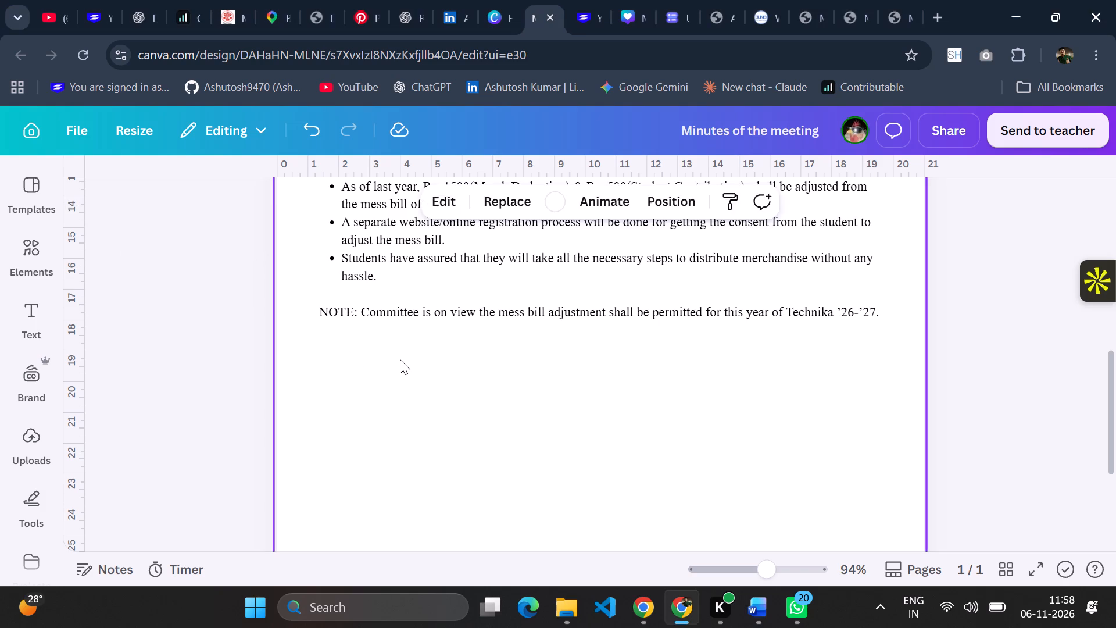
key("ctrl+v")
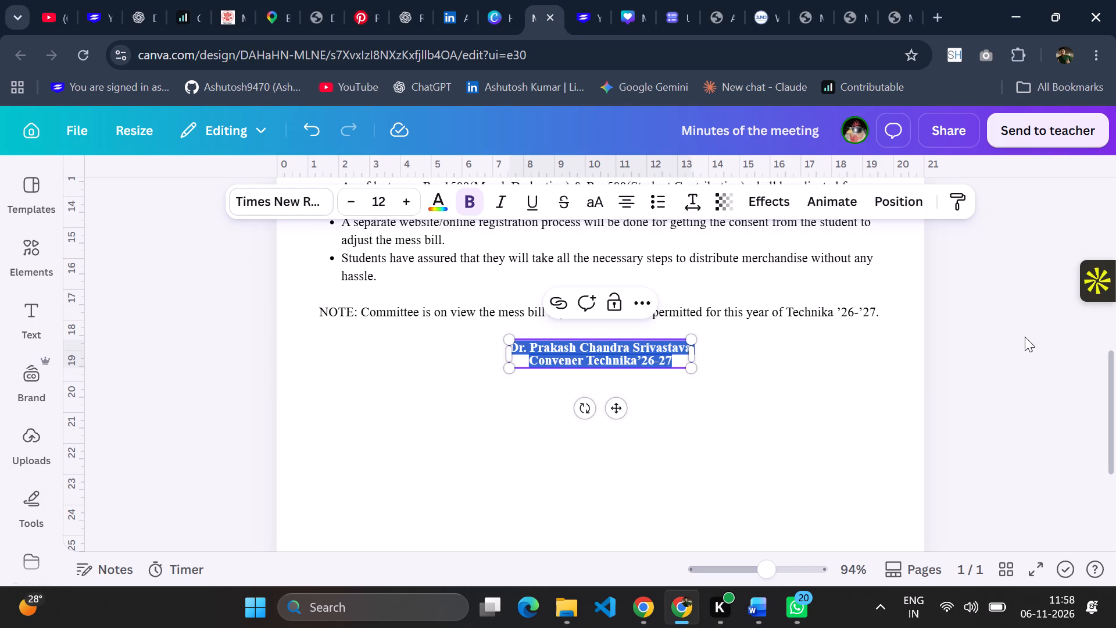
left_click(1025, 337)
left_click_drag(652, 349, 471, 379)
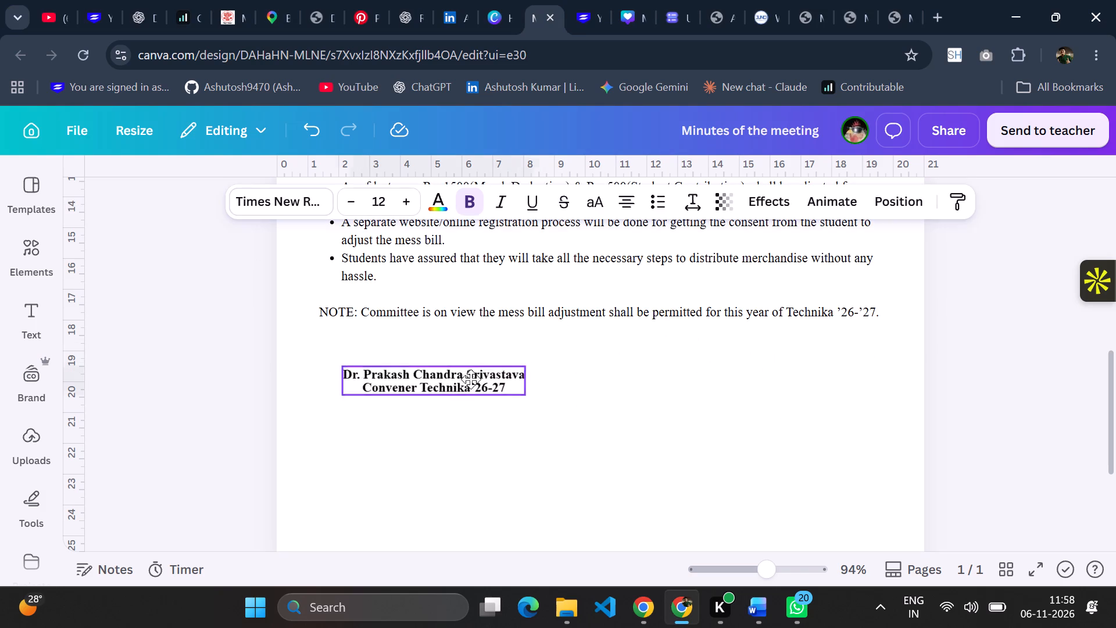
left_click_drag(471, 379, 466, 365)
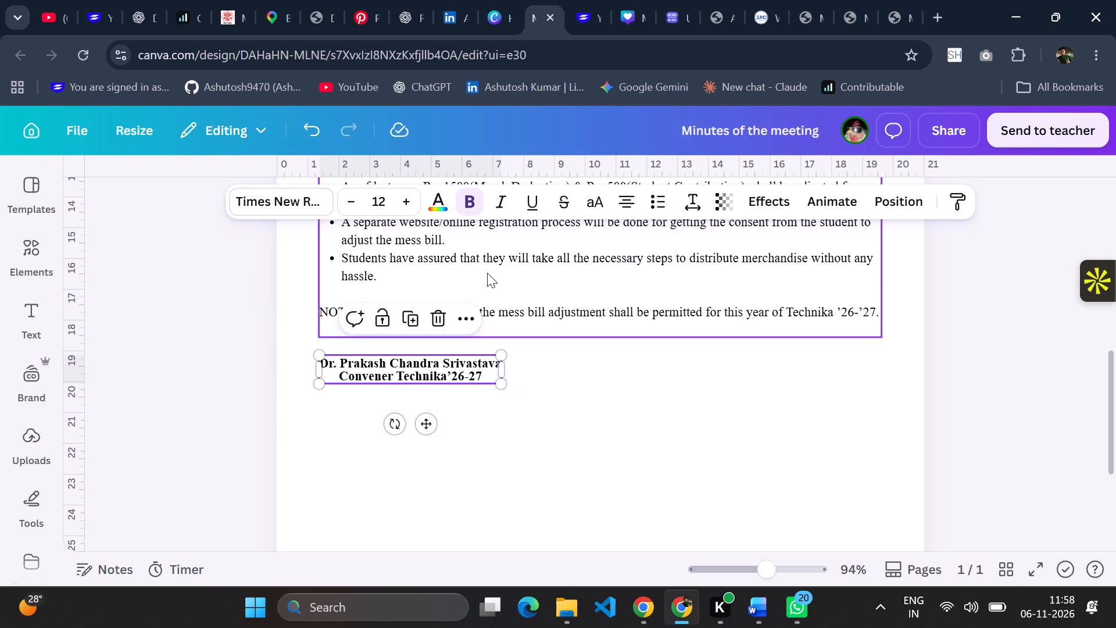
Remove the bold formatting from the Convener's signature block.
left_click(464, 209)
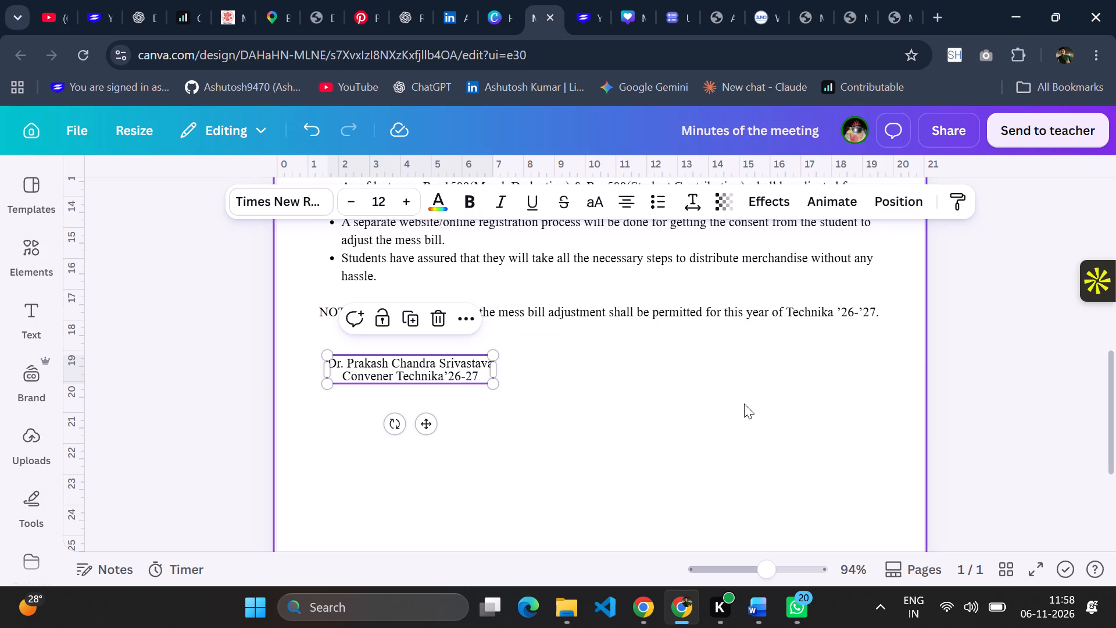
left_click(944, 351)
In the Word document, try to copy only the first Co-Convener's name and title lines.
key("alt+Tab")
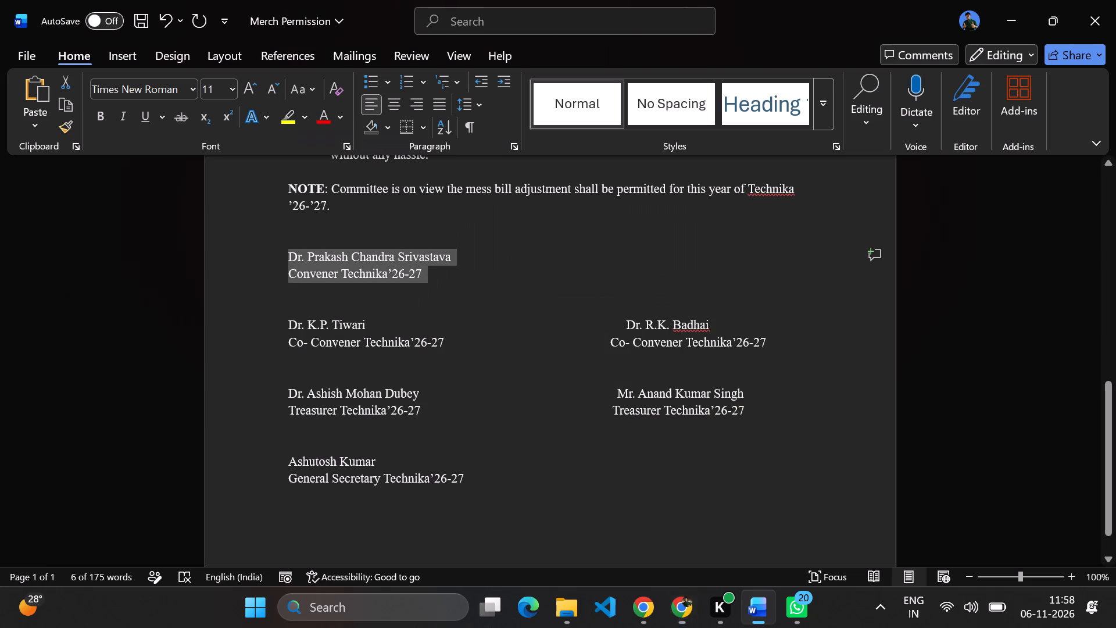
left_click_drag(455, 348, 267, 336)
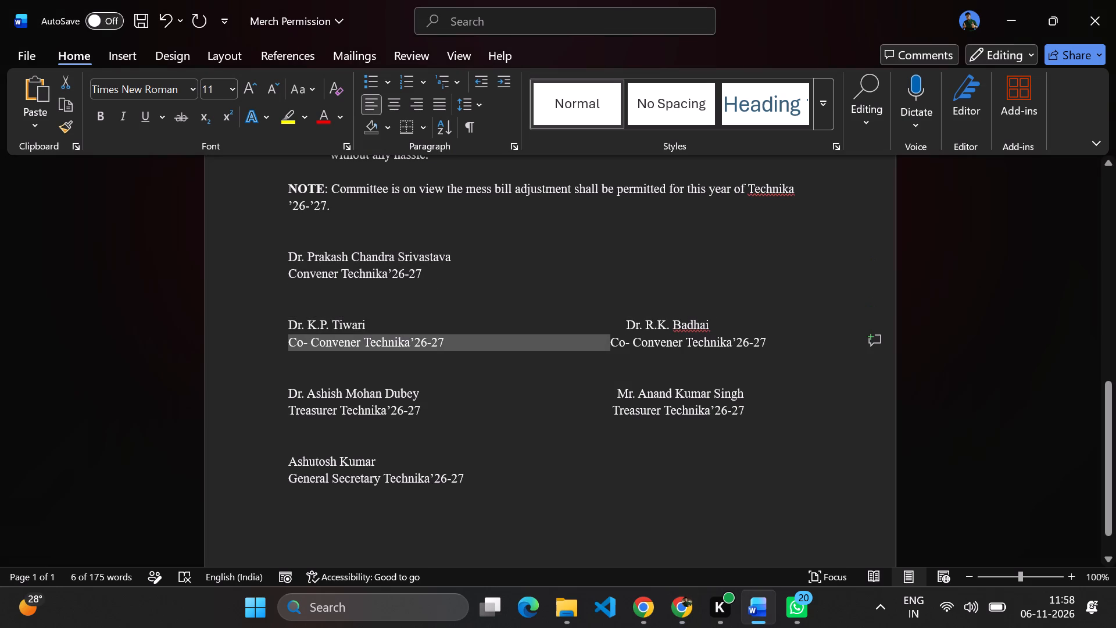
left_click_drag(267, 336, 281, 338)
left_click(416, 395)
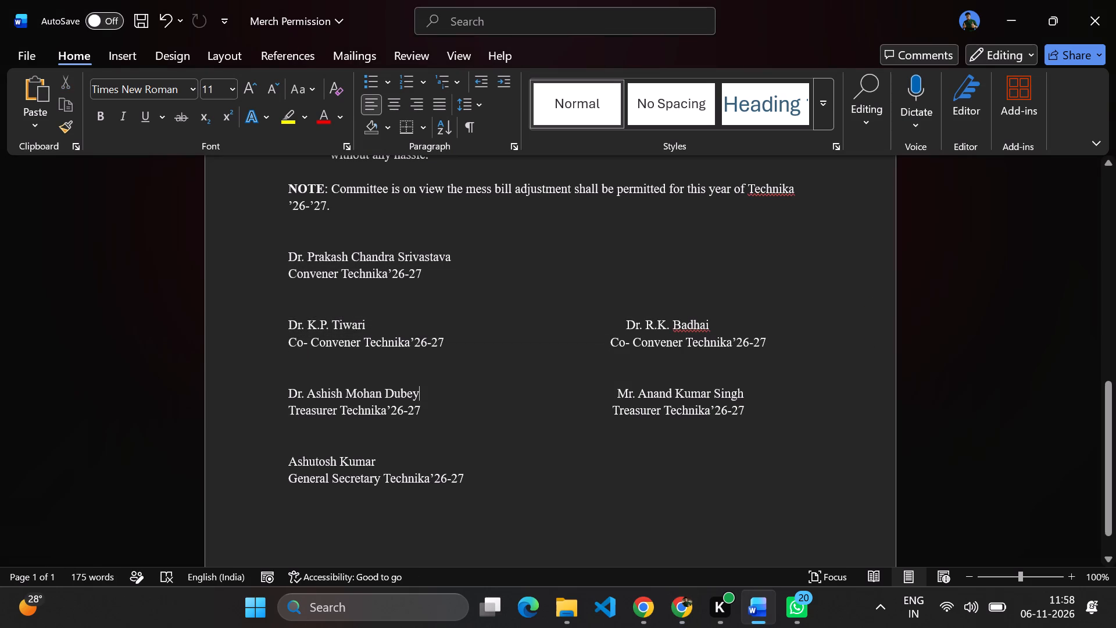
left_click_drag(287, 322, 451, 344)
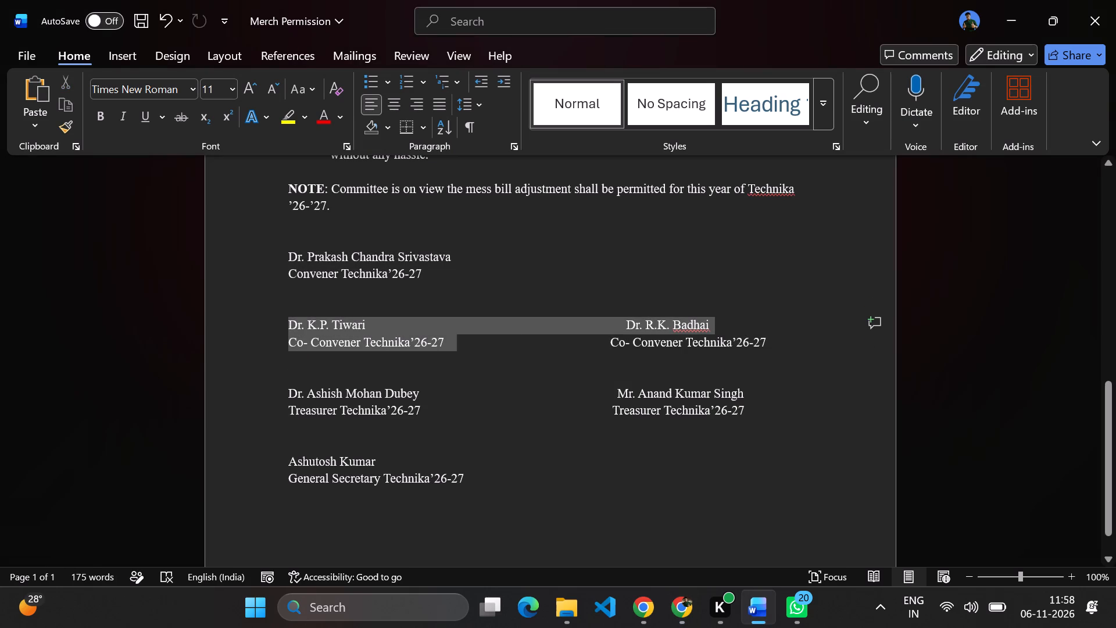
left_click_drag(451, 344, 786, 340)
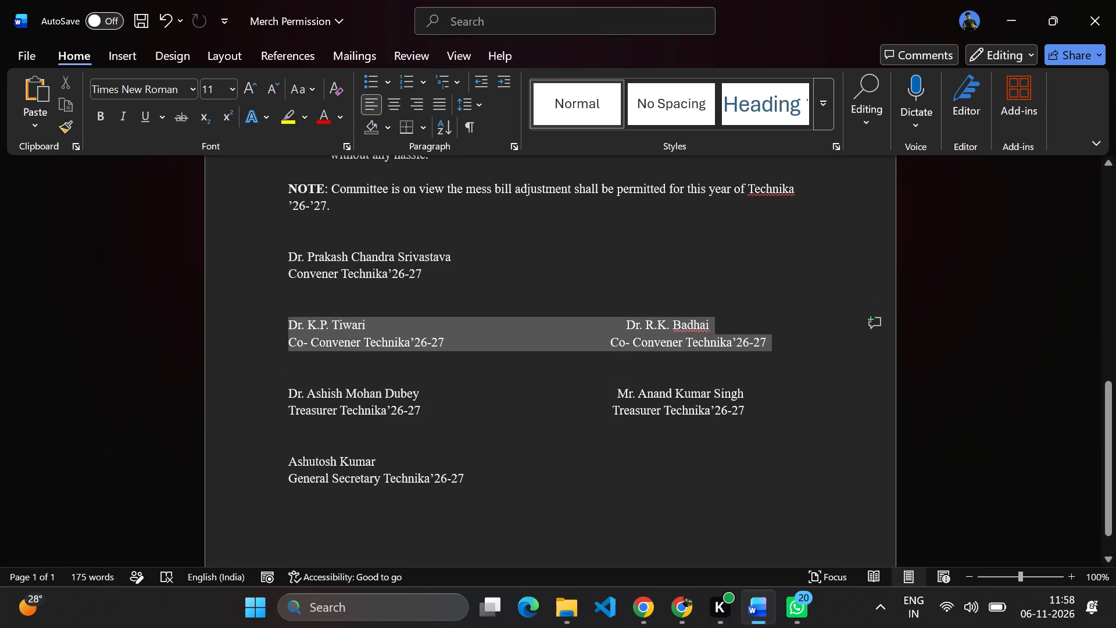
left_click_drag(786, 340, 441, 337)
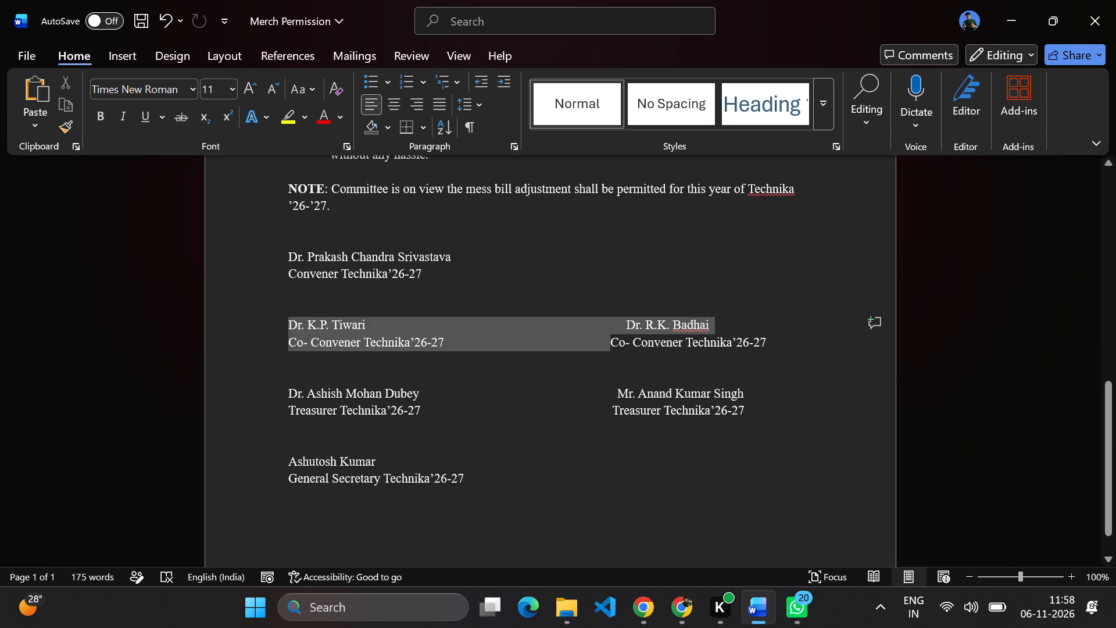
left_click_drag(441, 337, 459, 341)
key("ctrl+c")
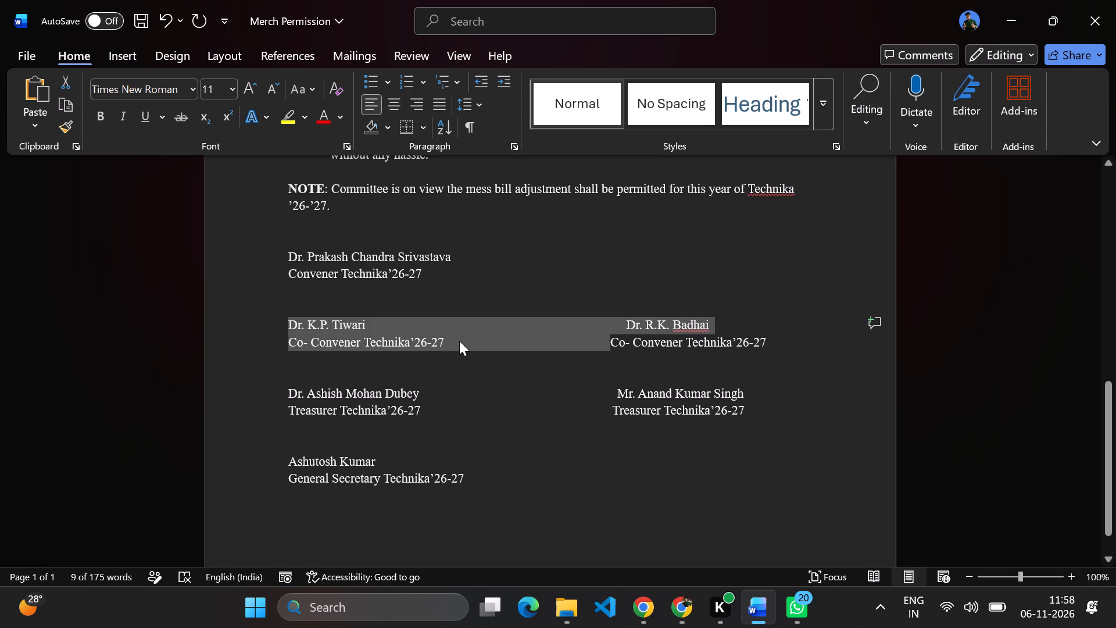
In the Canva design, duplicate the Convener's signature block and place the copy directly beneath the original.
key("alt+Tab")
left_click(442, 376)
key("ctrl+c")
key("ctrl+v")
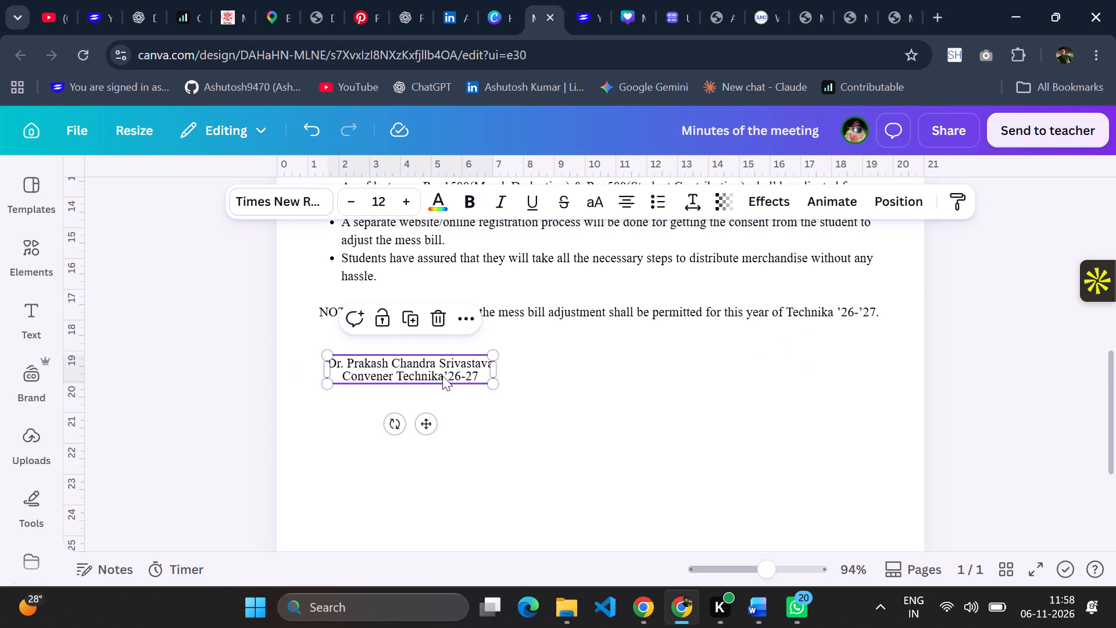
left_click_drag(442, 376, 427, 426)
Replace the duplicated block's text with the first Co-Convener's name and, on a second line, Co-Convenor Technika'26-27.
left_click(431, 431)
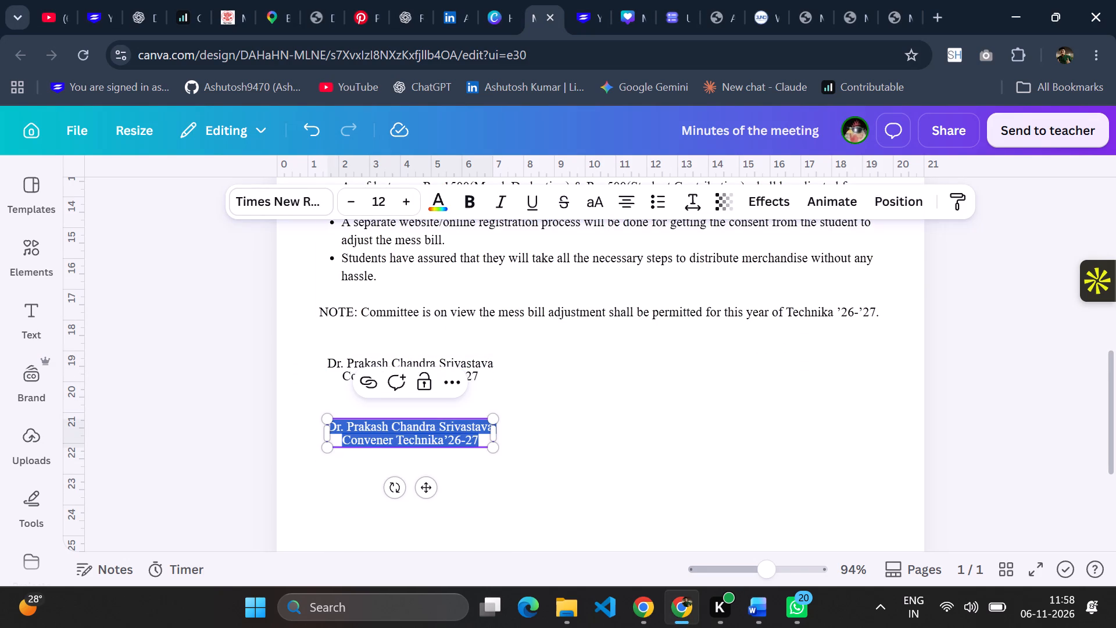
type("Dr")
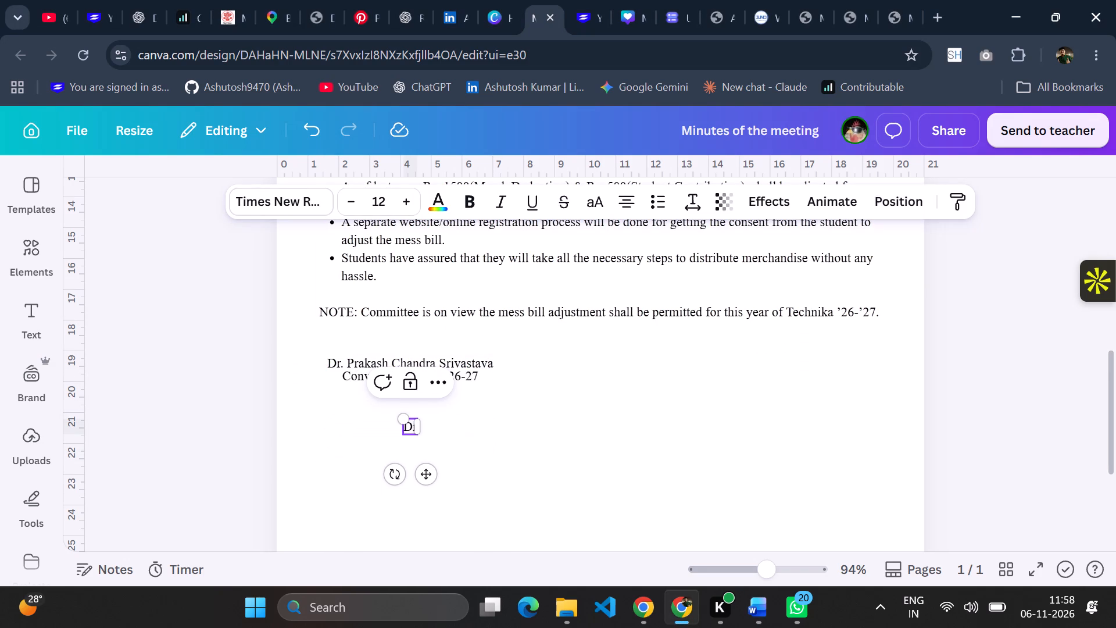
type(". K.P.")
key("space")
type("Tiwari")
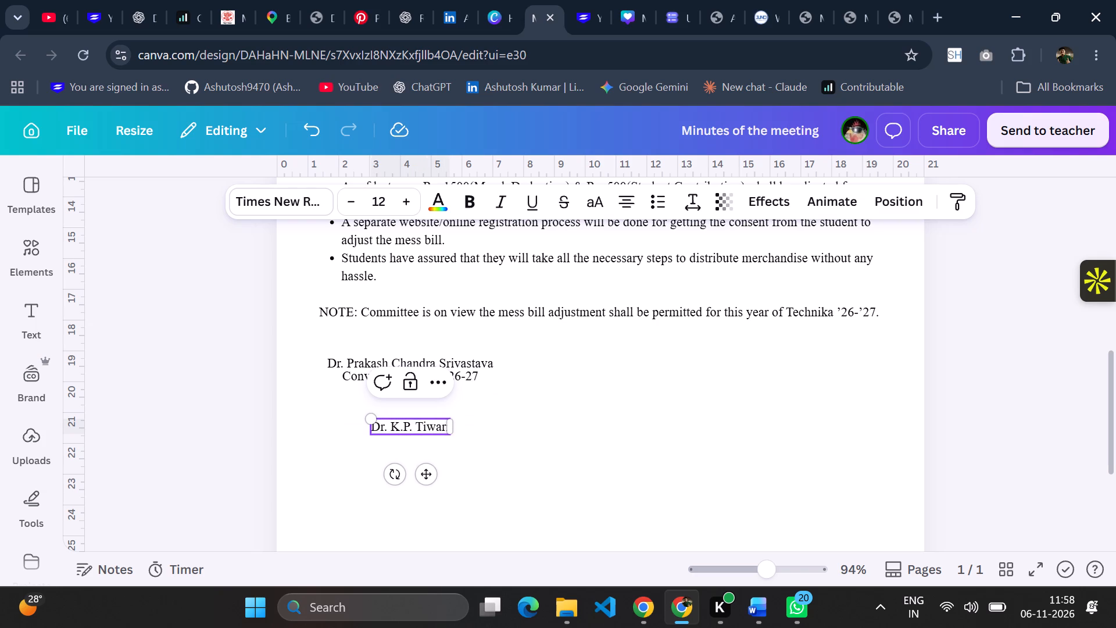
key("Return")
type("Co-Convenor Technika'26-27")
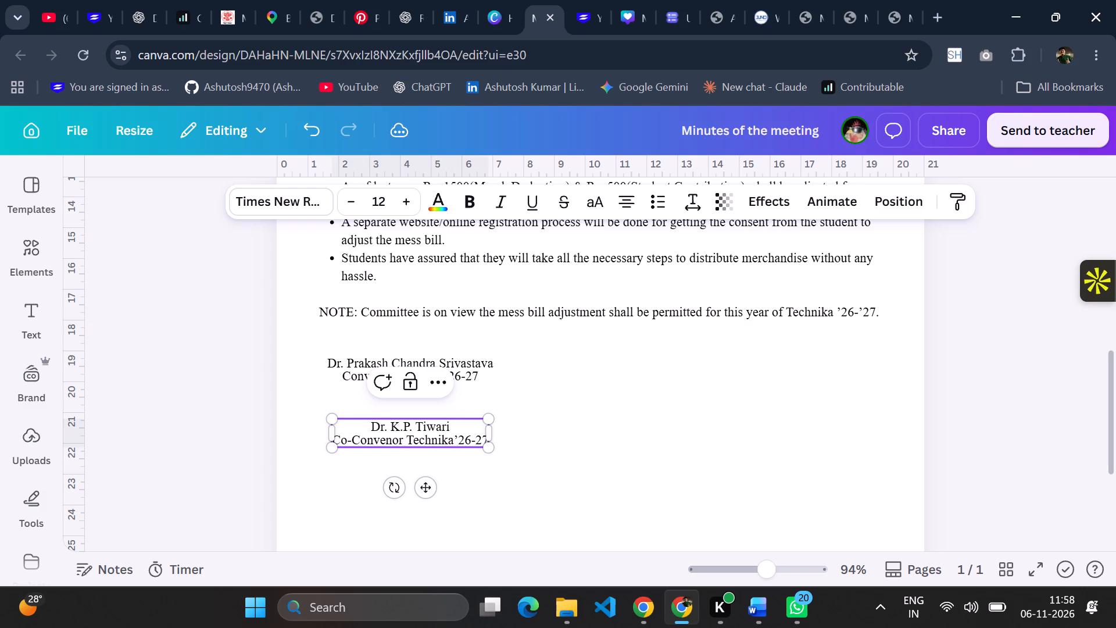
Duplicate the Co-Convenor signature block and place the copy level with it on the right side of the page.
left_click(952, 421)
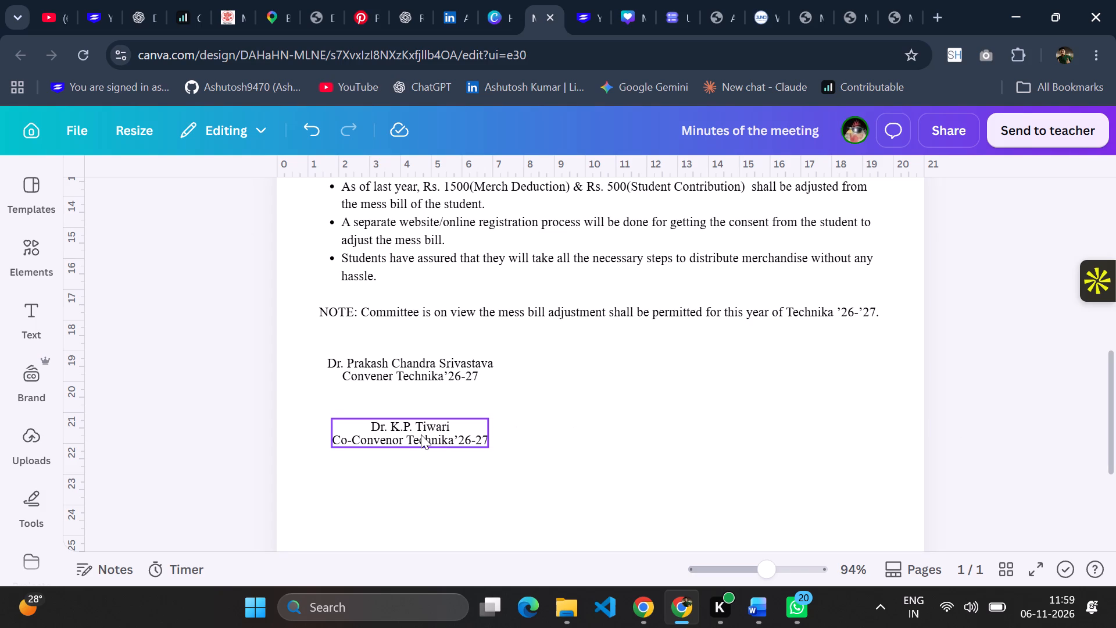
left_click(421, 434)
key("ctrl+c")
key("ctrl+v")
left_click_drag(421, 434, 754, 423)
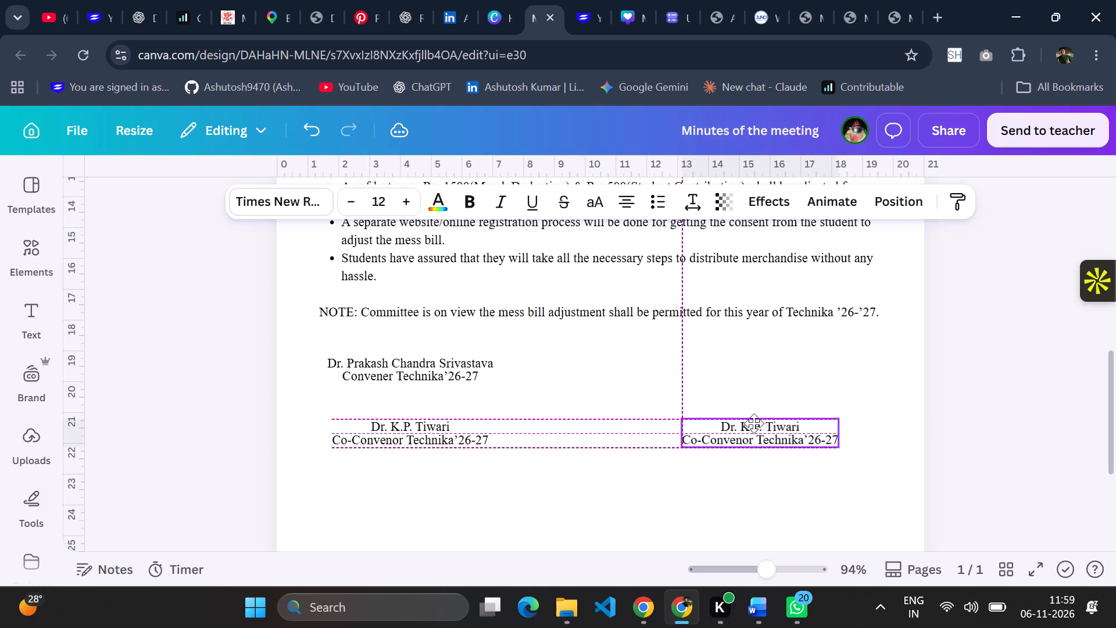
left_click_drag(754, 423, 753, 423)
Replace the name in the right-hand Co-Convenor signature block with the second co-convenor's name, keeping the Dr. title.
left_click(804, 427)
left_click(804, 427)
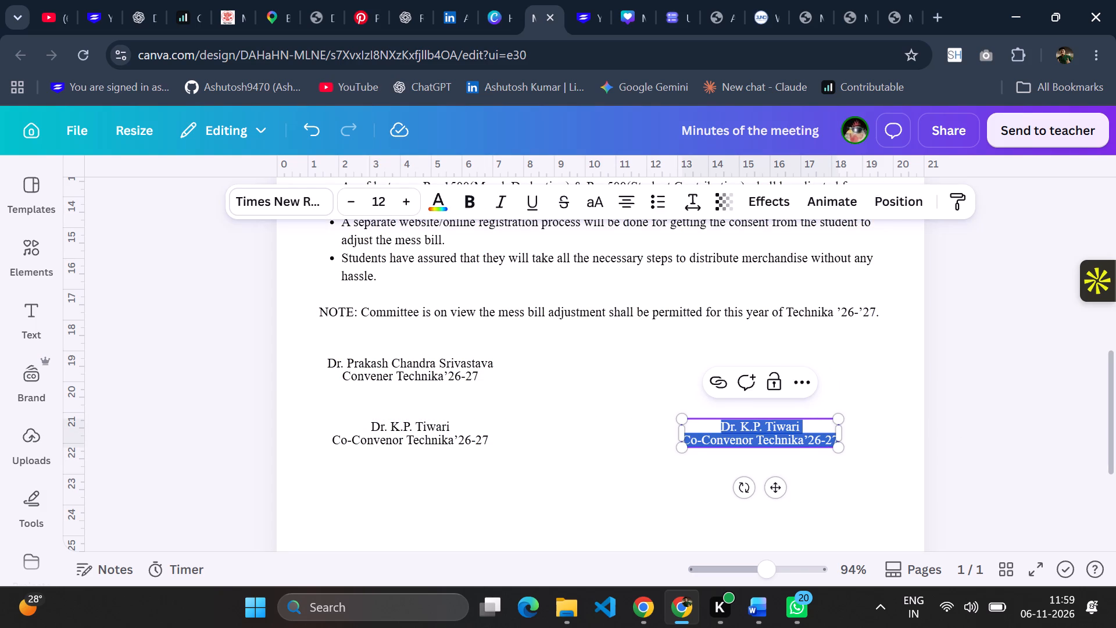
key("BackSpace")
key("BackSpace")
key("BackSpace")
key("BackSpace")
key("BackSpace")
key("BackSpace")
key("BackSpace")
key("BackSpace")
key("BackSpace")
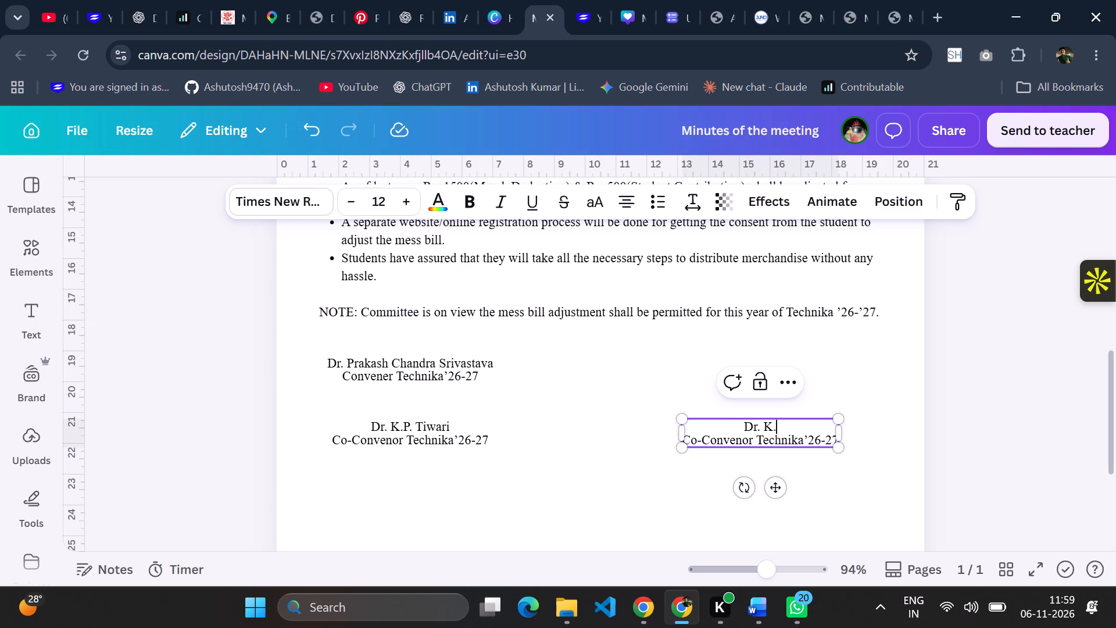
key("BackSpace")
key("BackSpace")
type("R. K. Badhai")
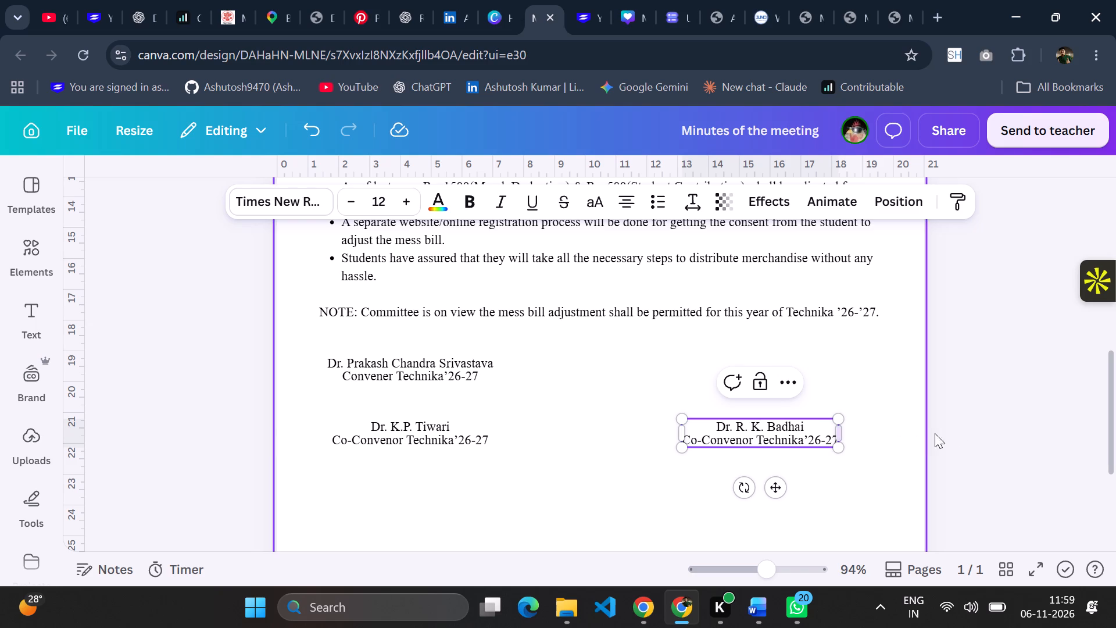
left_click(963, 430)
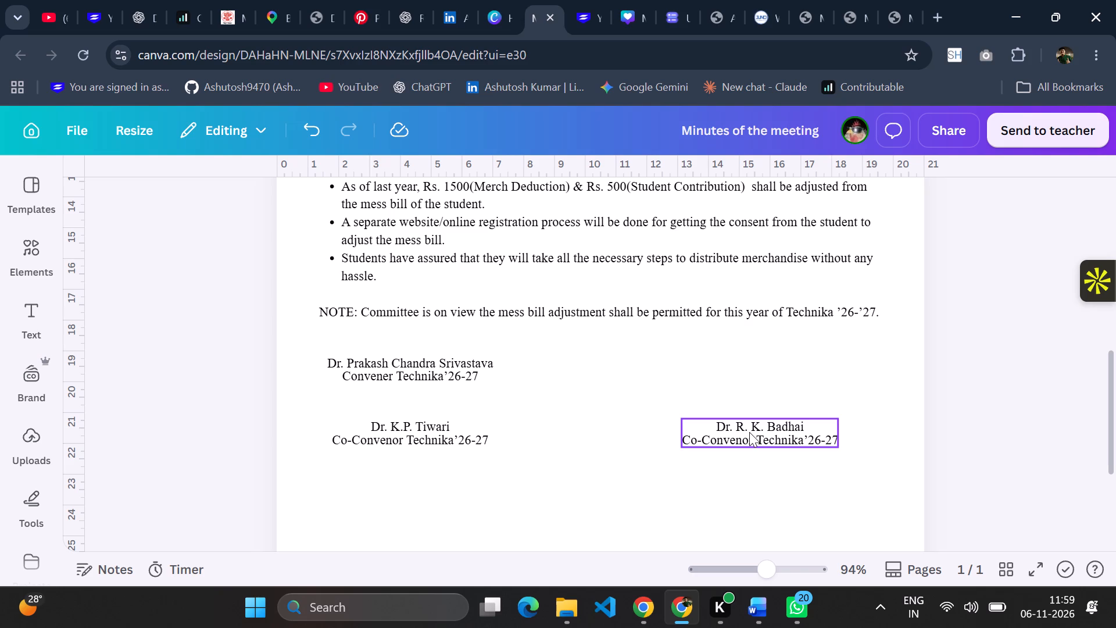
Duplicate the left Co-Convenor signature block and place the copy centred about 1.1 cm beneath it, matching the spacing above.
left_click(426, 436)
key("ctrl+c")
key("ctrl+v")
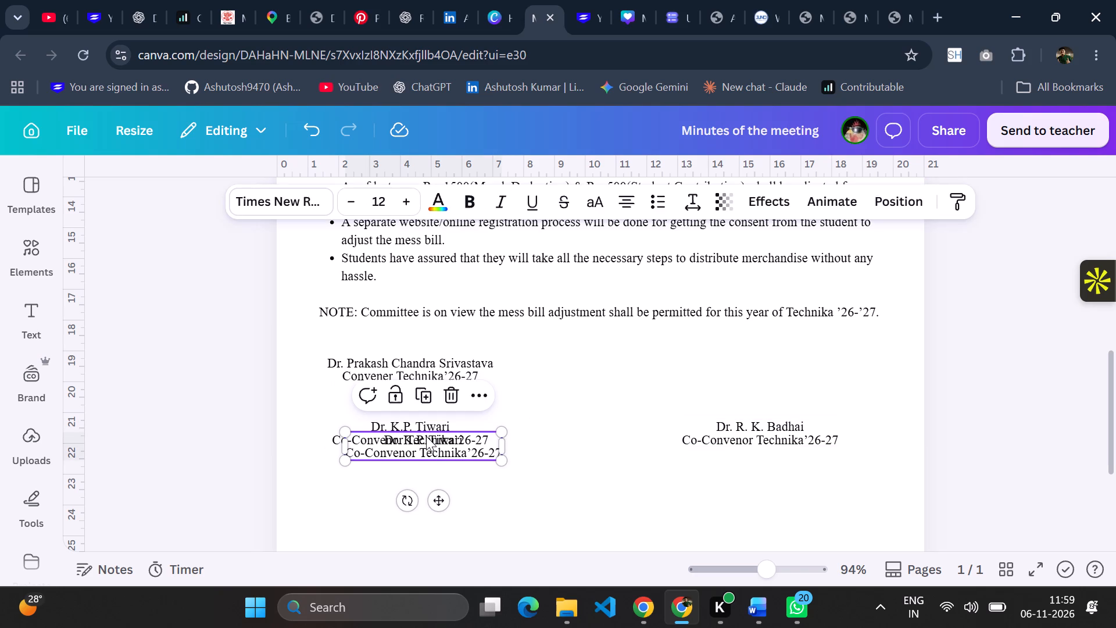
left_click_drag(426, 436, 410, 477)
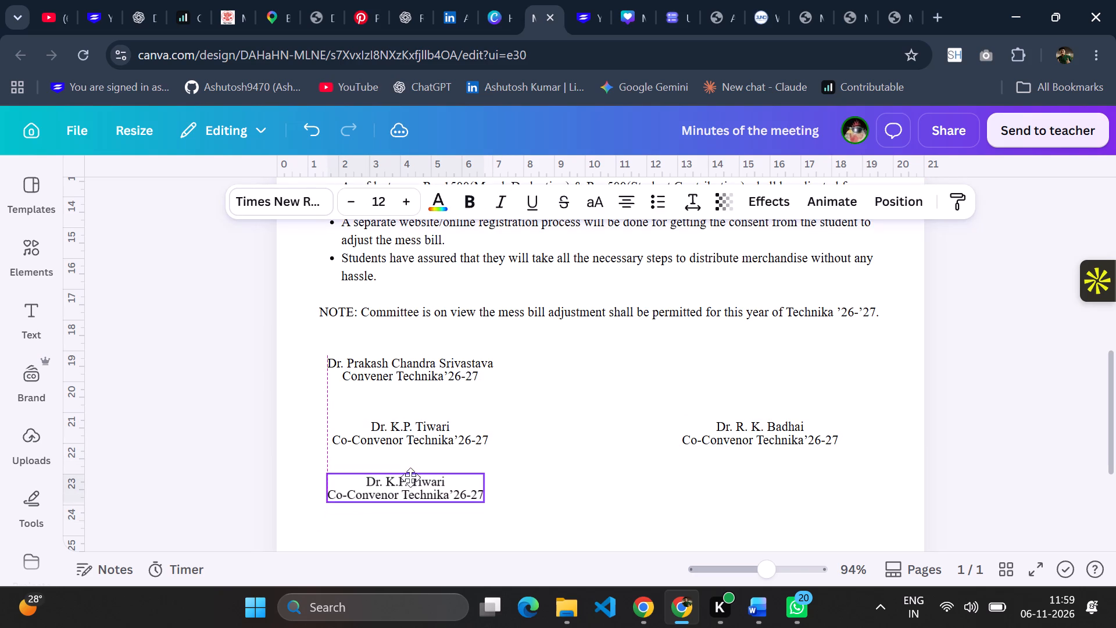
left_click_drag(410, 477, 408, 484)
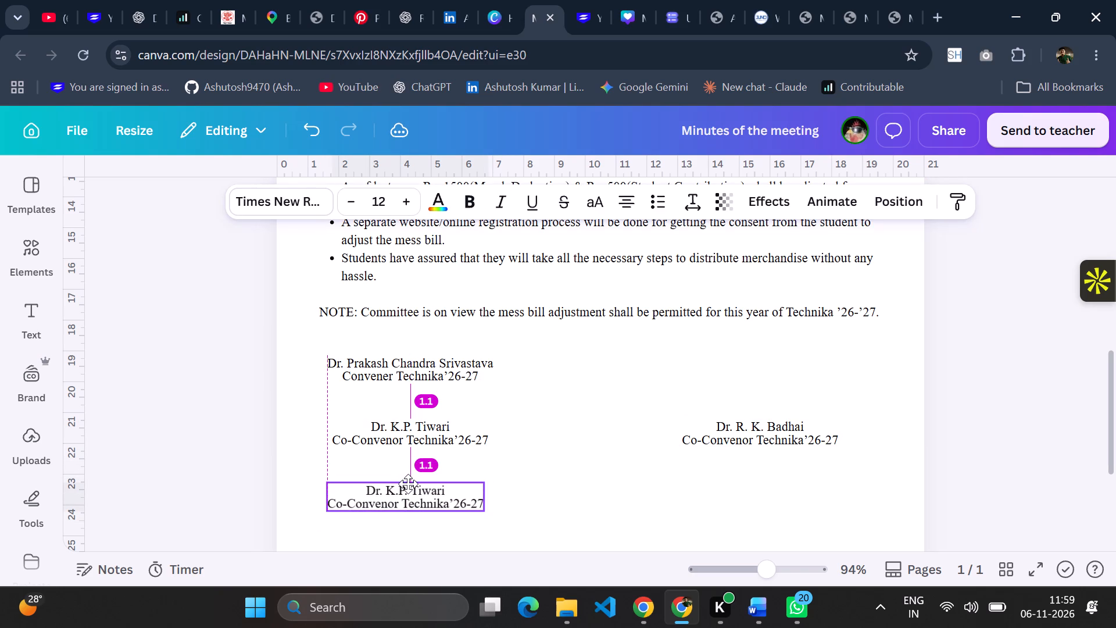
left_click_drag(408, 484, 411, 487)
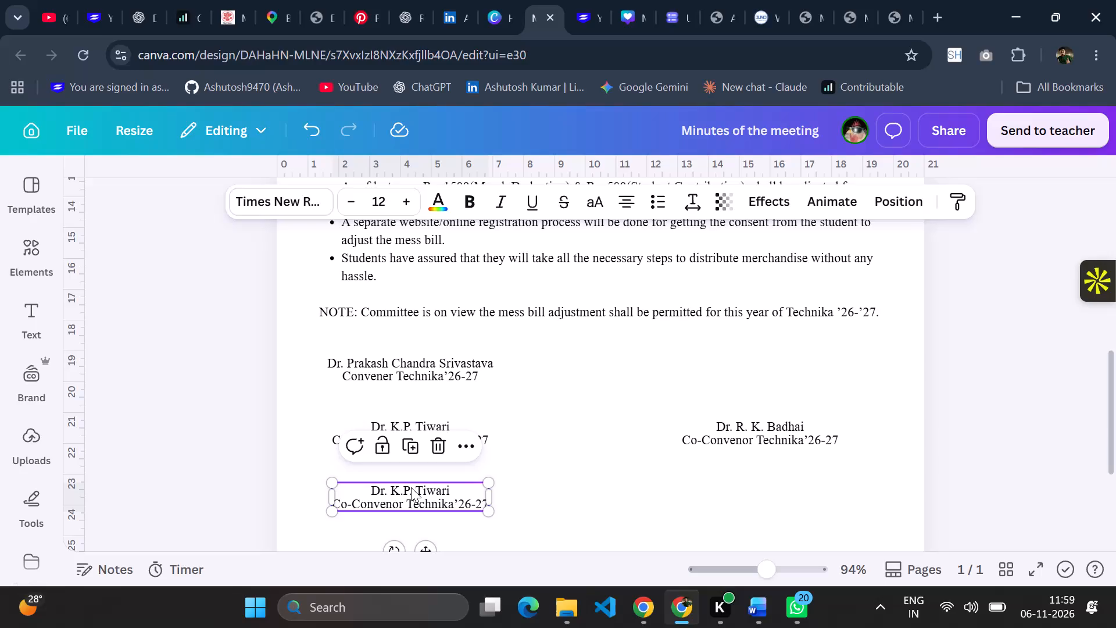
Replace the lowest signature block's text with the first treasurer's name, with the Dr. title, and the role line Treasurer Technika’26-27.
key("alt+Tab")
scroll(411, 487, "down", 1)
key("alt+Tab")
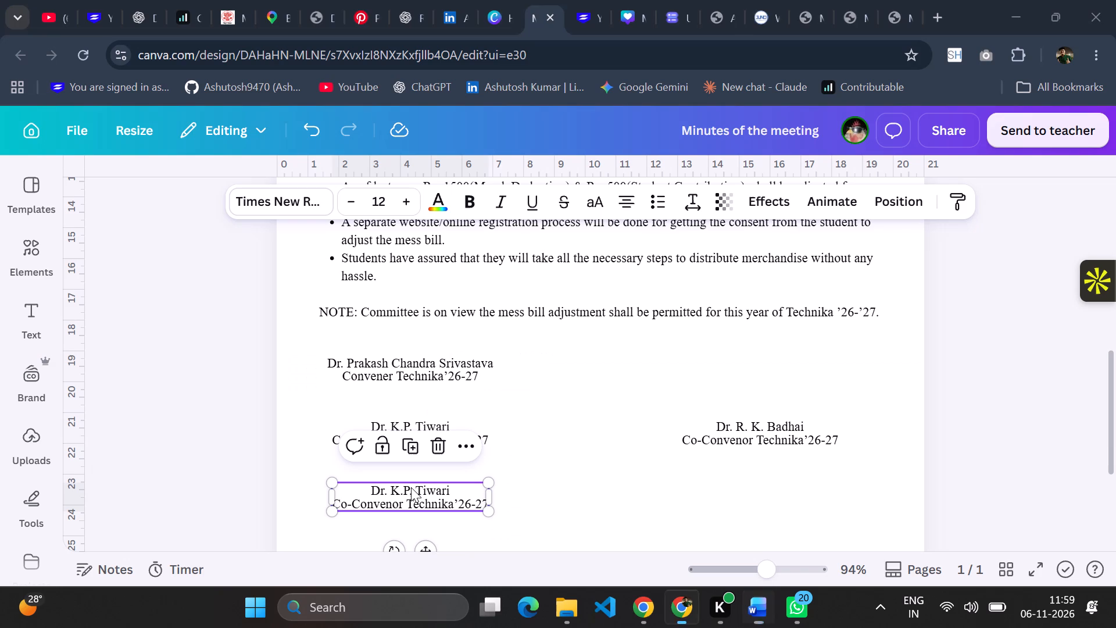
left_click(411, 487)
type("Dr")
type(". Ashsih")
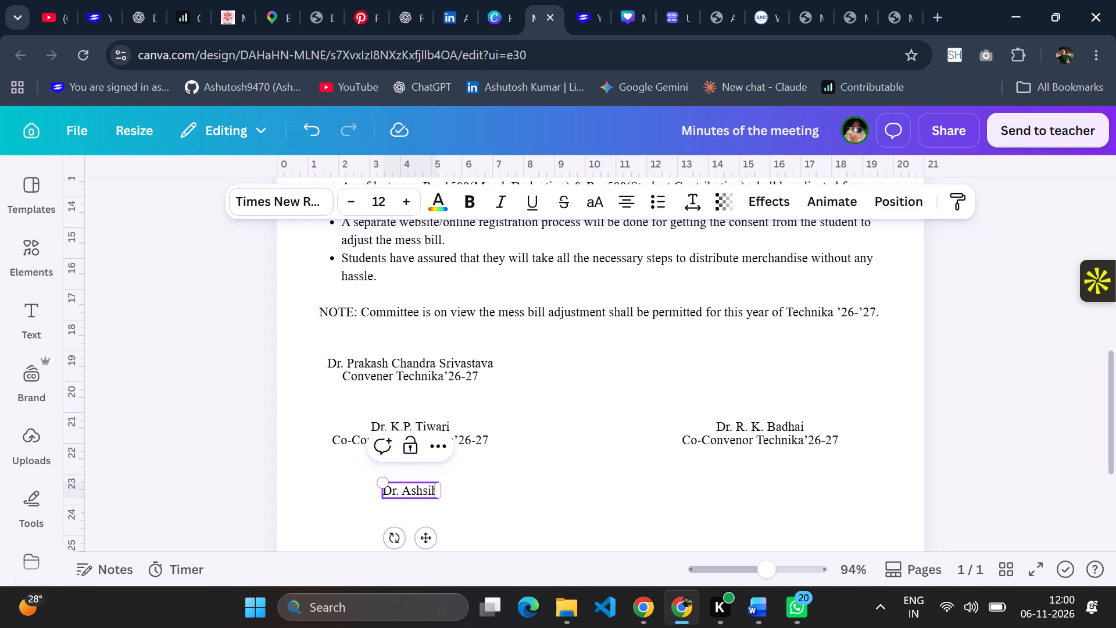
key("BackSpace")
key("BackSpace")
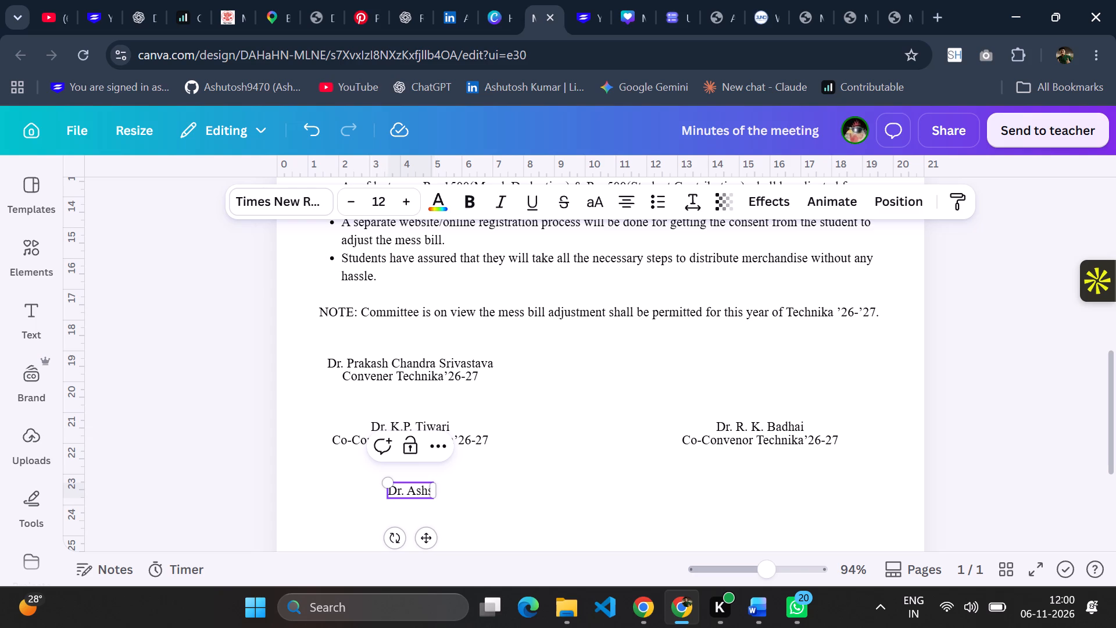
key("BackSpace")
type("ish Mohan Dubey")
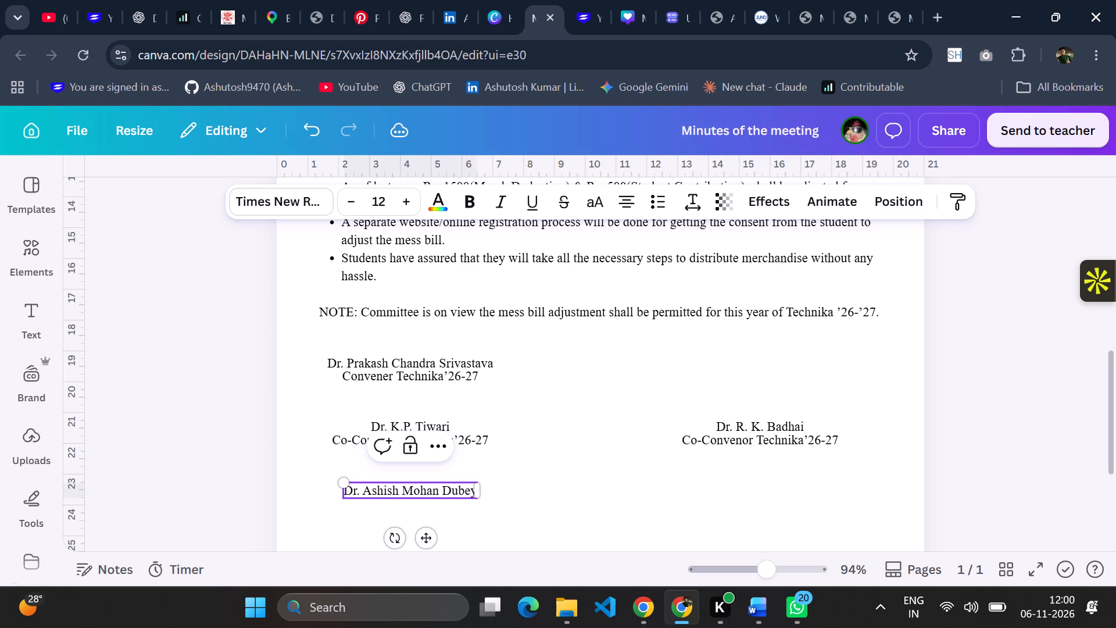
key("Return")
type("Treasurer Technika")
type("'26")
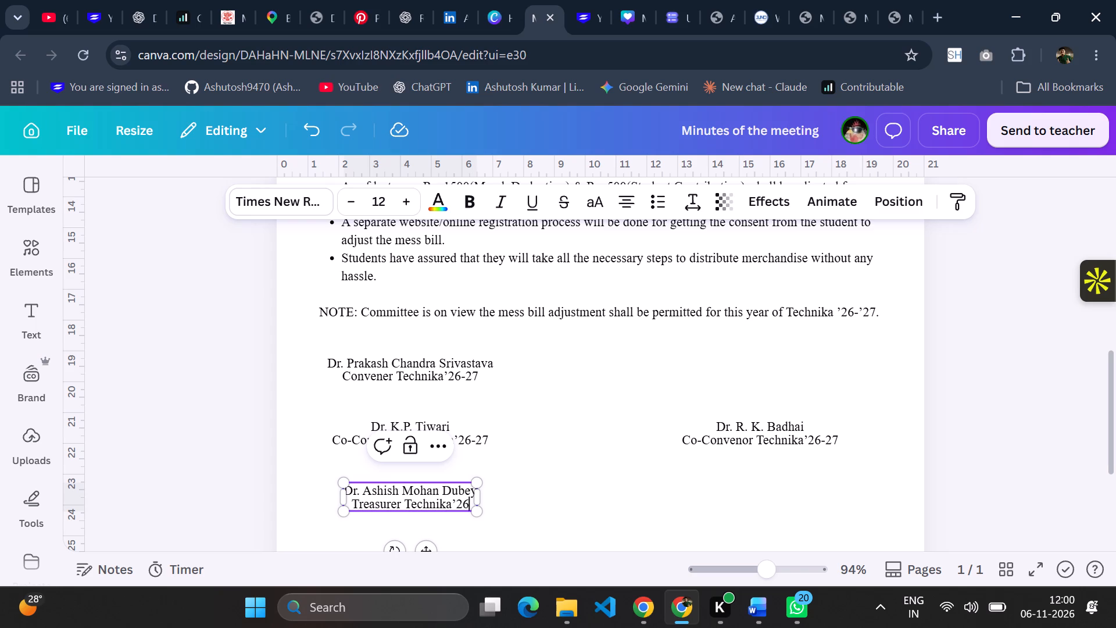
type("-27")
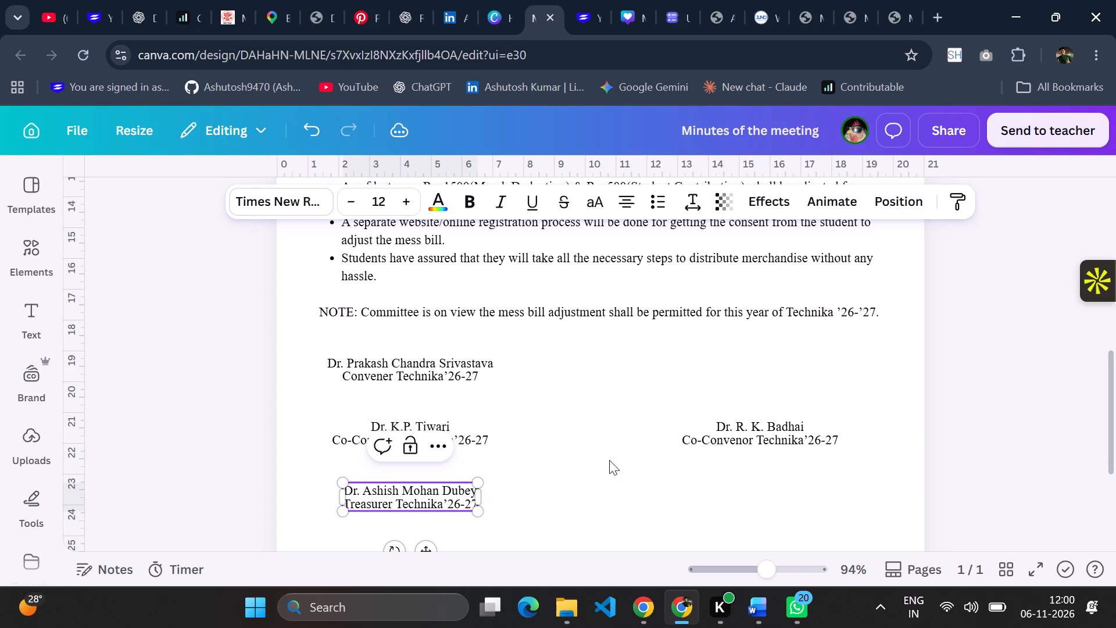
left_click(954, 456)
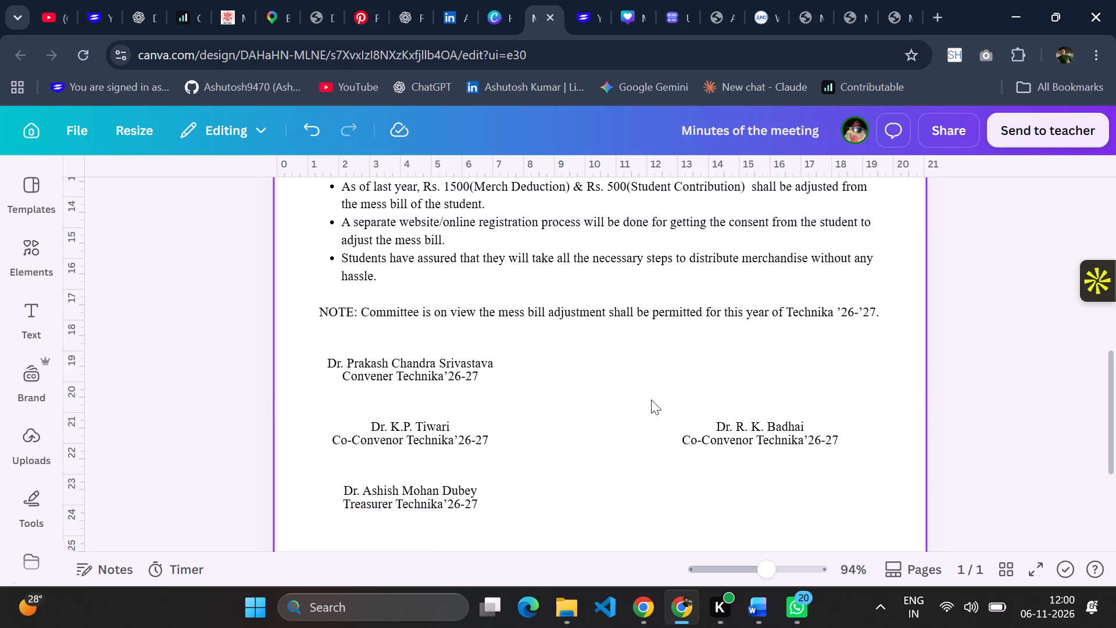
Duplicate the Treasurer signature block and place the copy level with it, centred beneath the right-hand Co-Convenor block.
left_click(453, 504)
key("ctrl+c")
key("ctrl+v")
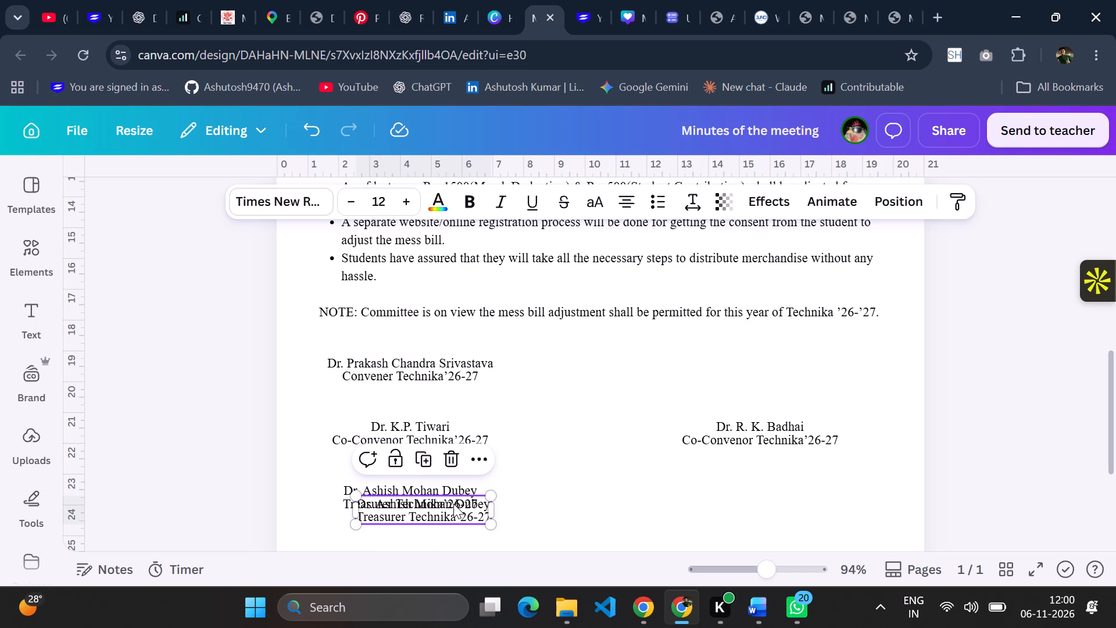
left_click_drag(453, 504, 789, 486)
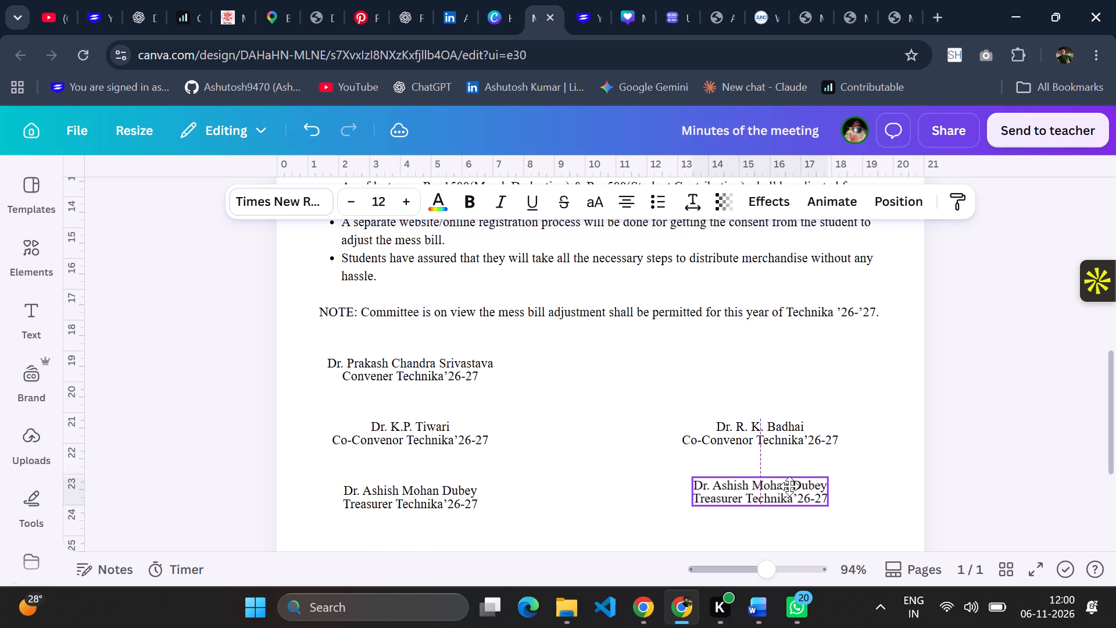
left_click_drag(789, 486, 791, 486)
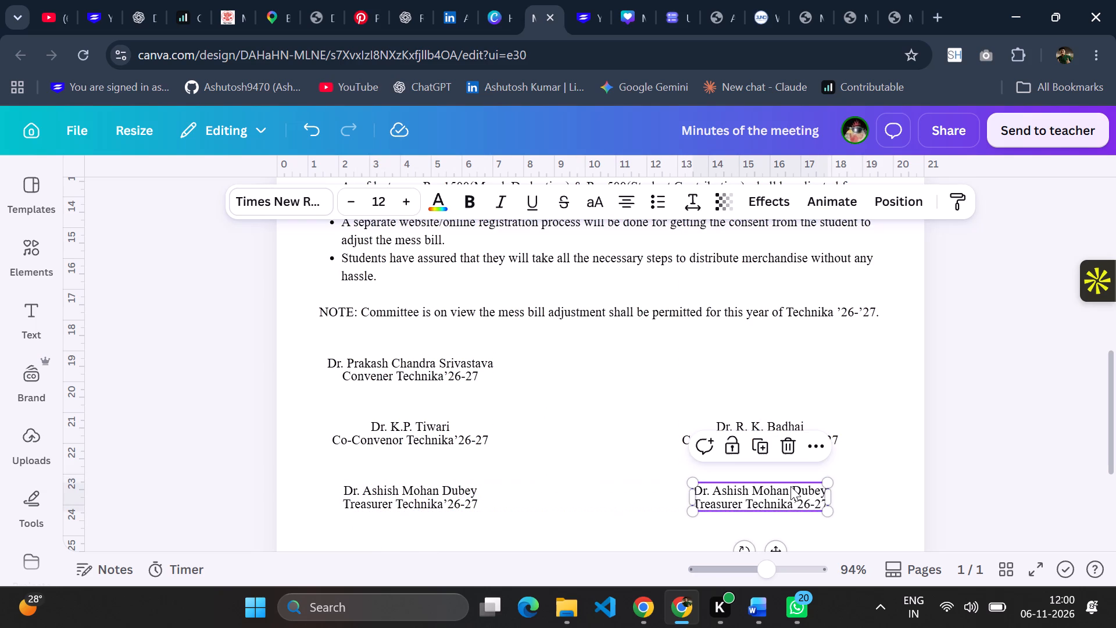
Replace the name in the right-hand Treasurer block with the second treasurer's name, using the title Mr., and check it against the Word document.
left_click(773, 487)
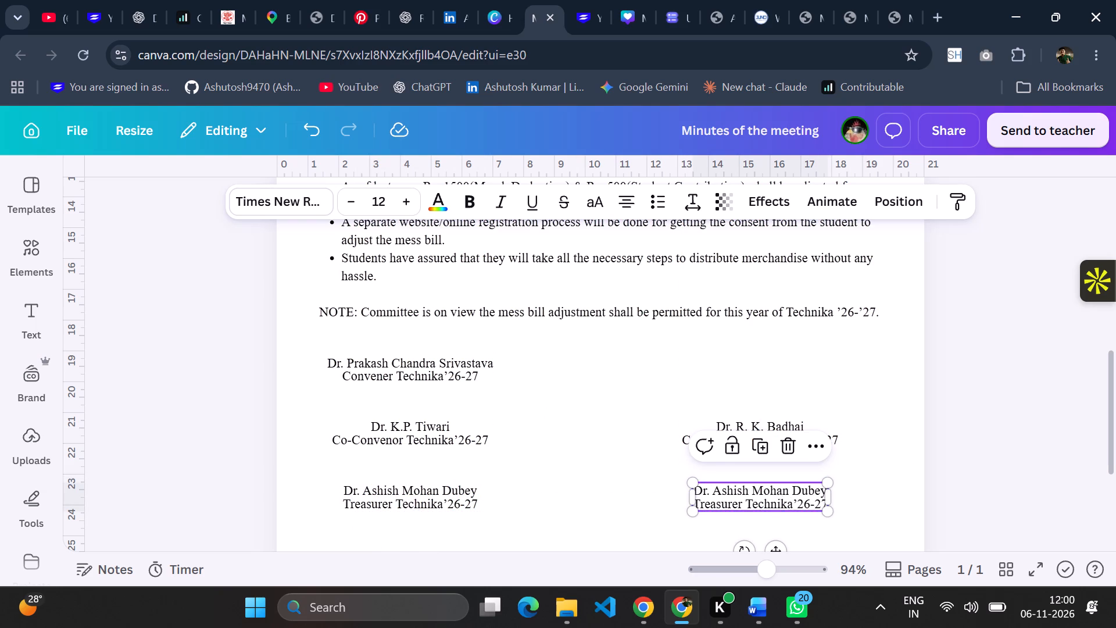
left_click(773, 487)
key("BackSpace")
key("BackSpace")
key("BackSpace")
key("BackSpace")
key("BackSpace")
key("BackSpace")
key("BackSpace")
key("BackSpace")
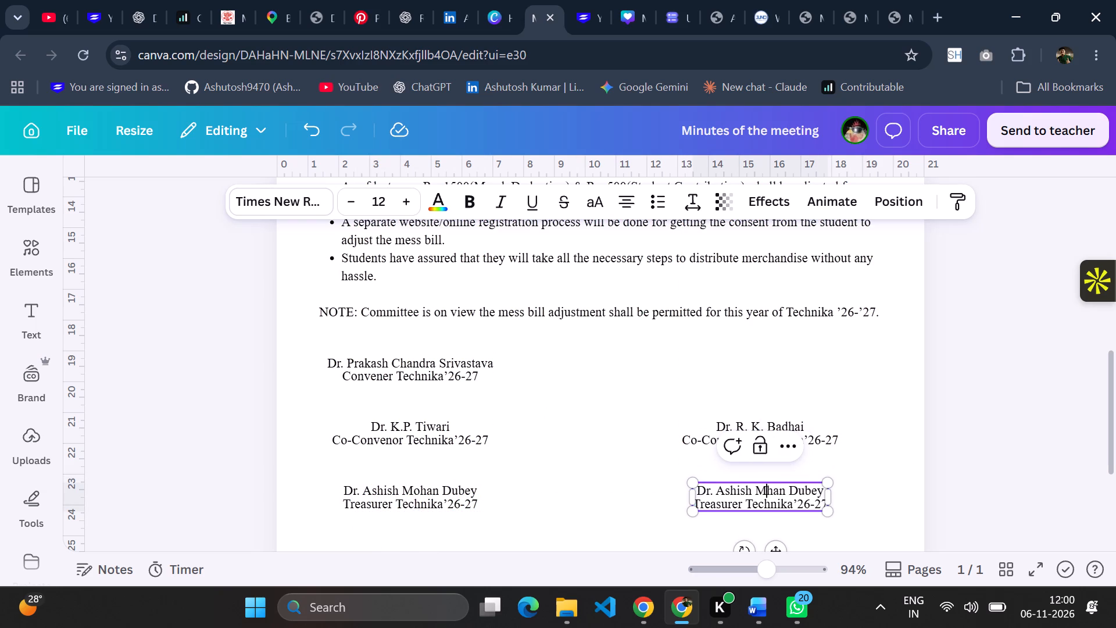
key("BackSpace")
key("BackSpace")
key("BackSpace")
key("BackSpace")
key("BackSpace")
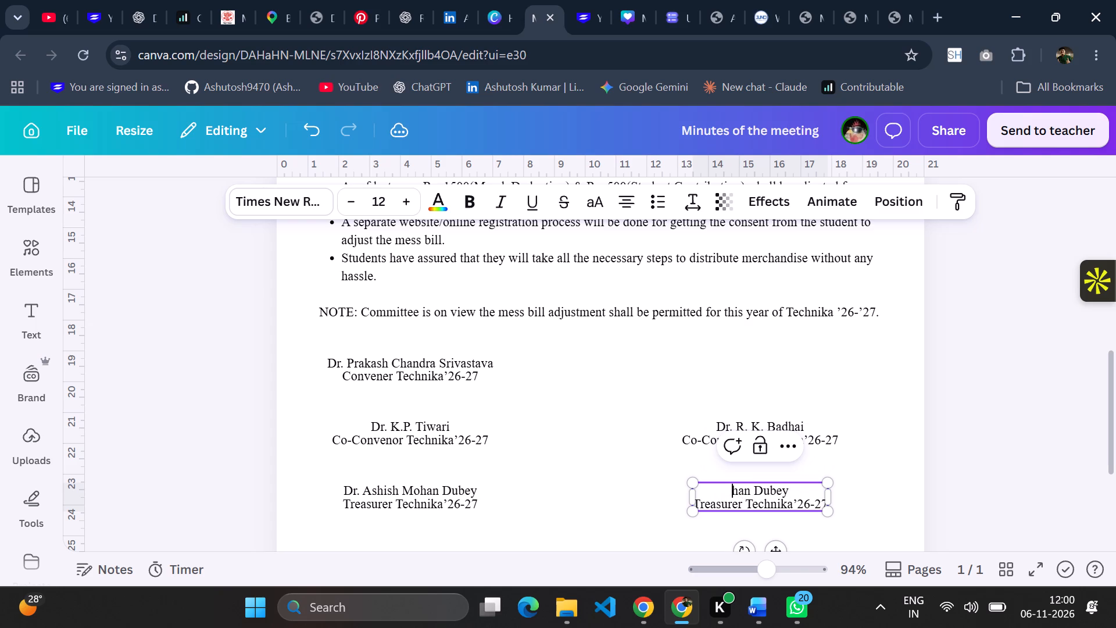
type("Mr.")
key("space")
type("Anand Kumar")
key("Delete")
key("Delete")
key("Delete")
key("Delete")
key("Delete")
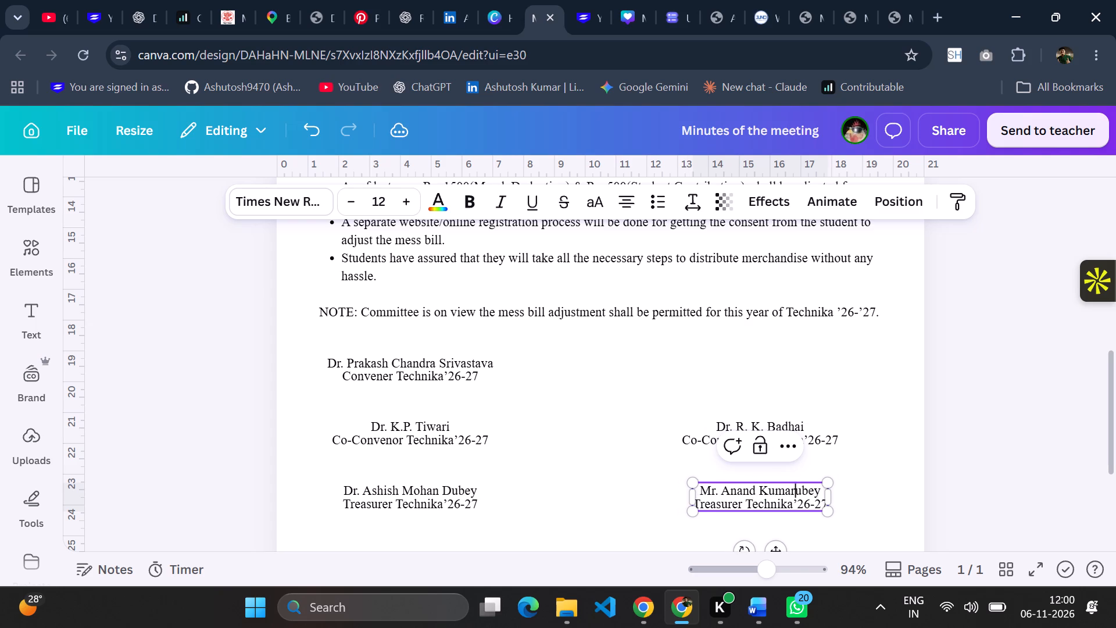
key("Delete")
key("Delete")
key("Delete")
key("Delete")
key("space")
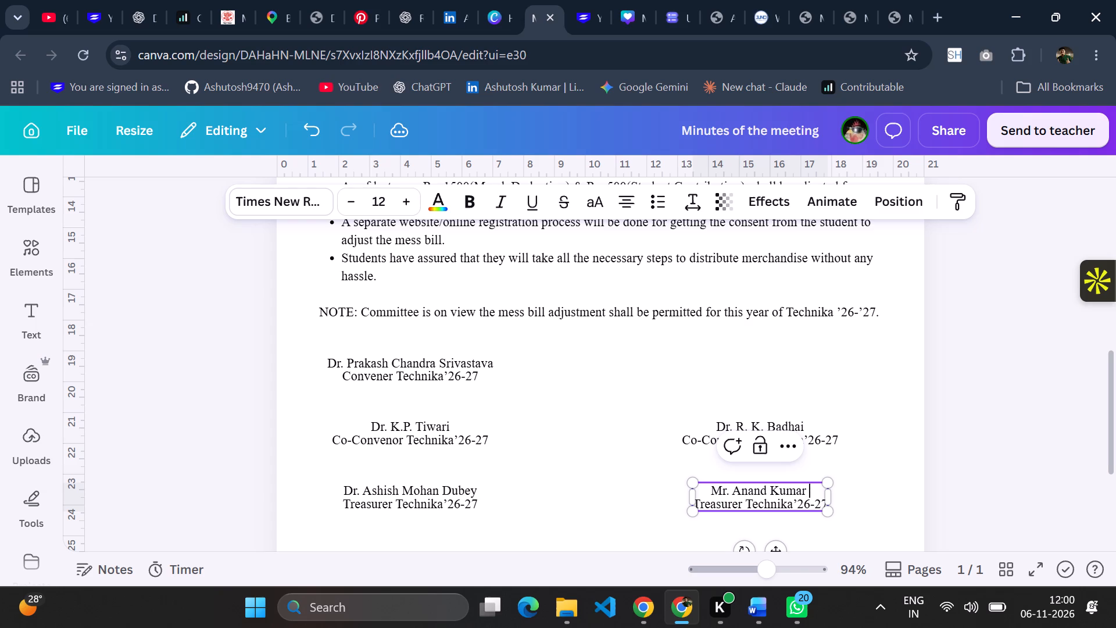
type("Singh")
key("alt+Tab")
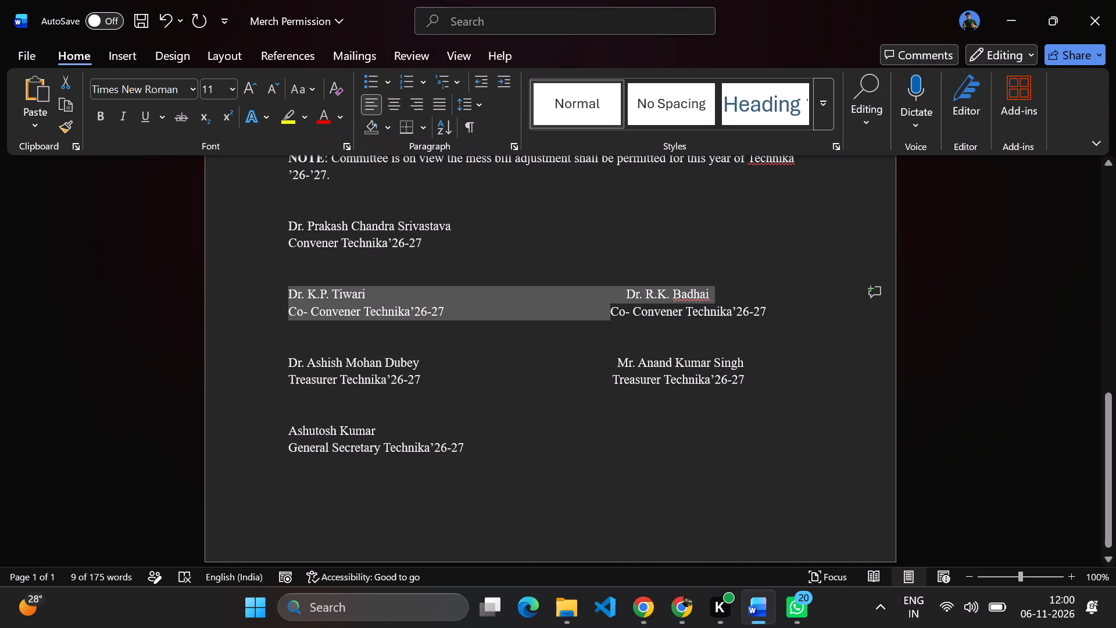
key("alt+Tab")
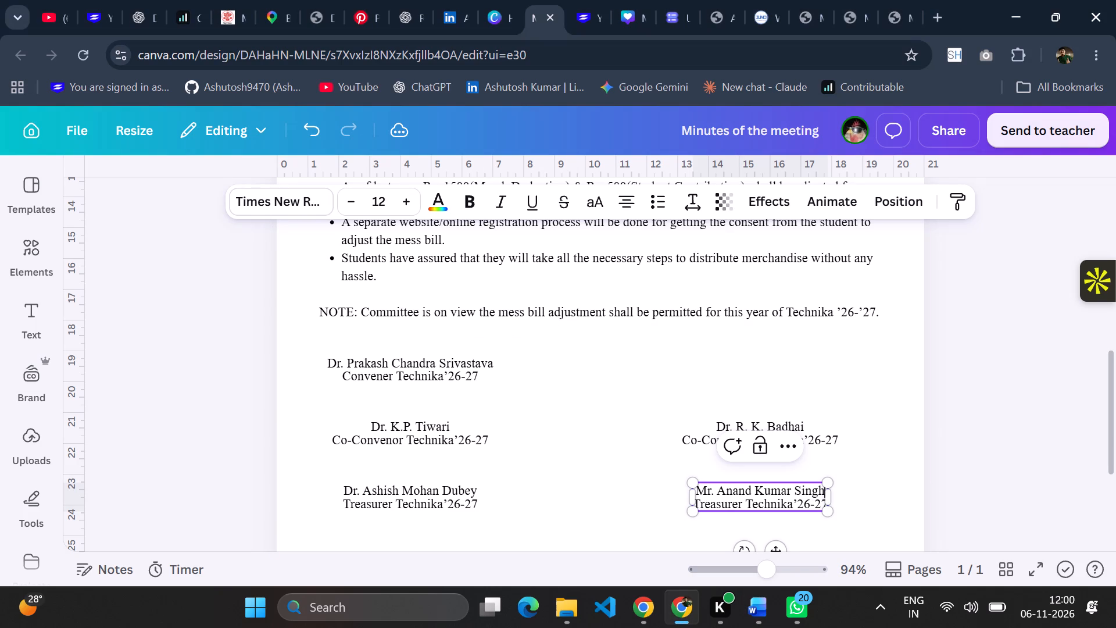
left_click(952, 465)
Duplicate the left Treasurer signature block and place the copy about 1.1 cm beneath it, matching the spacing of the blocks above.
scroll(952, 465, "down", 2)
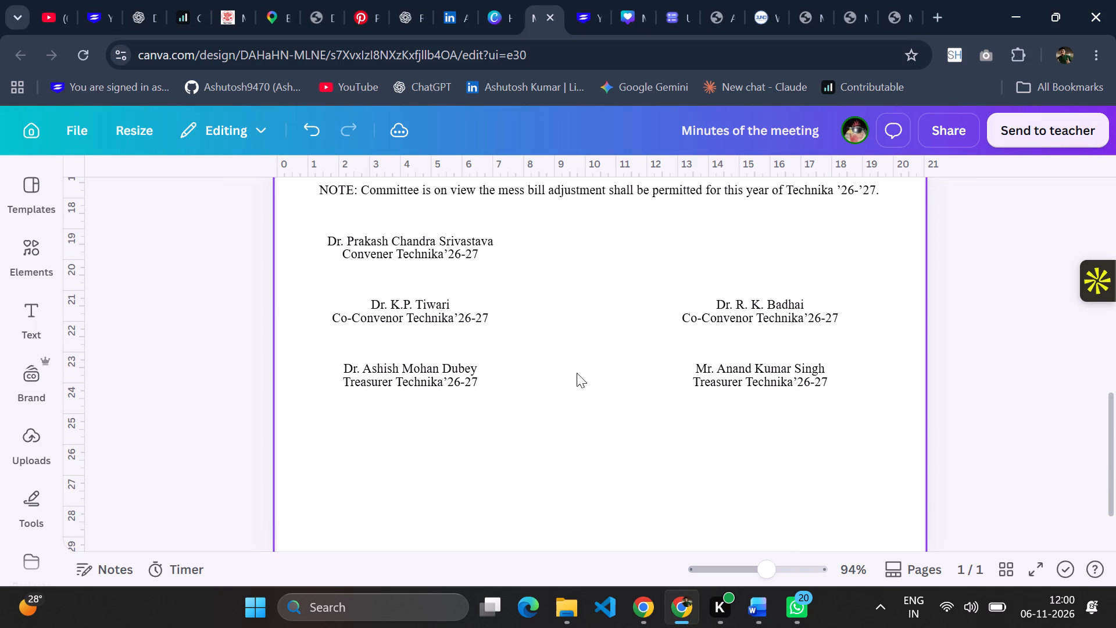
left_click(443, 364)
key("ctrl+c")
key("ctrl+v")
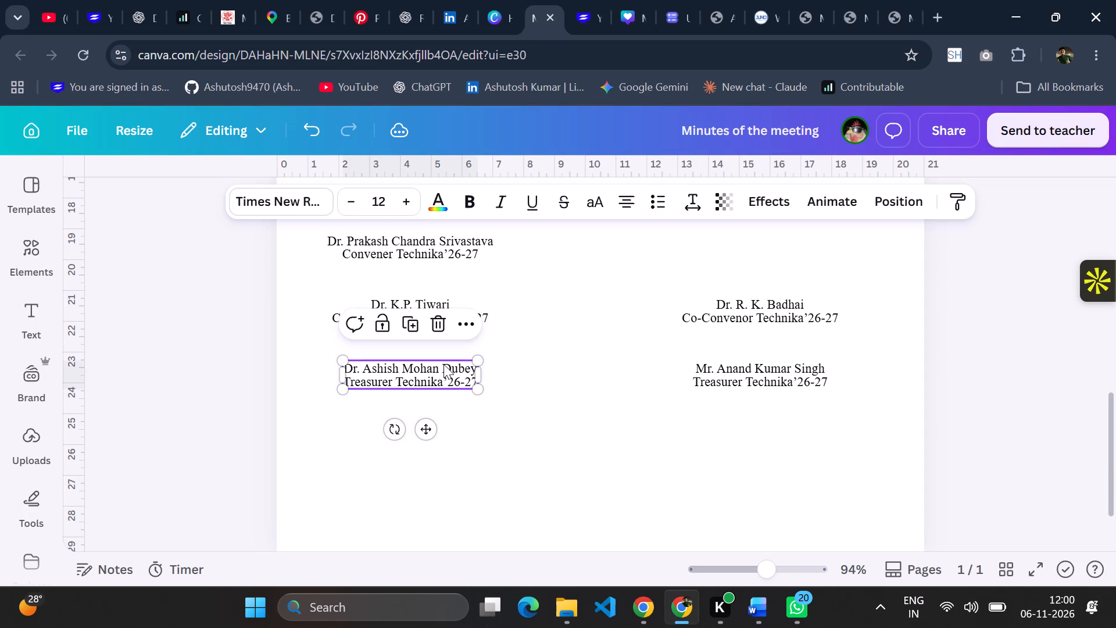
left_click_drag(439, 391, 425, 451)
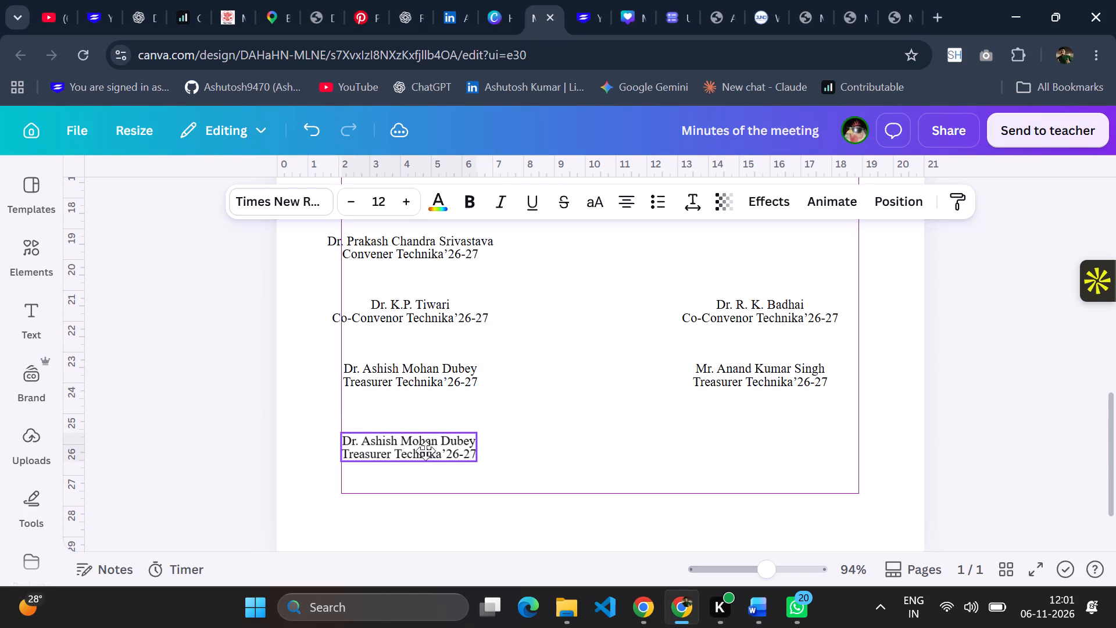
left_click_drag(425, 451, 426, 449)
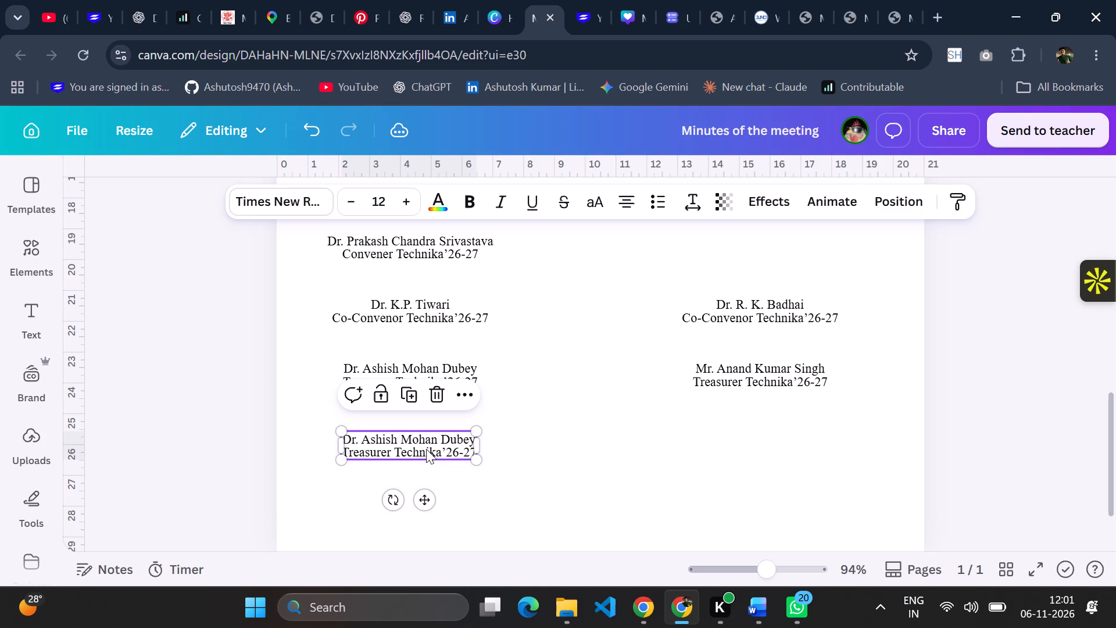
left_click(426, 448)
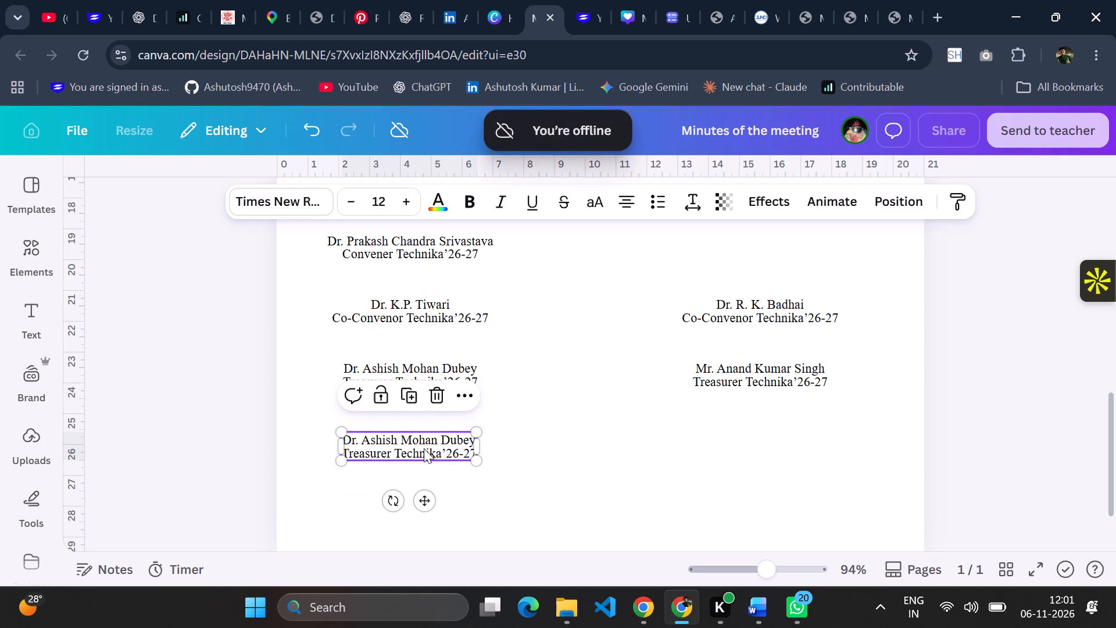
left_click(424, 448)
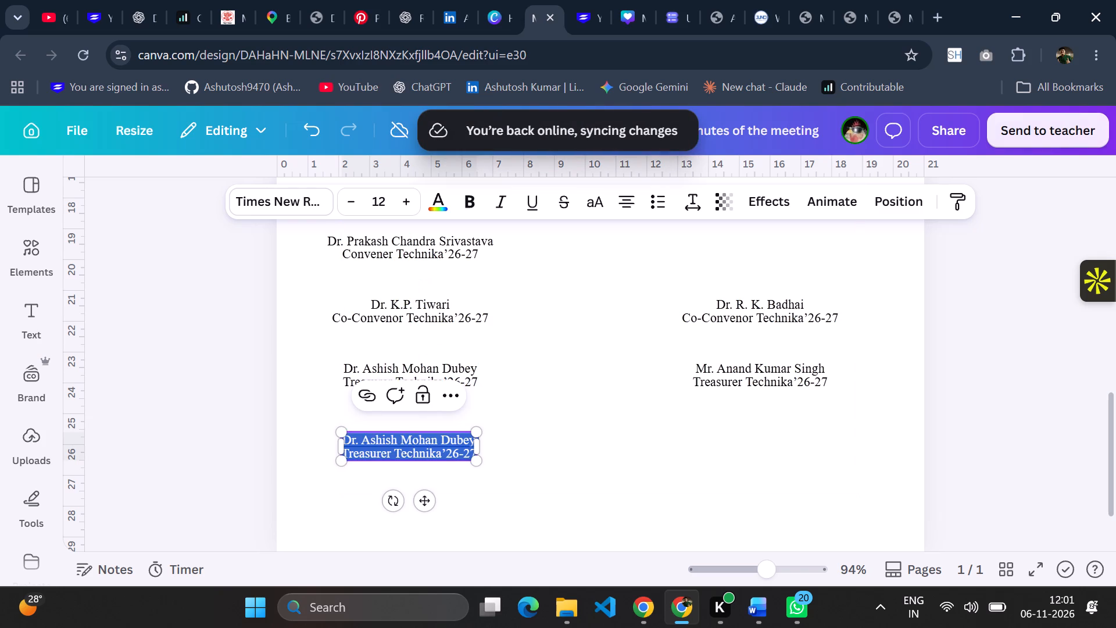
left_click(424, 447)
left_click(513, 498)
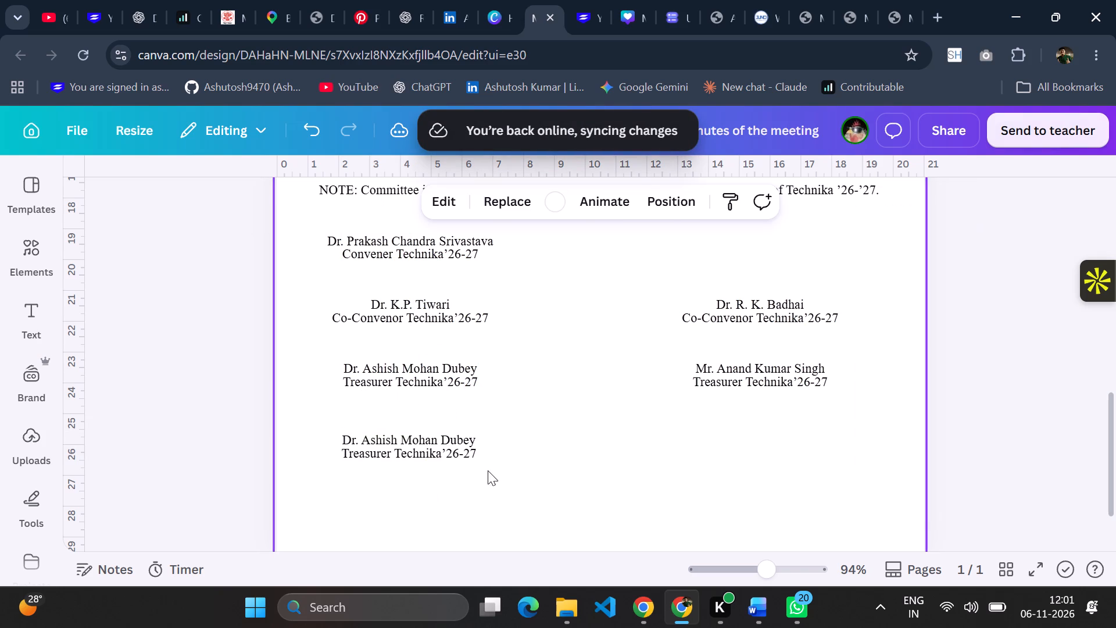
left_click(440, 443)
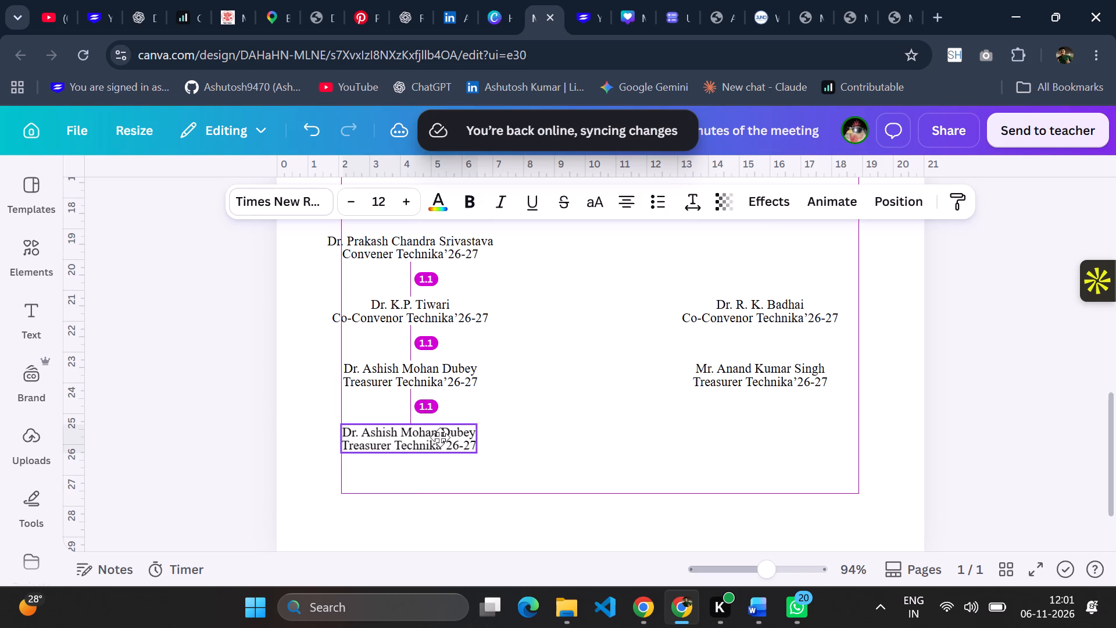
Replace the name in the lowest signature block with the general secretary's name, without a title, and clear the word Treasurer beneath it.
triple_click(438, 434)
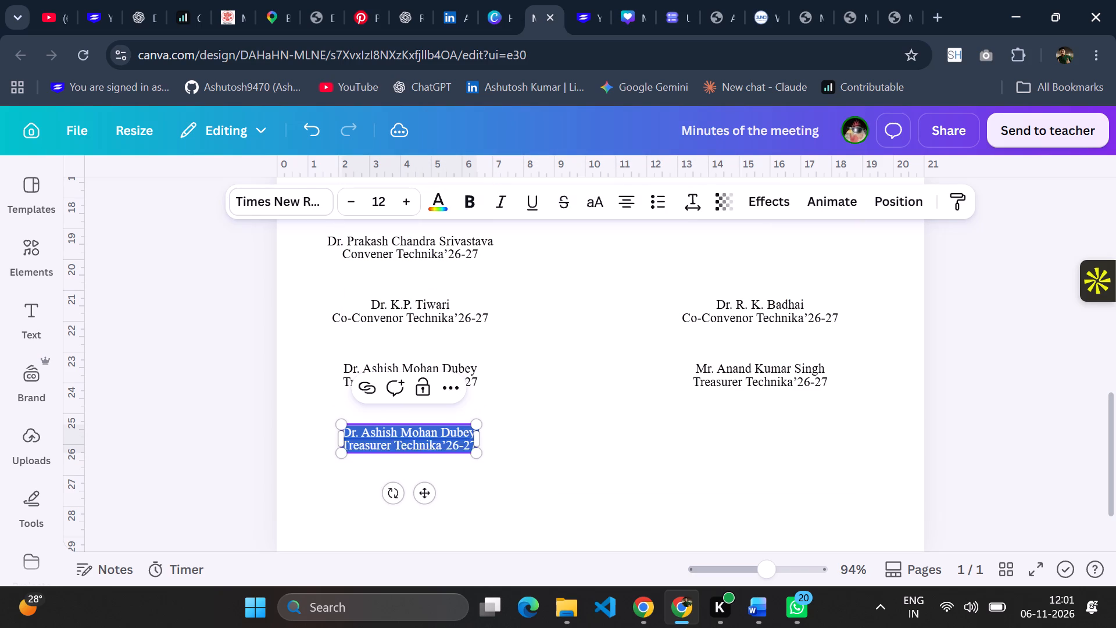
left_click(438, 434)
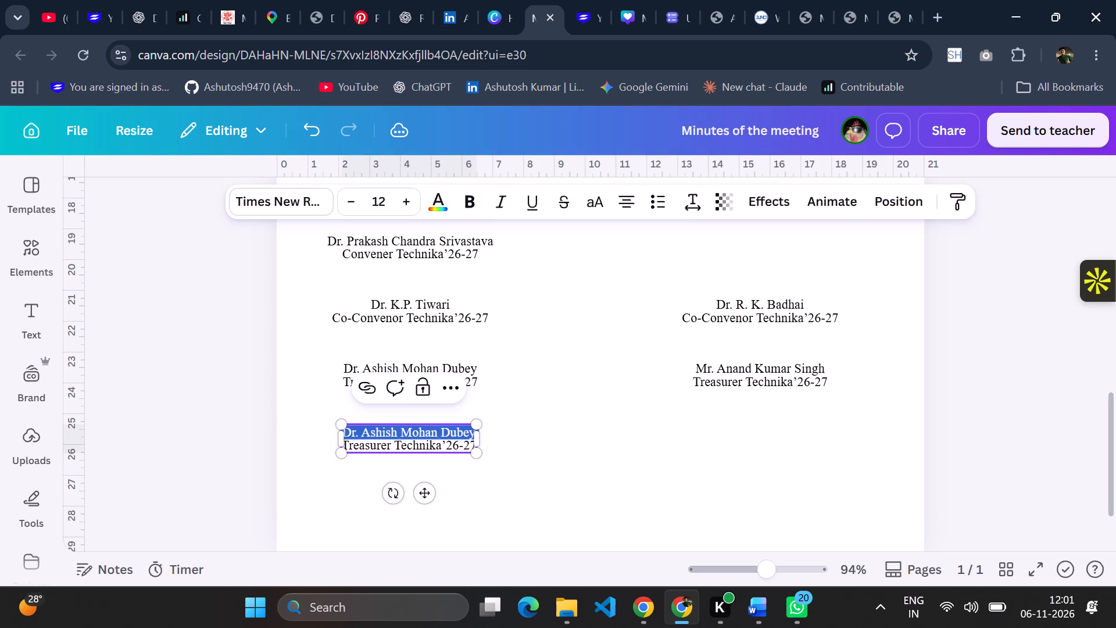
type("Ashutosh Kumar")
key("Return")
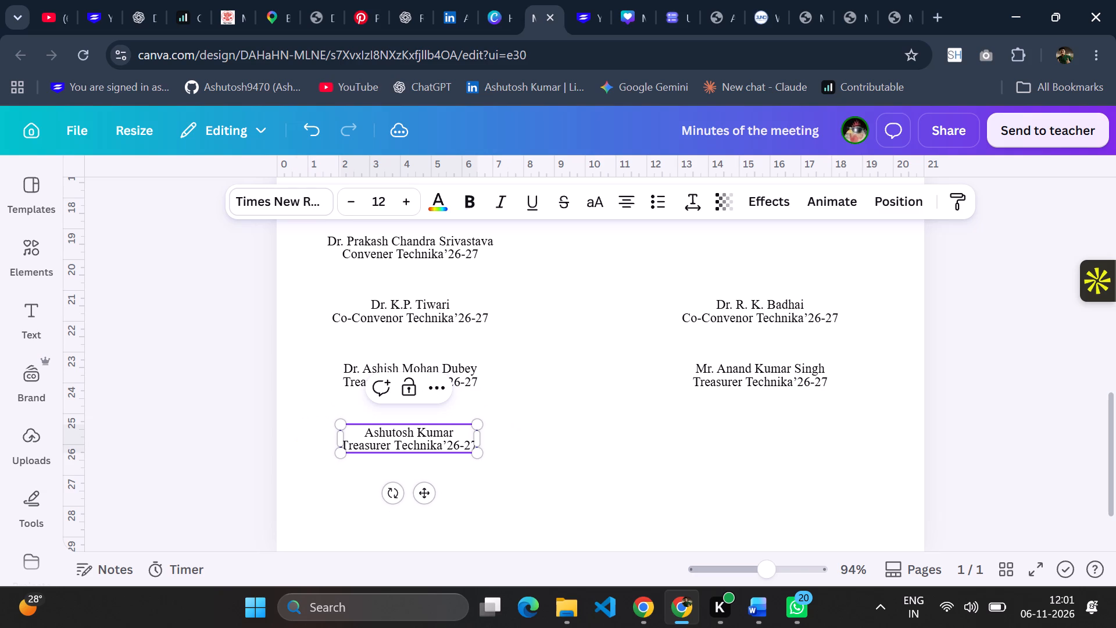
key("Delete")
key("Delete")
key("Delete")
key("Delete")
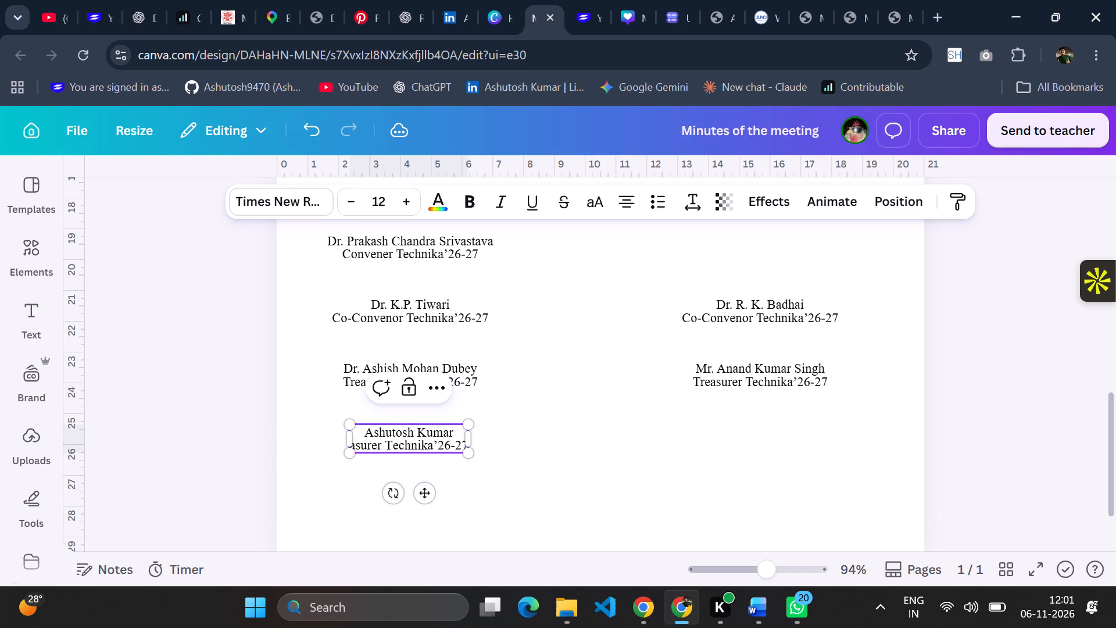
Change the role in the lowest signature block to General Secretary Technika’26-27.
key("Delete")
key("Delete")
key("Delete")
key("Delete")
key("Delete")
type("General Secre")
type("tary")
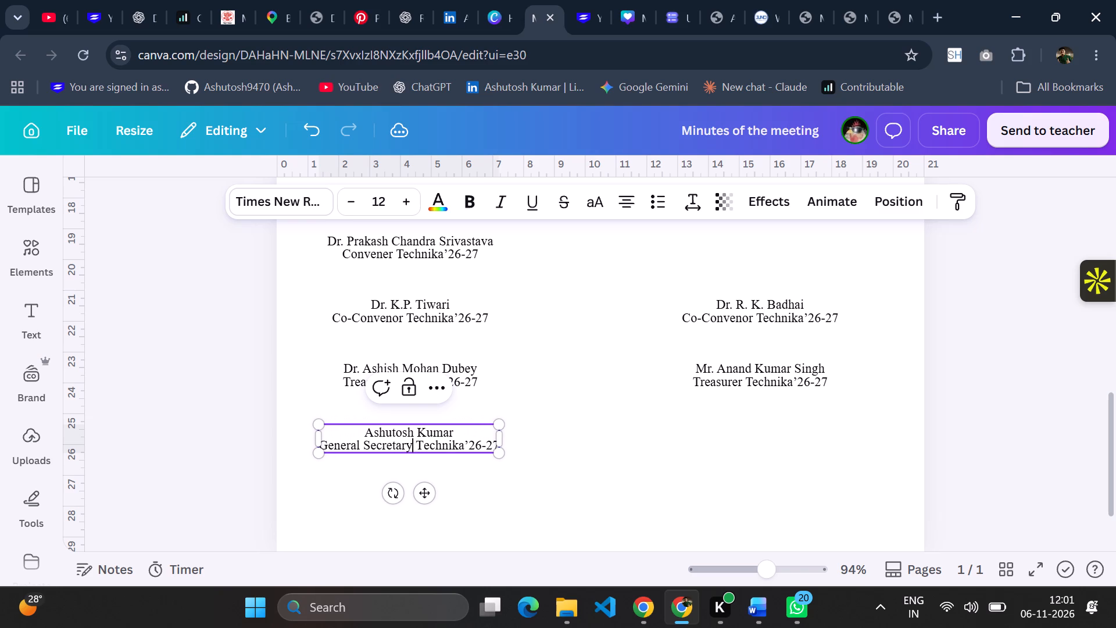
left_click(1022, 380)
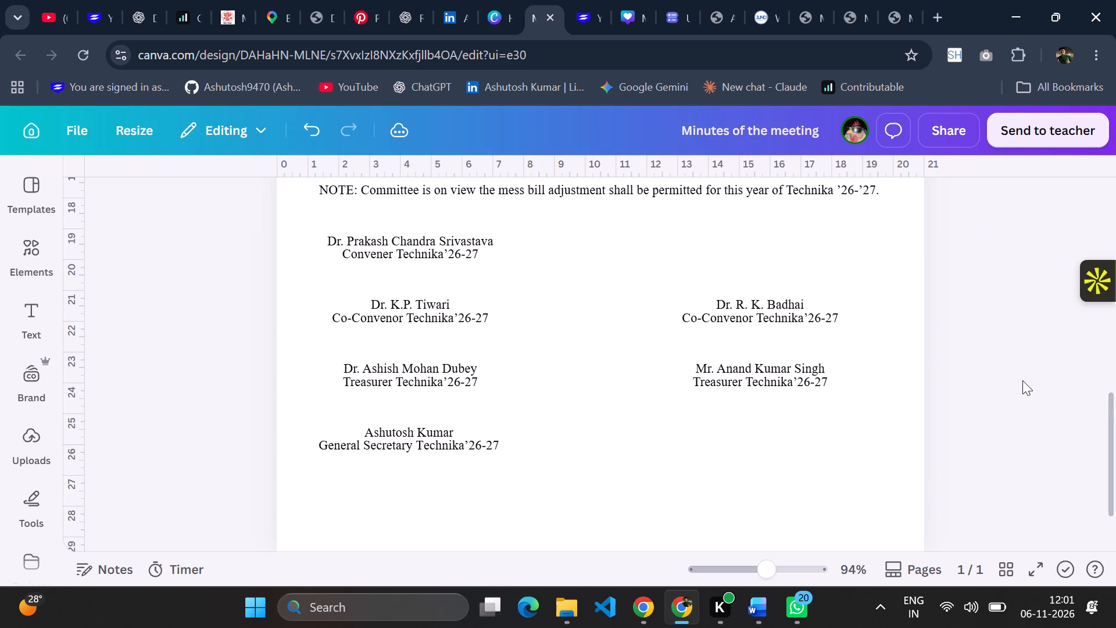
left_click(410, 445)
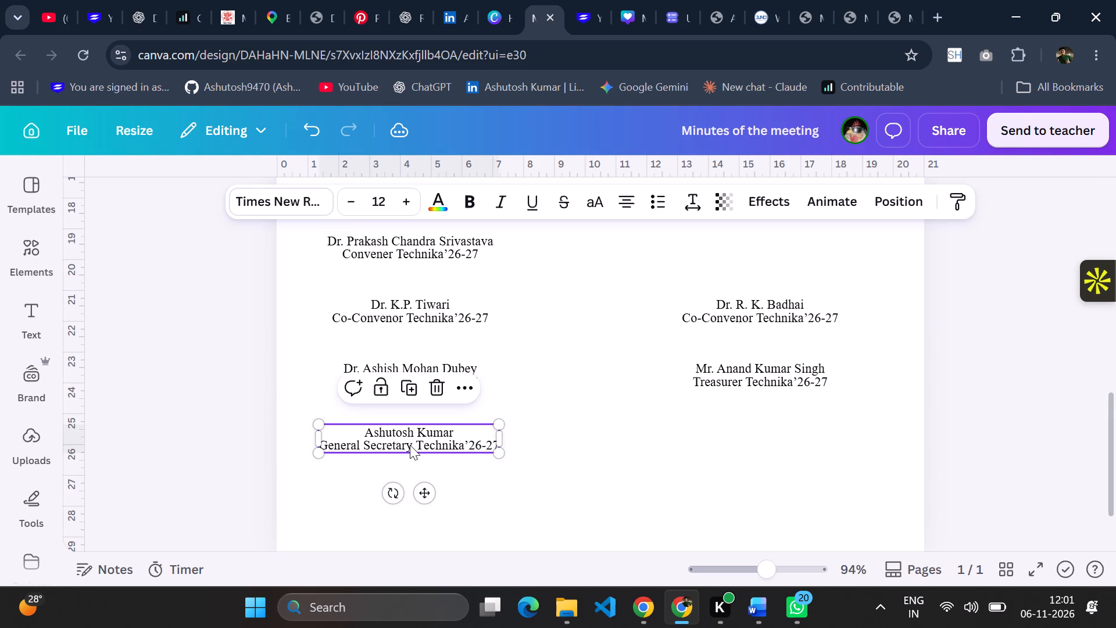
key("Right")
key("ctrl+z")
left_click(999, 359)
Move all six signature blocks together about 0.5 cm further down the page, away from the NOTE line.
scroll(999, 359, "up", 1)
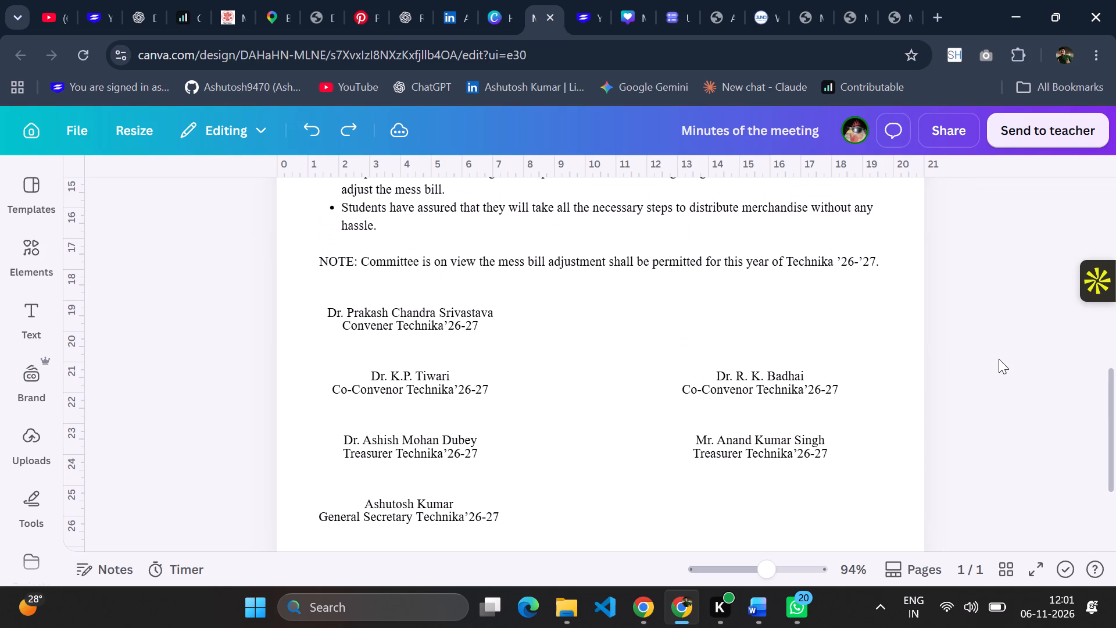
scroll(999, 359, "up", 1)
left_click_drag(263, 311, 784, 512)
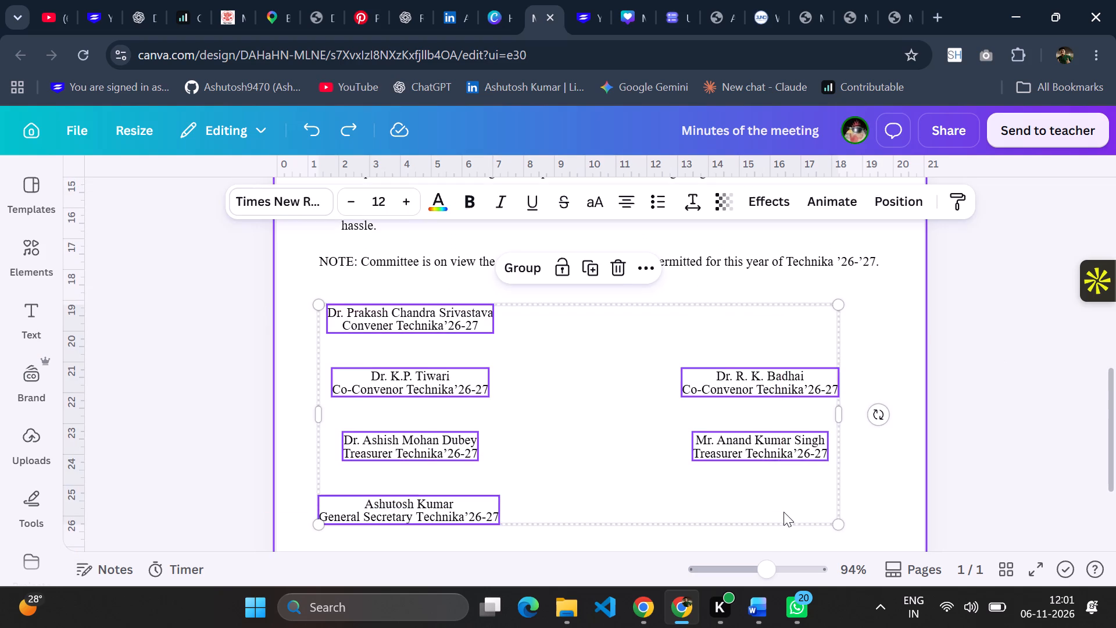
key("Down")
key("Down")
key("Down")
key("Down")
key("Down")
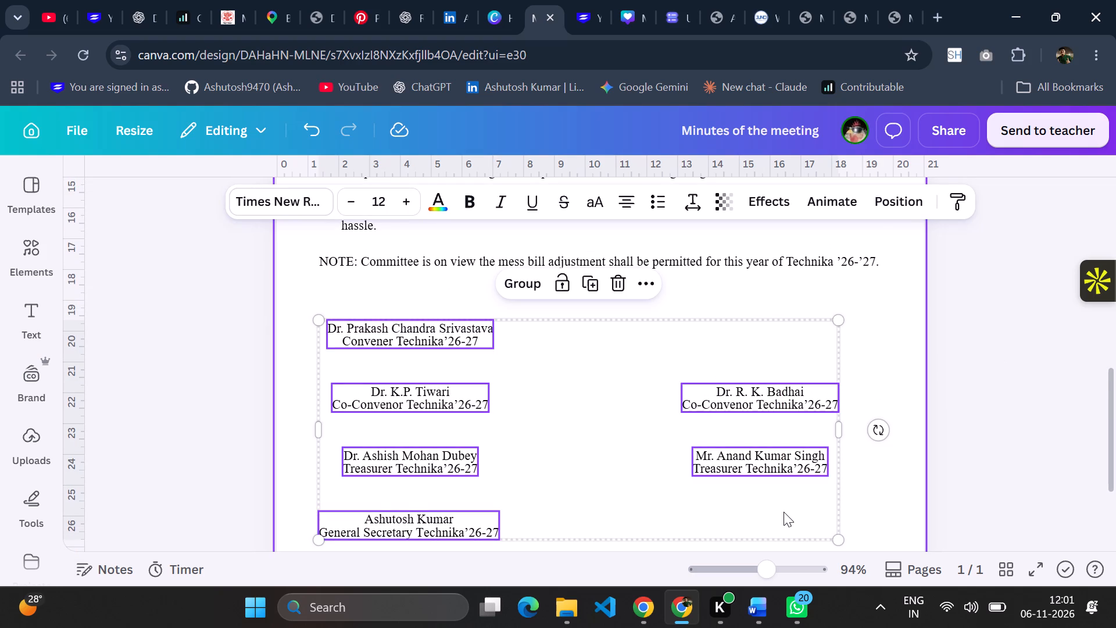
scroll(784, 512, "down", 1)
left_click(989, 355)
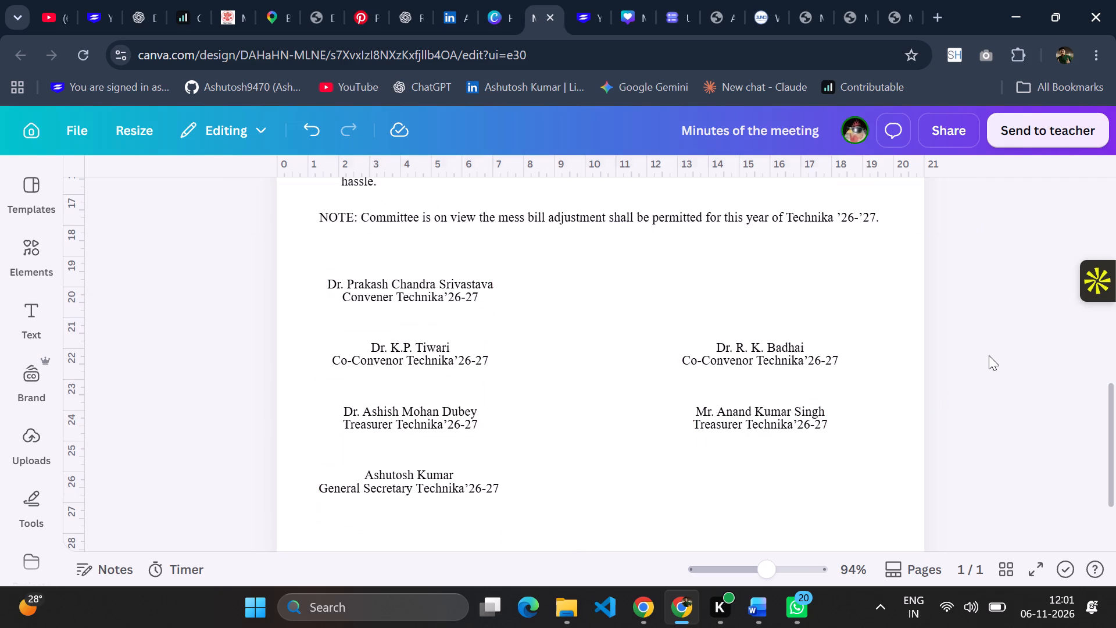
Enlarge the round institute logo in the letterhead to about 2.5 by 2.5 cm, keeping its upper-left corner in place.
scroll(989, 355, "up", 4)
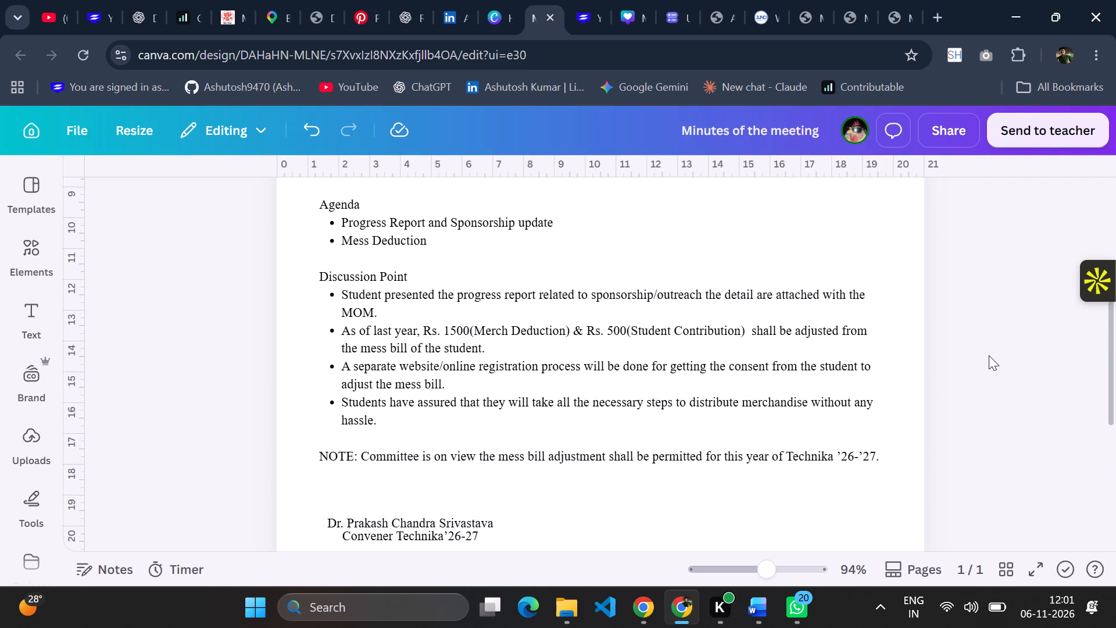
scroll(989, 355, "up", 3)
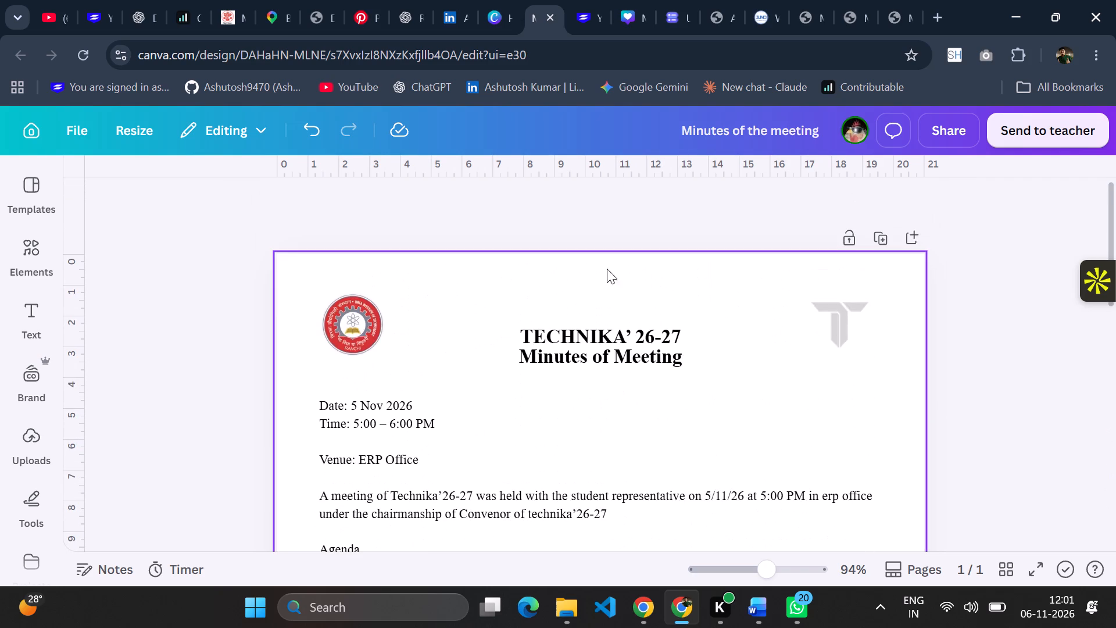
left_click(344, 323)
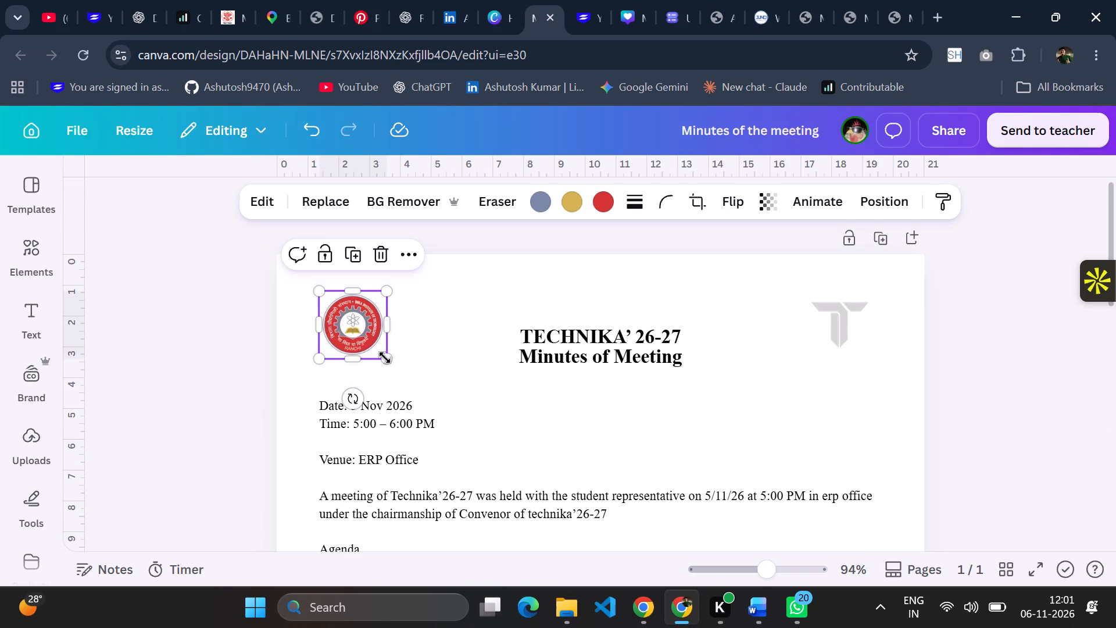
left_click_drag(390, 363, 401, 368)
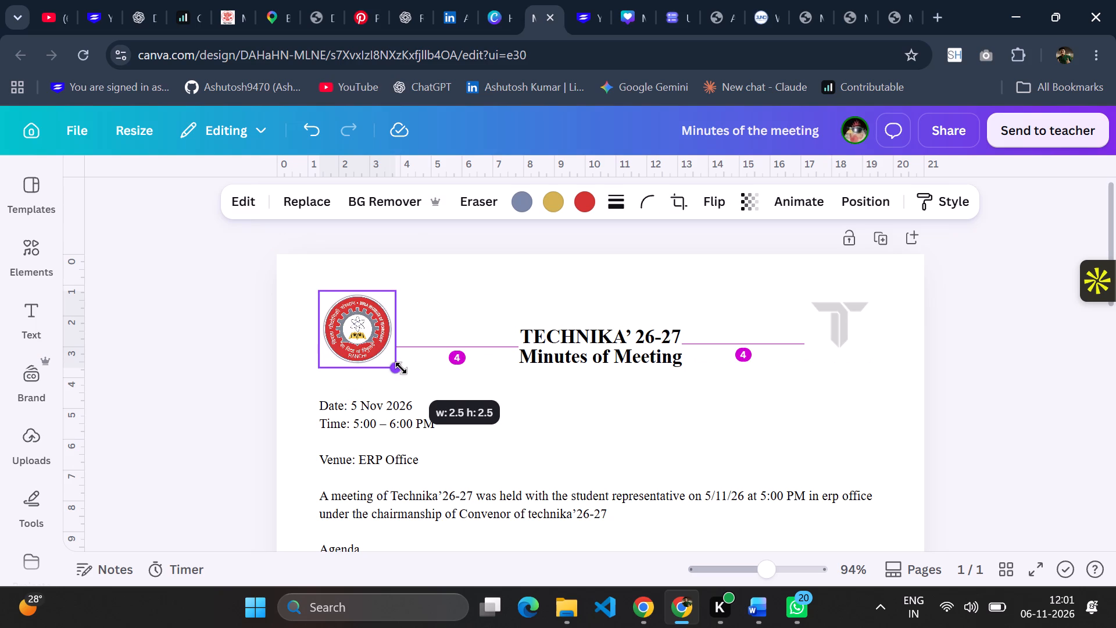
left_click_drag(401, 368, 402, 368)
Enlarge the grey T logo in the letterhead to about 2.7 by 2.8 cm, keeping its upper-right corner in place.
left_click(820, 333)
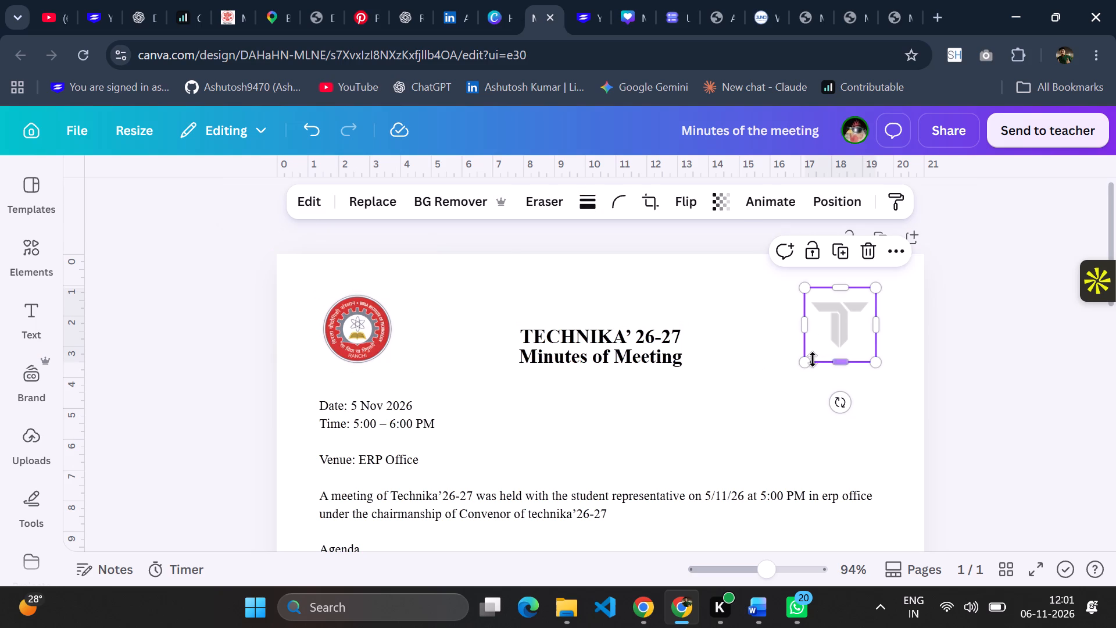
left_click_drag(809, 362, 802, 372)
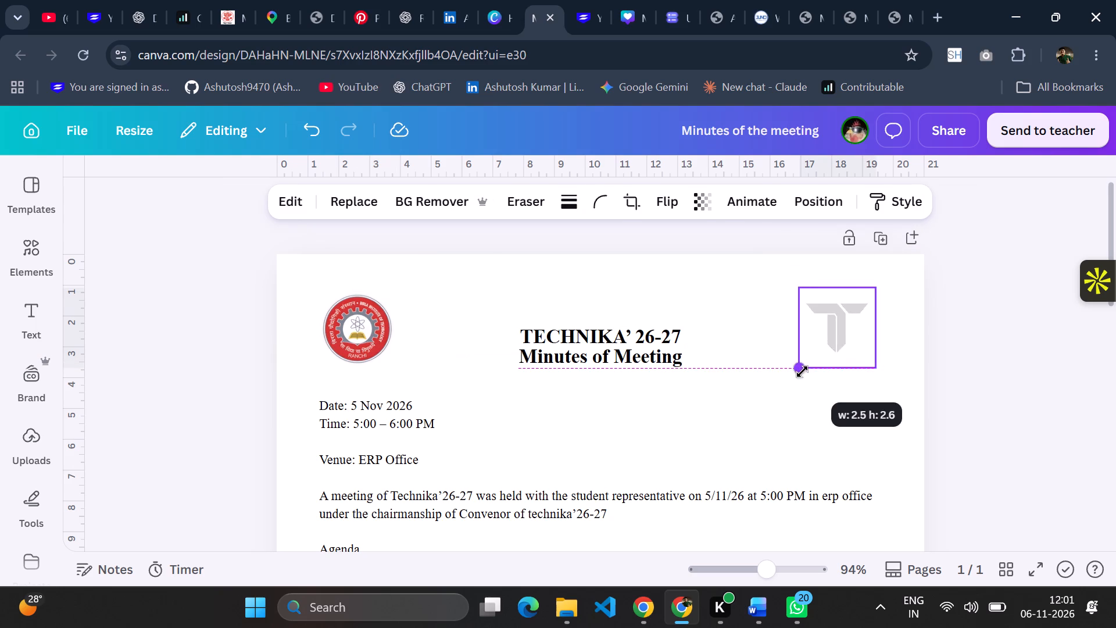
left_click_drag(802, 372, 794, 382)
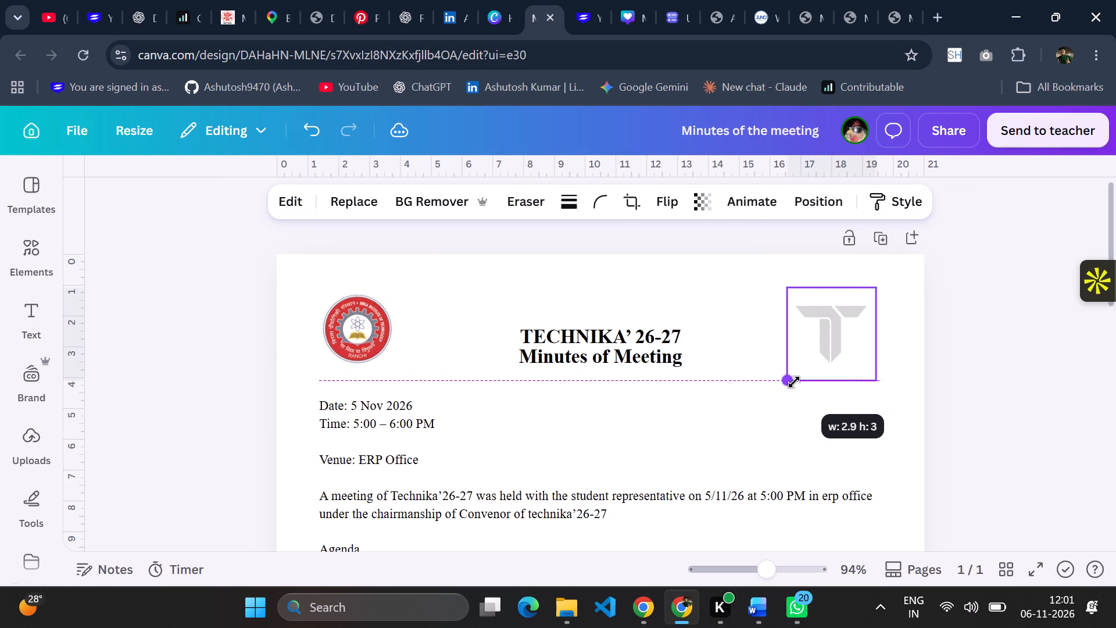
left_click_drag(794, 382, 795, 381)
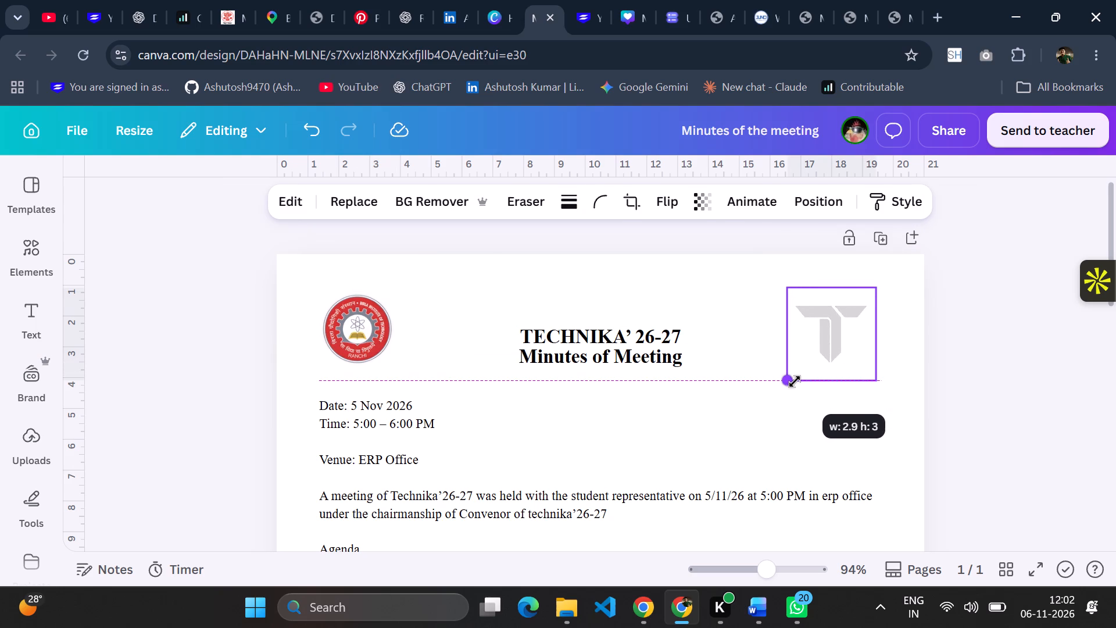
left_click_drag(795, 381, 799, 376)
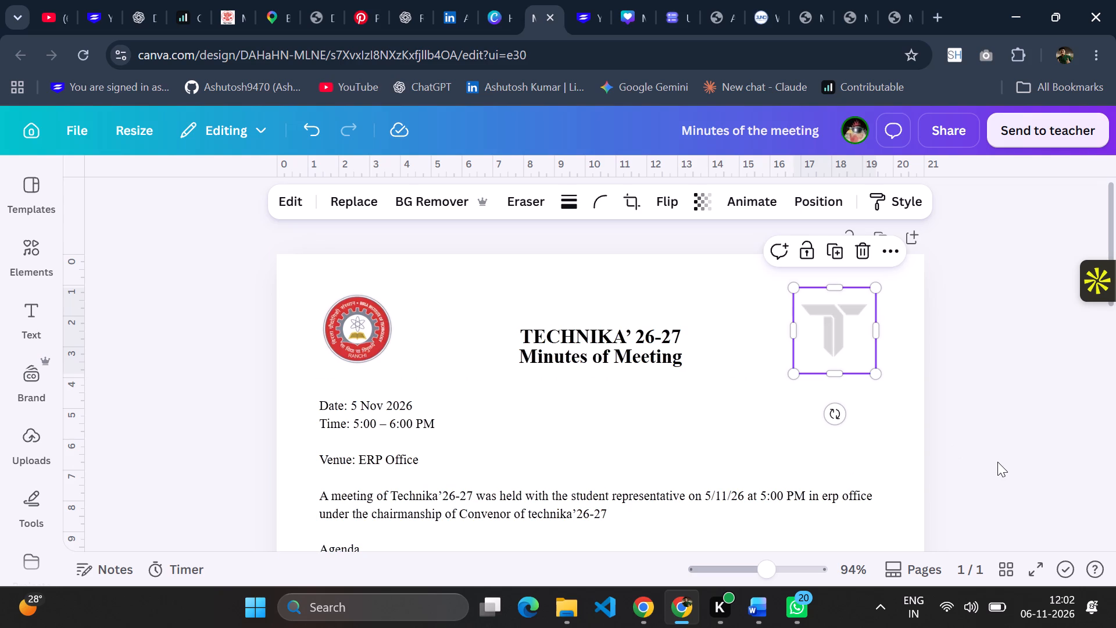
left_click(1024, 405)
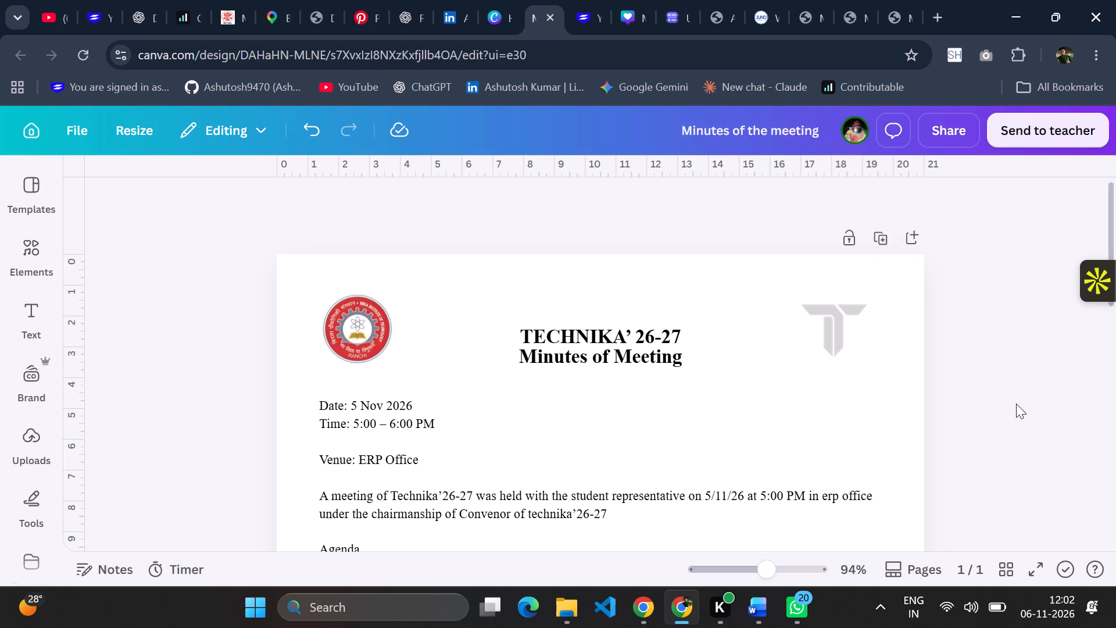
Download the meeting minutes design as a PDF with the Digital preset.
scroll(713, 395, "down", 5)
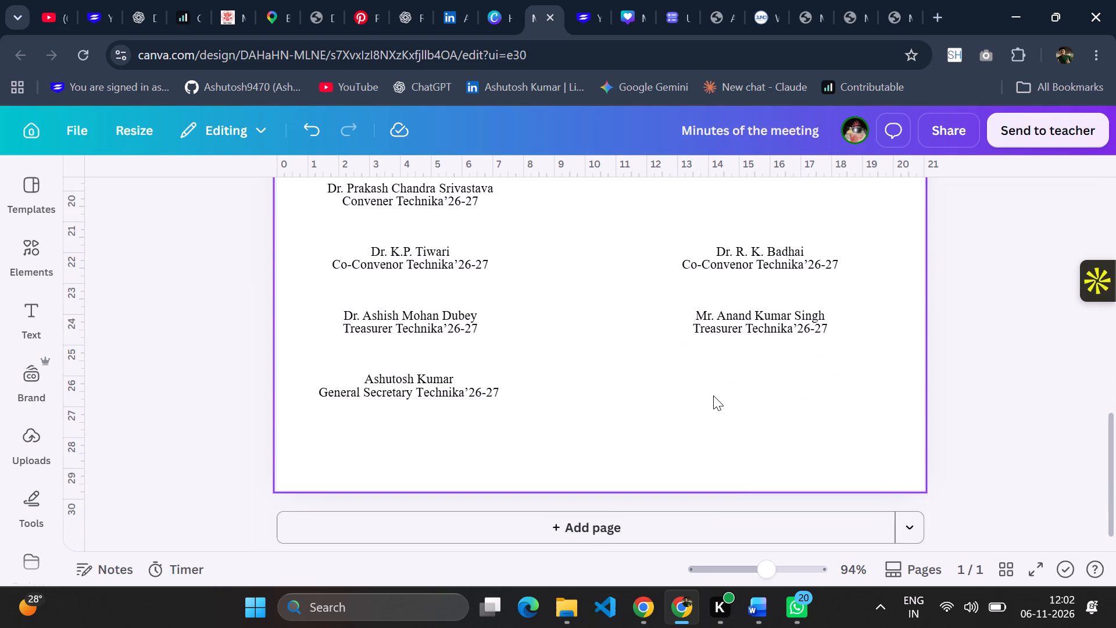
scroll(713, 395, "up", 7)
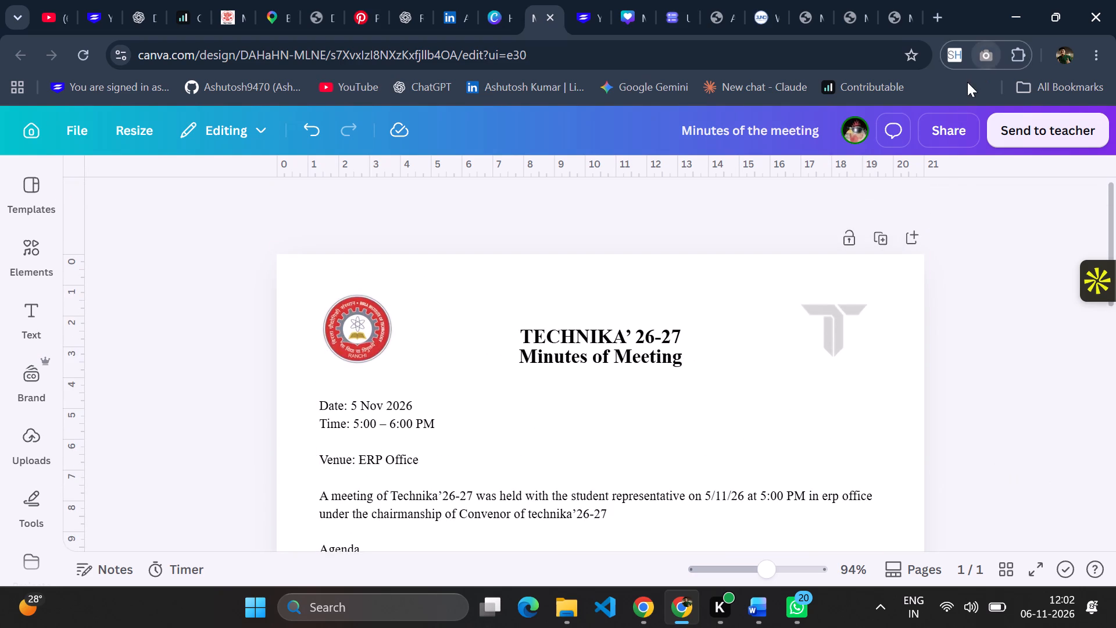
left_click(942, 145)
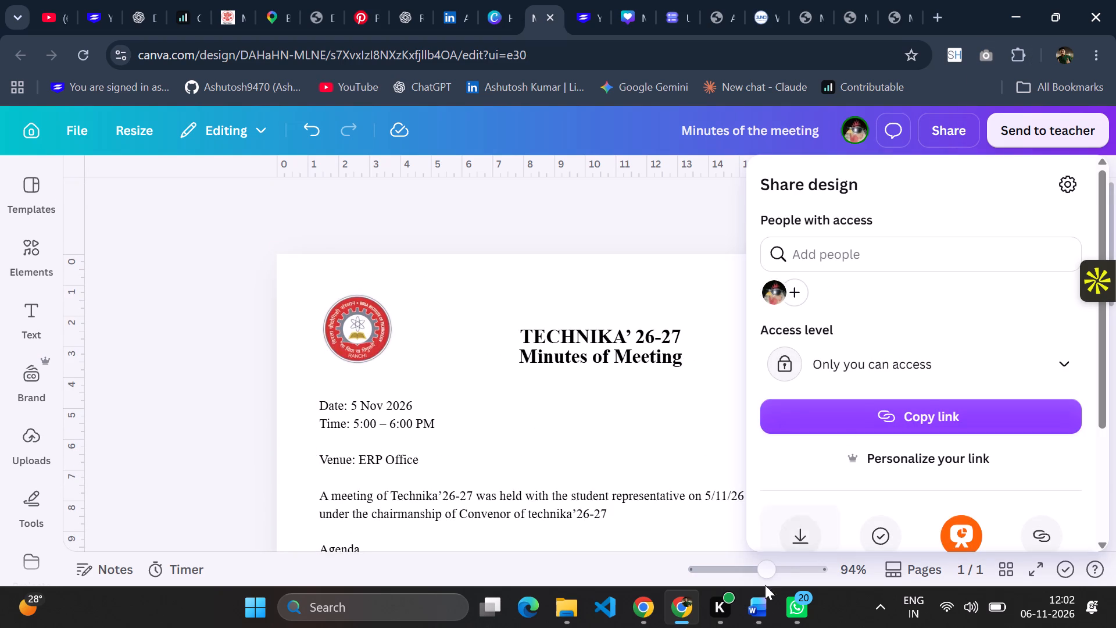
left_click(798, 515)
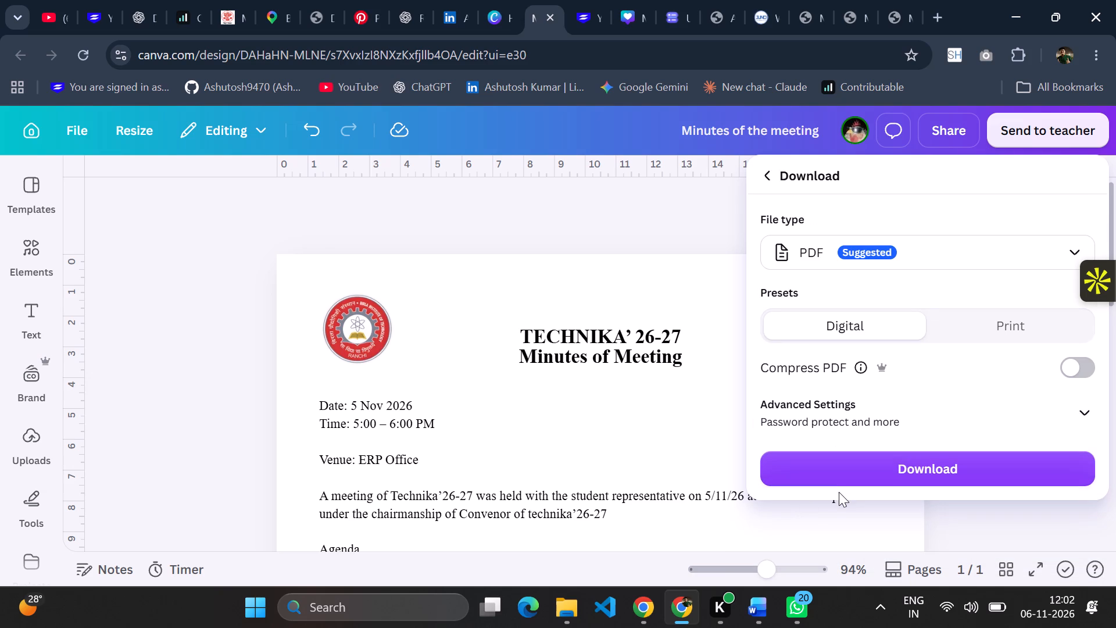
left_click(831, 475)
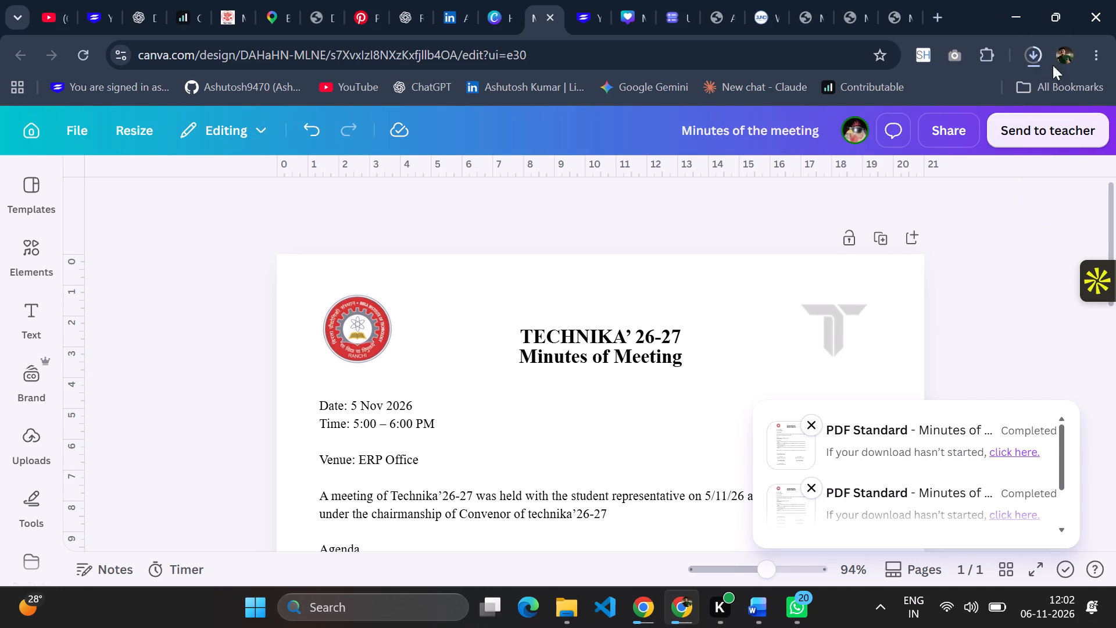
Open the newly downloaded minutes PDF and review its layout down to the signature blocks.
left_click(1029, 49)
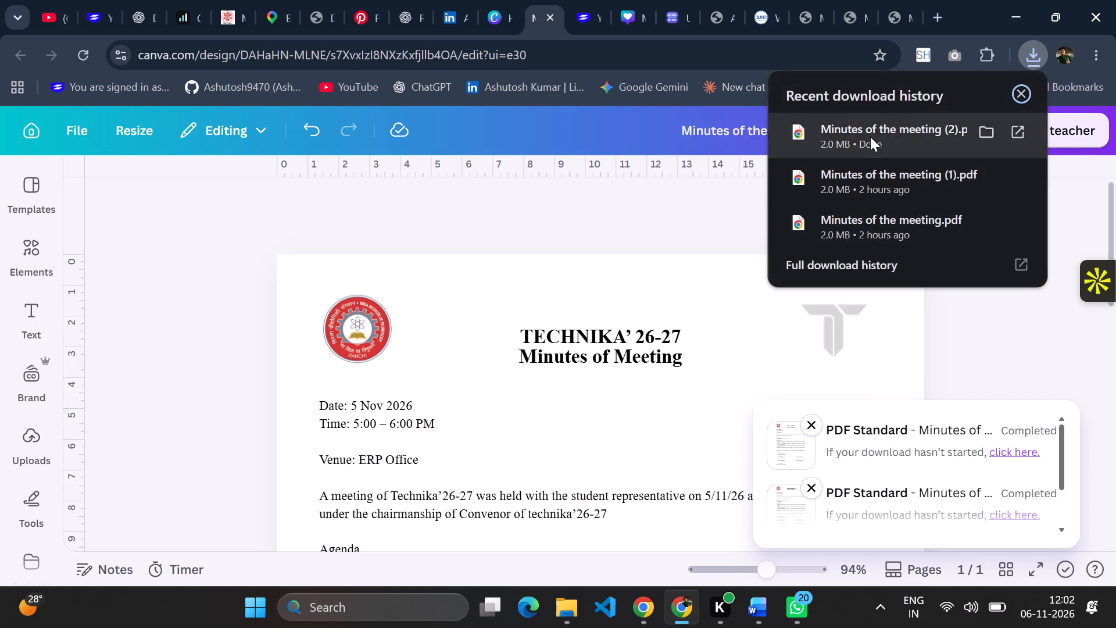
left_click(870, 137)
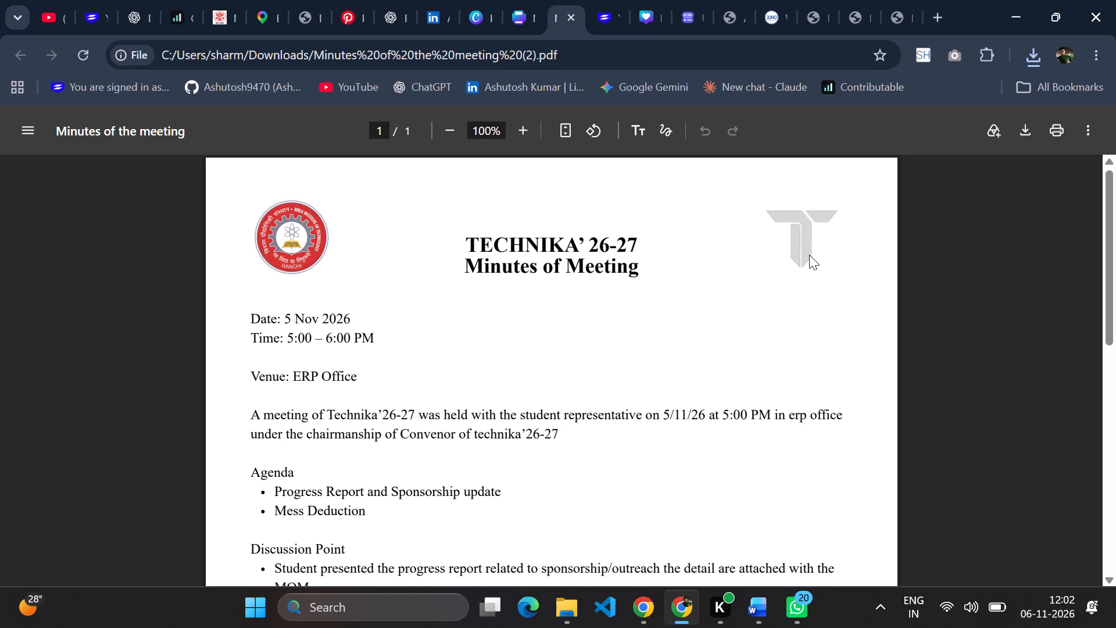
scroll(809, 255, "down", 7)
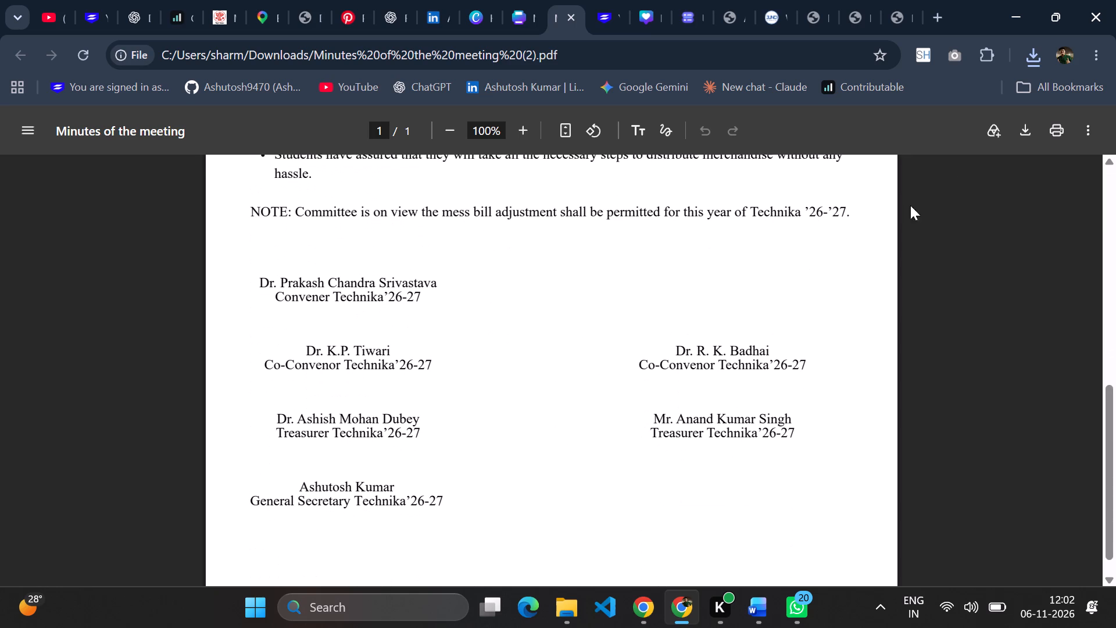
Check the print preview of the minutes PDF and close it without printing.
left_click(1046, 131)
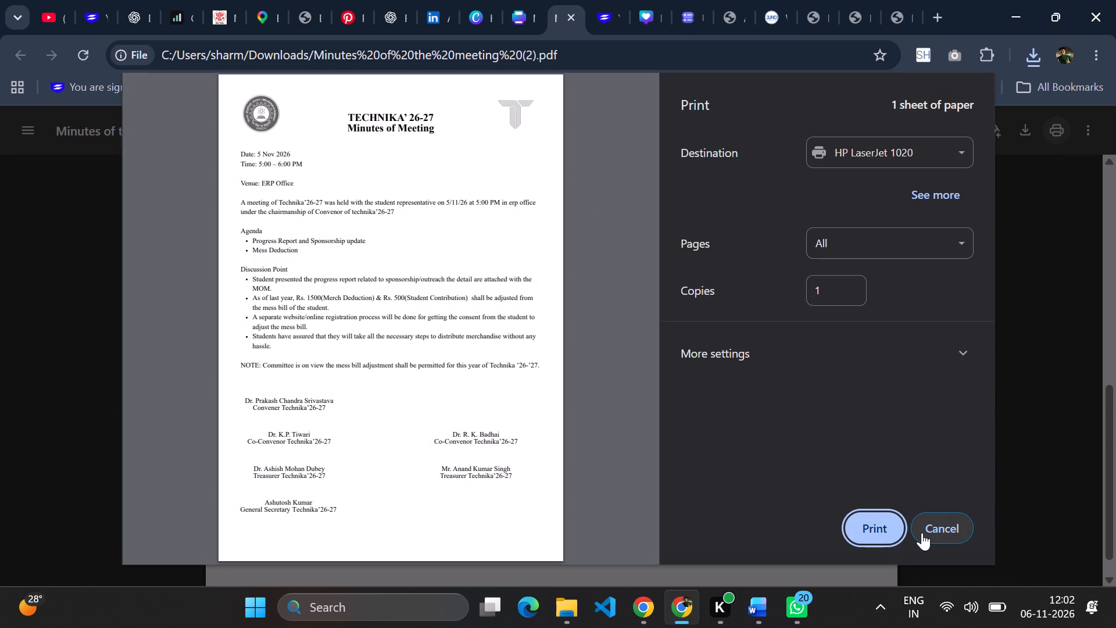
left_click(922, 533)
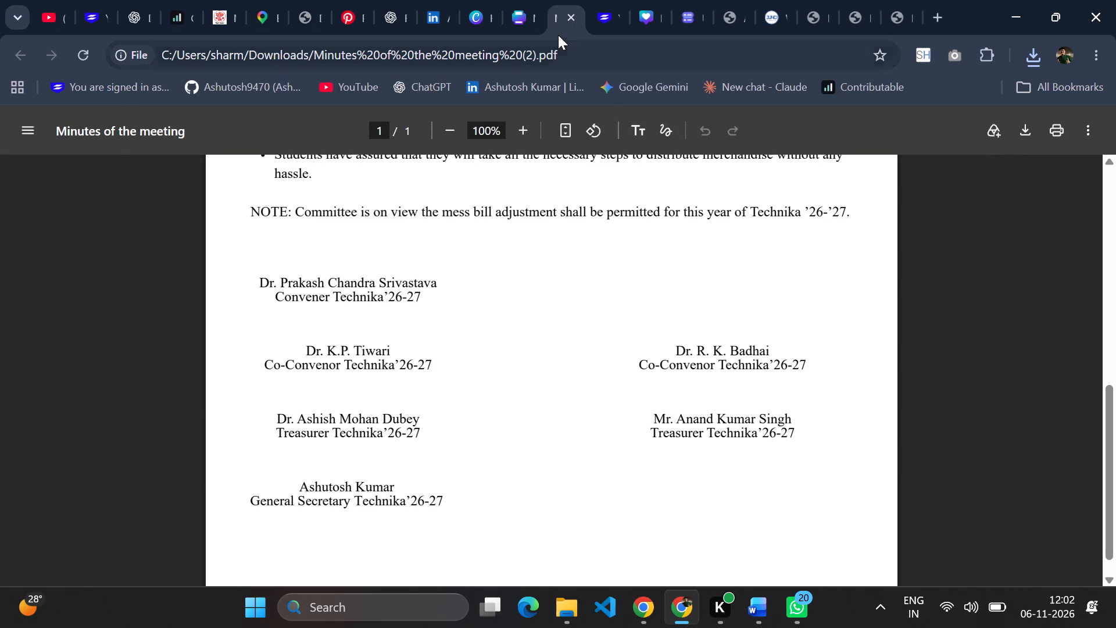
In the Canva minutes design, left-align the text of the Convener, first Co-Convenor and first Treasurer signature blocks.
left_click(519, 0)
scroll(396, 284, "down", 3)
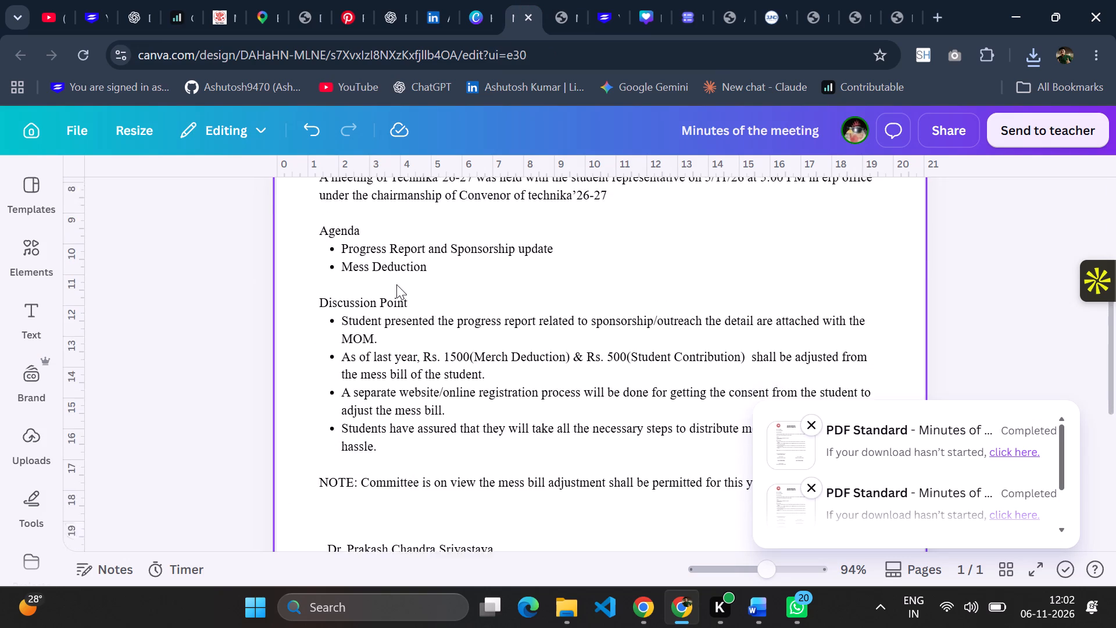
scroll(396, 284, "down", 1)
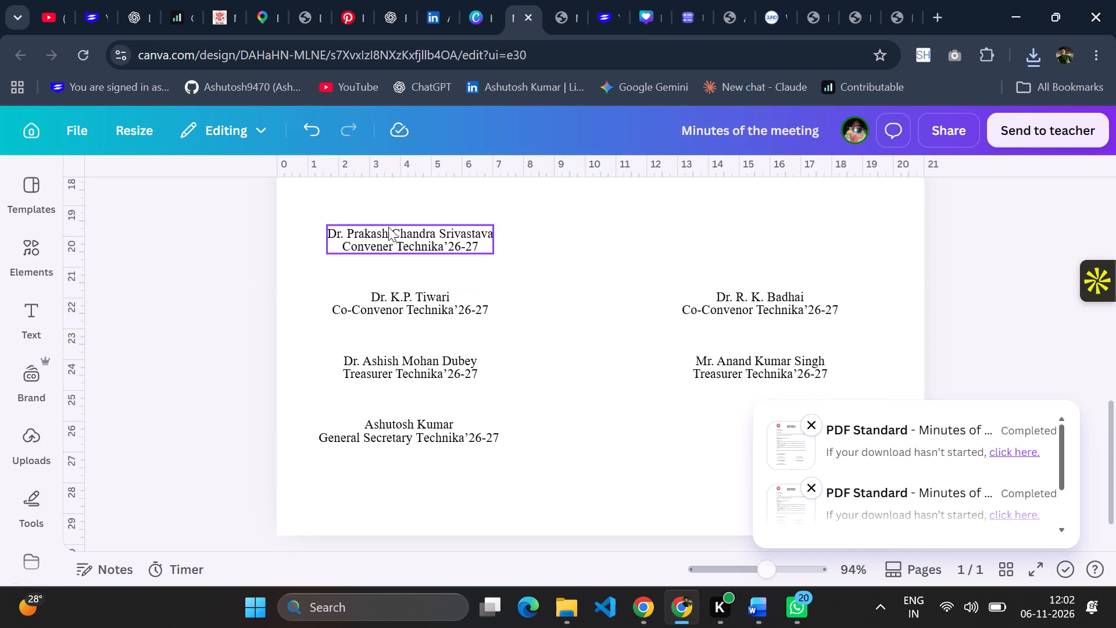
left_click(387, 224)
left_click(392, 246)
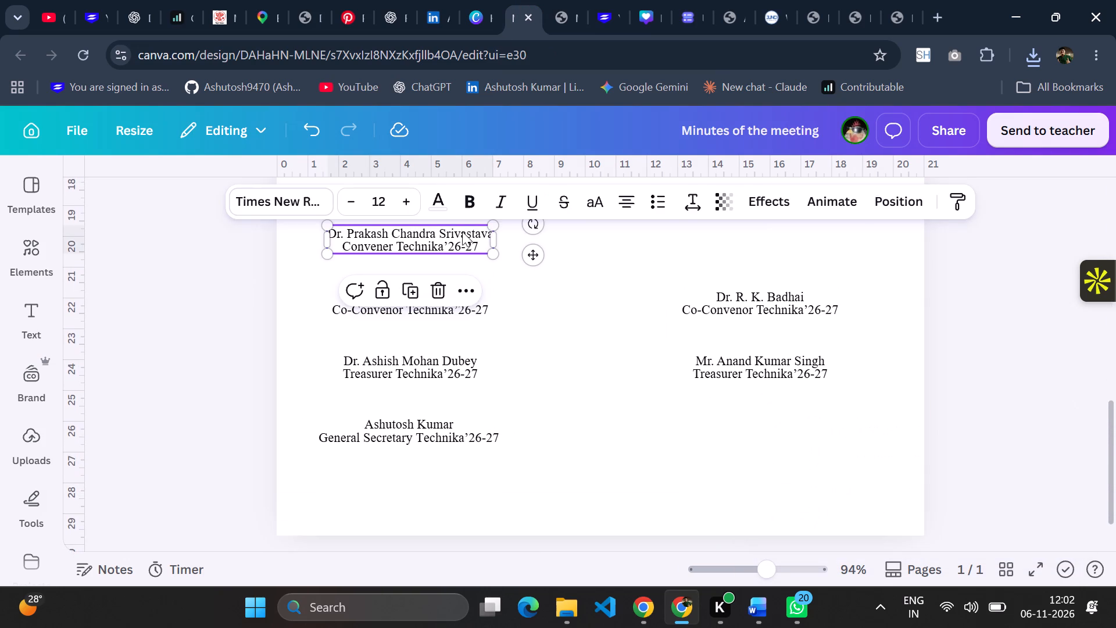
left_click(619, 198)
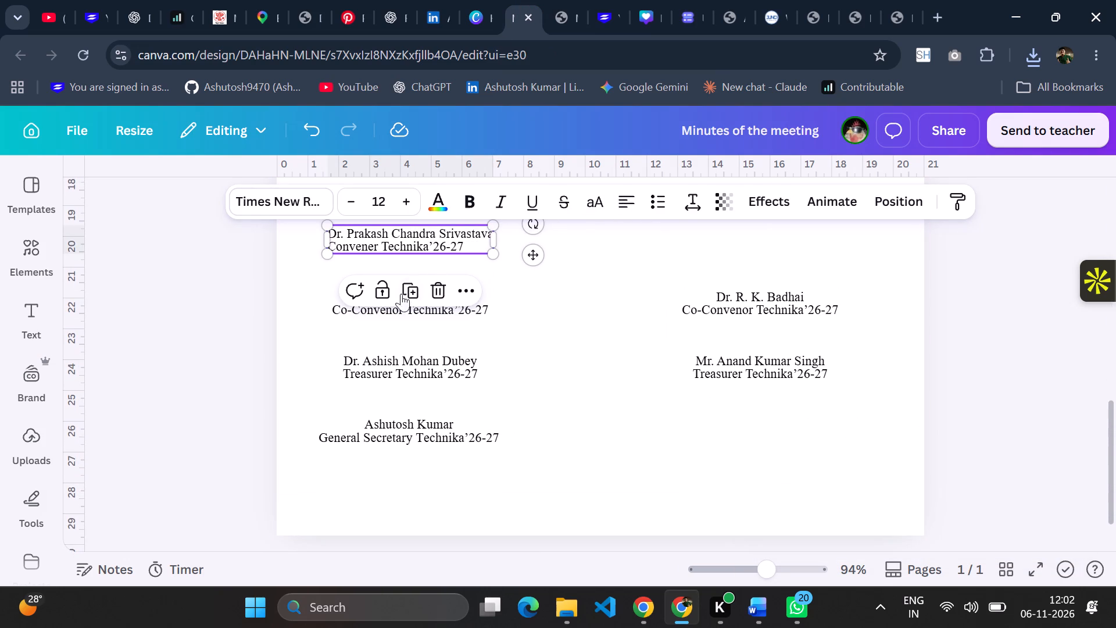
left_click(392, 315)
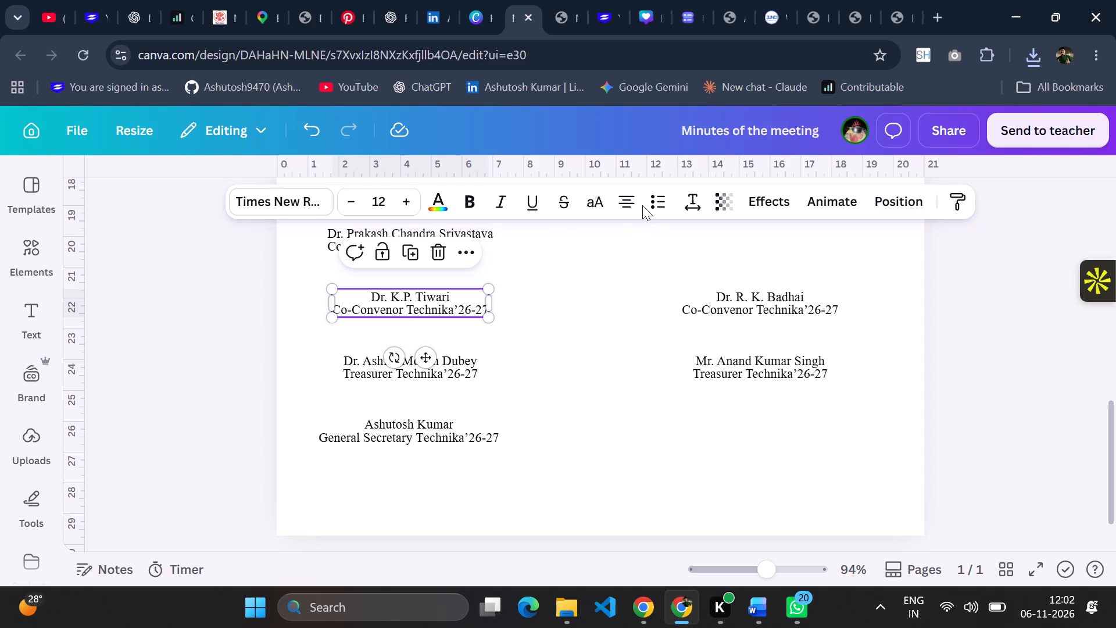
left_click(635, 205)
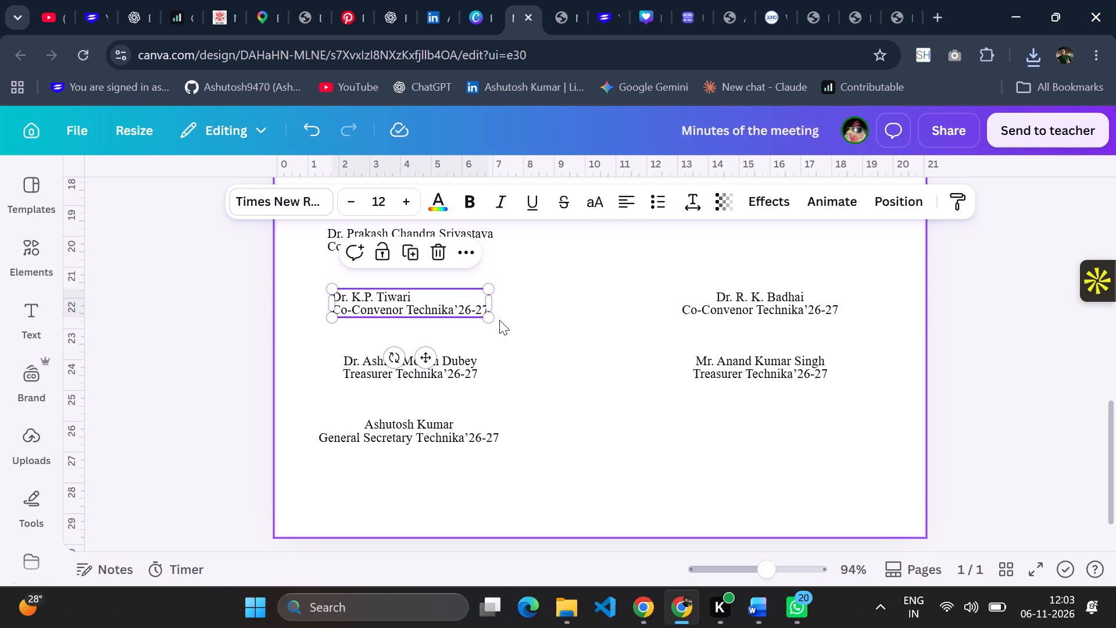
left_click(453, 378)
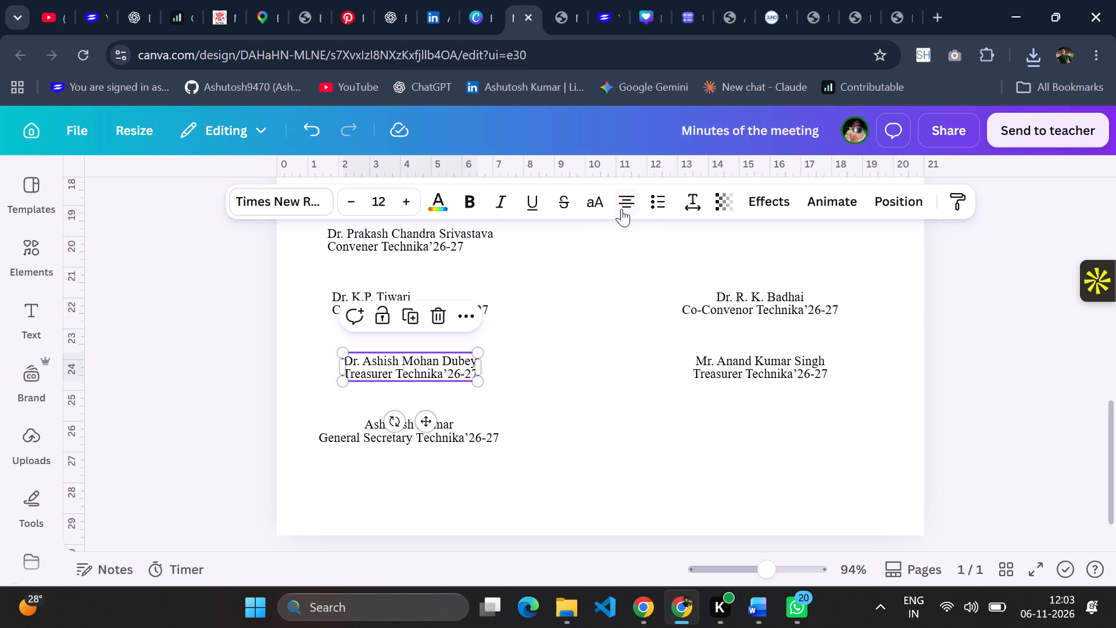
left_click(623, 207)
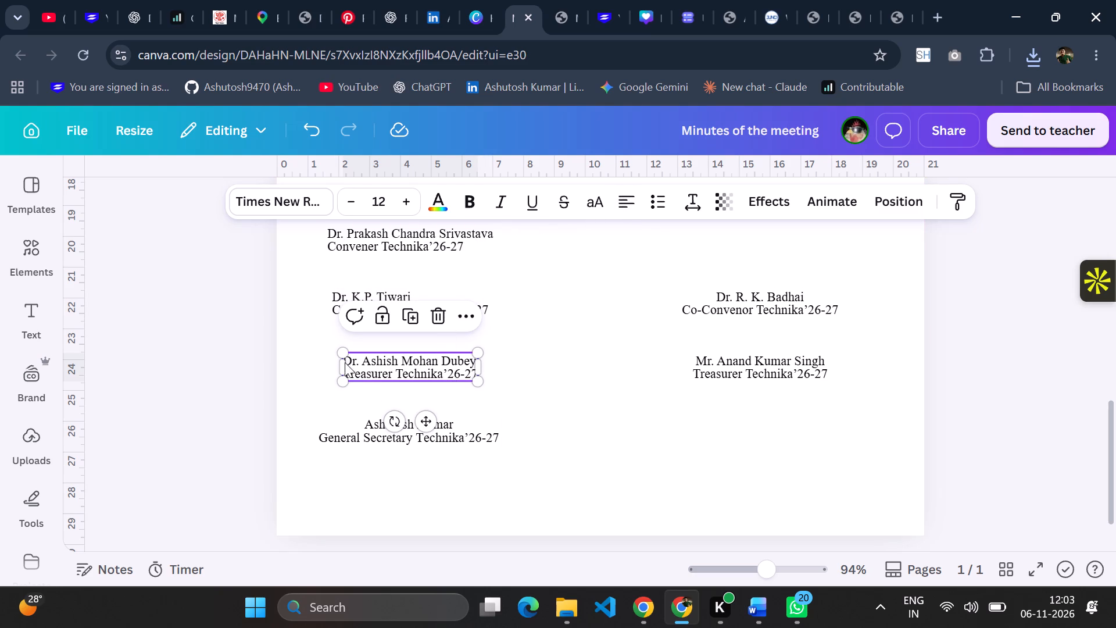
Nudge the first Treasurer signature block until its left edge lines up with the Co-Convenor block above it.
key("Left")
key("Left")
key("Left")
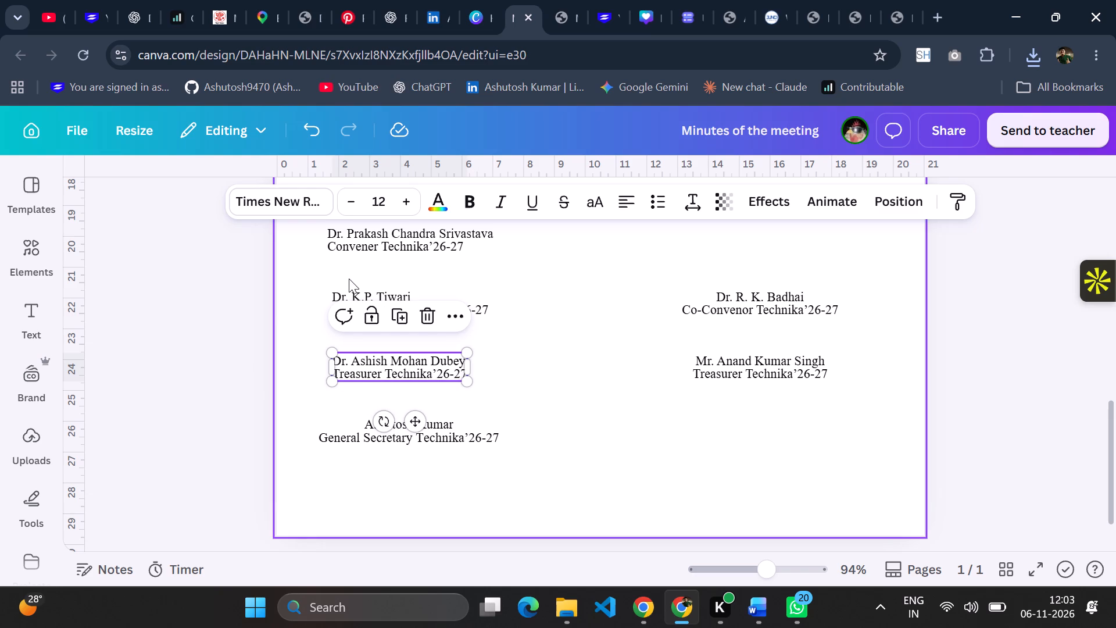
Nudge the Convener and first Co-Convenor signature blocks to line up with the left edge of the NOTE paragraph.
scroll(349, 279, "up", 1)
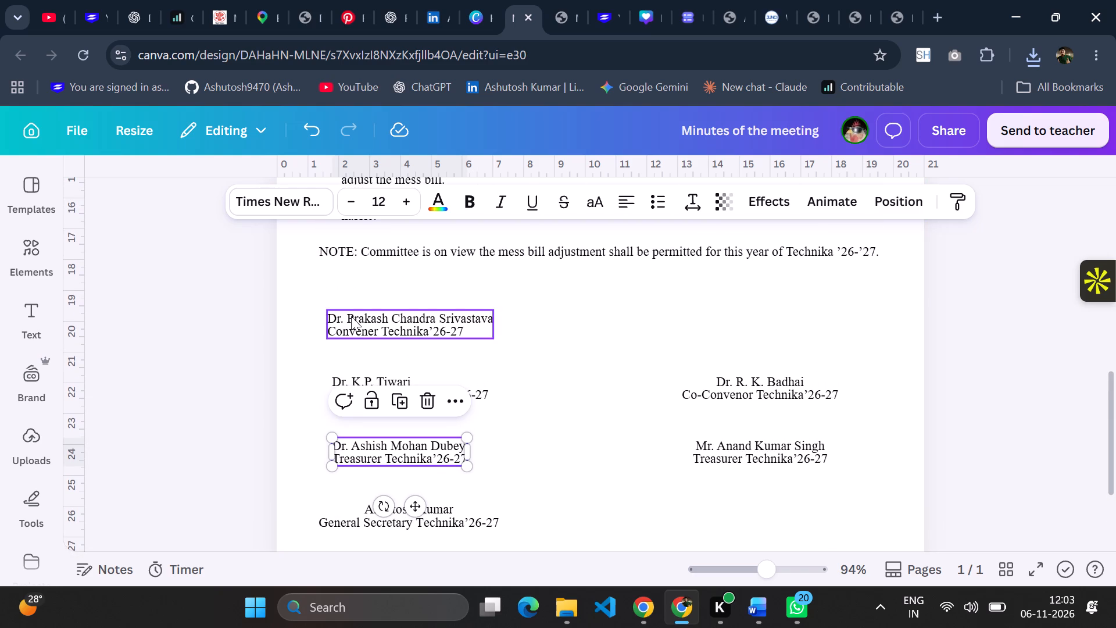
left_click(351, 316)
key("Left")
key("Left")
key("Left")
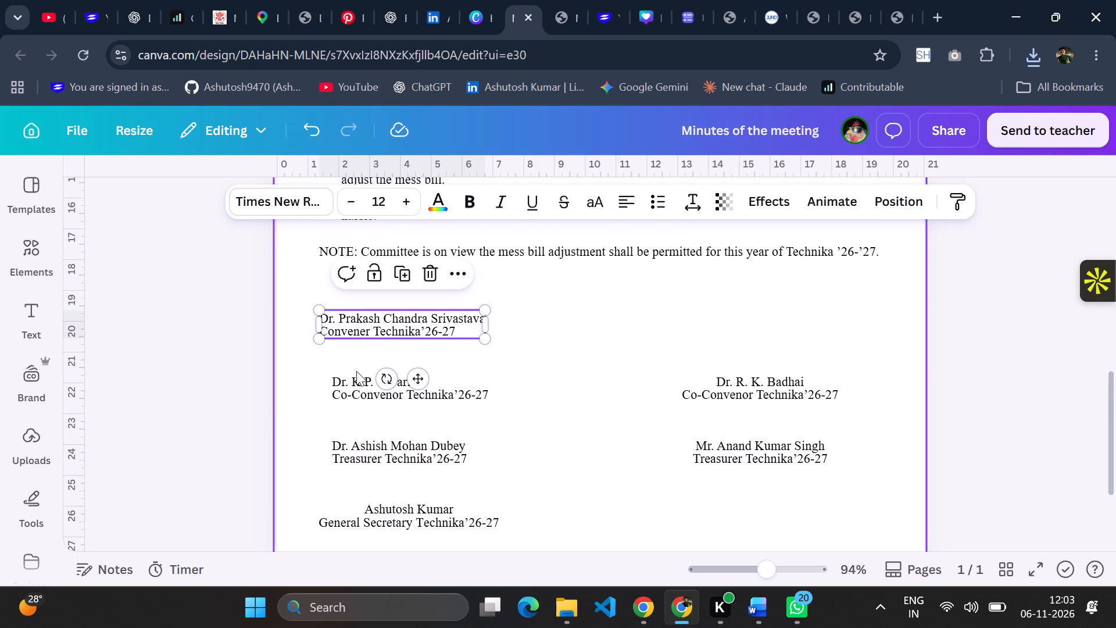
left_click(356, 385)
key("Left")
key("Left")
key("Left")
key("Left")
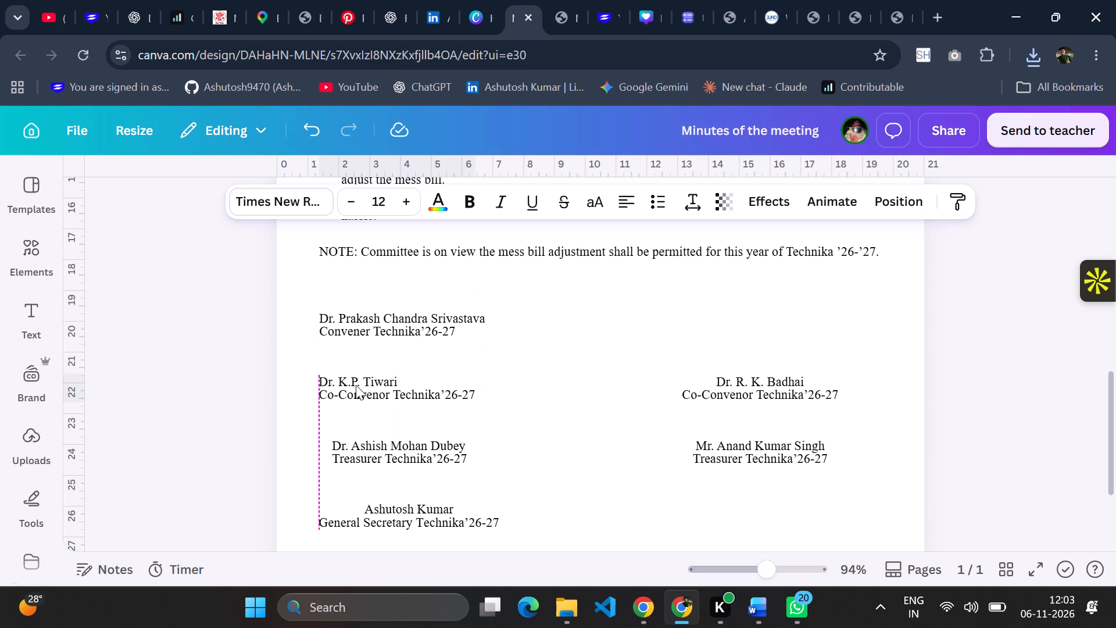
Nudge the first Treasurer signature block to line up with the left edges of the Convener and Co-Convenor blocks above.
left_click(344, 462)
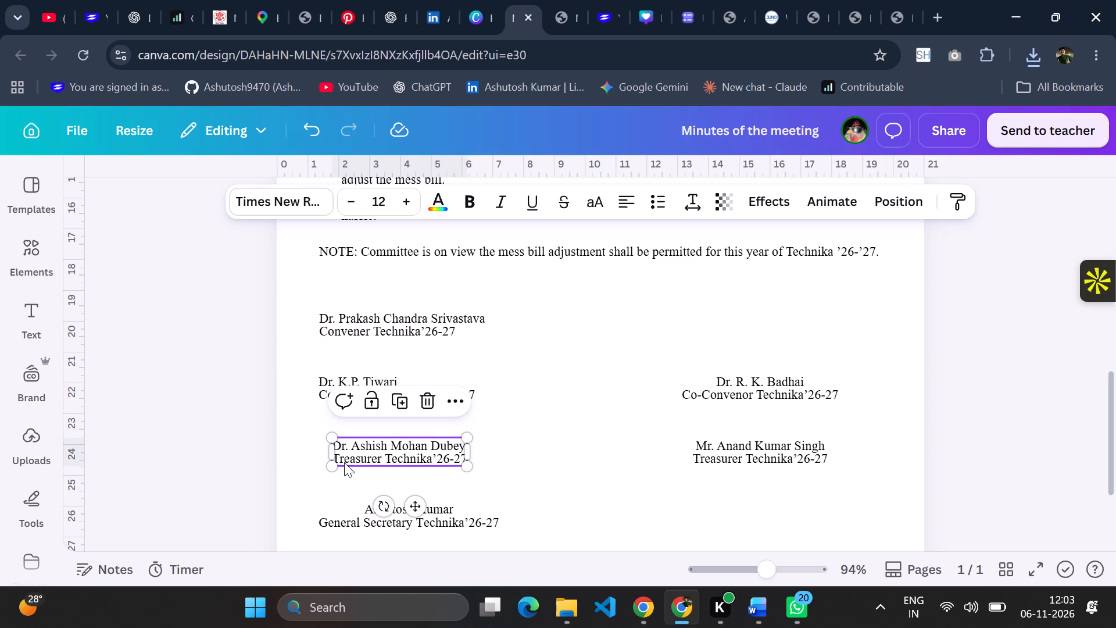
key("Left")
key("Left")
key("Left")
key("Left")
key("Left")
key("Right")
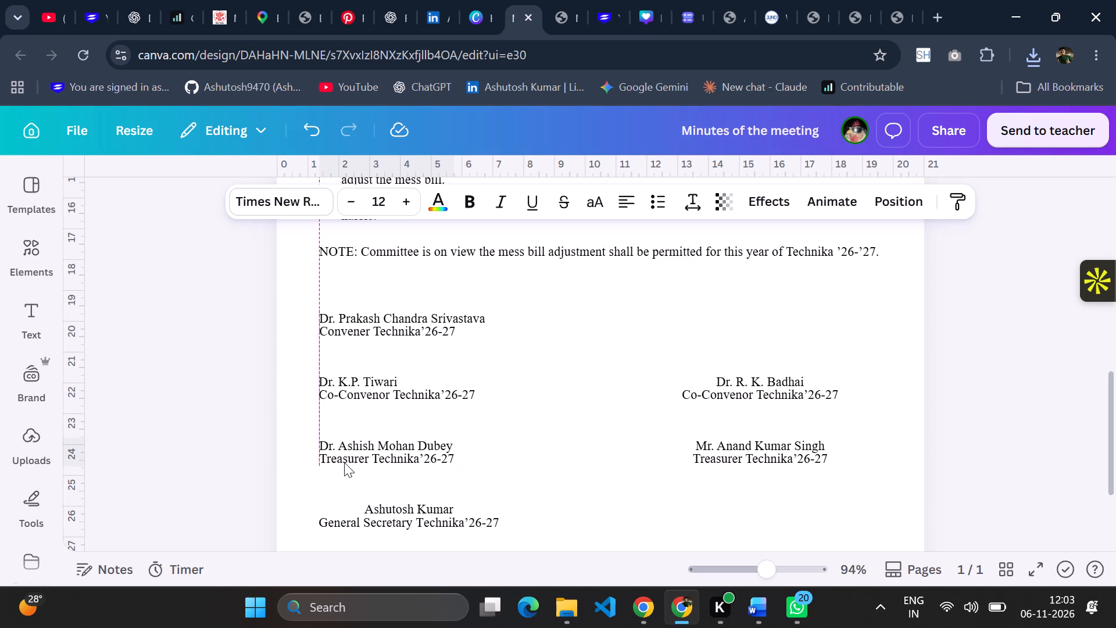
Left-align the text of the General Secretary signature block.
left_click(367, 520)
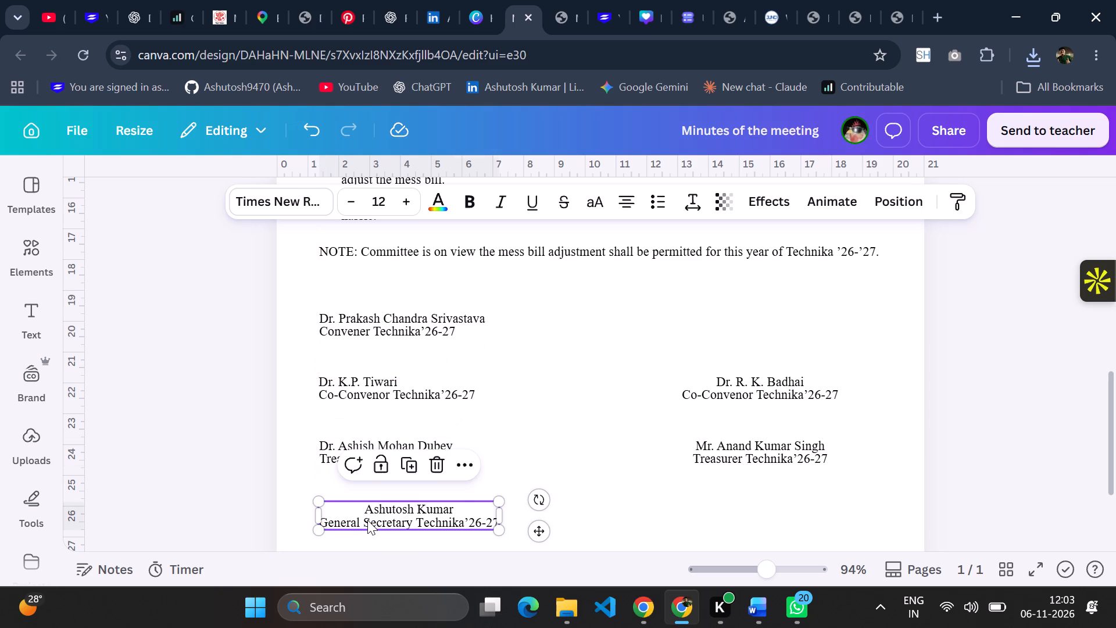
left_click(620, 192)
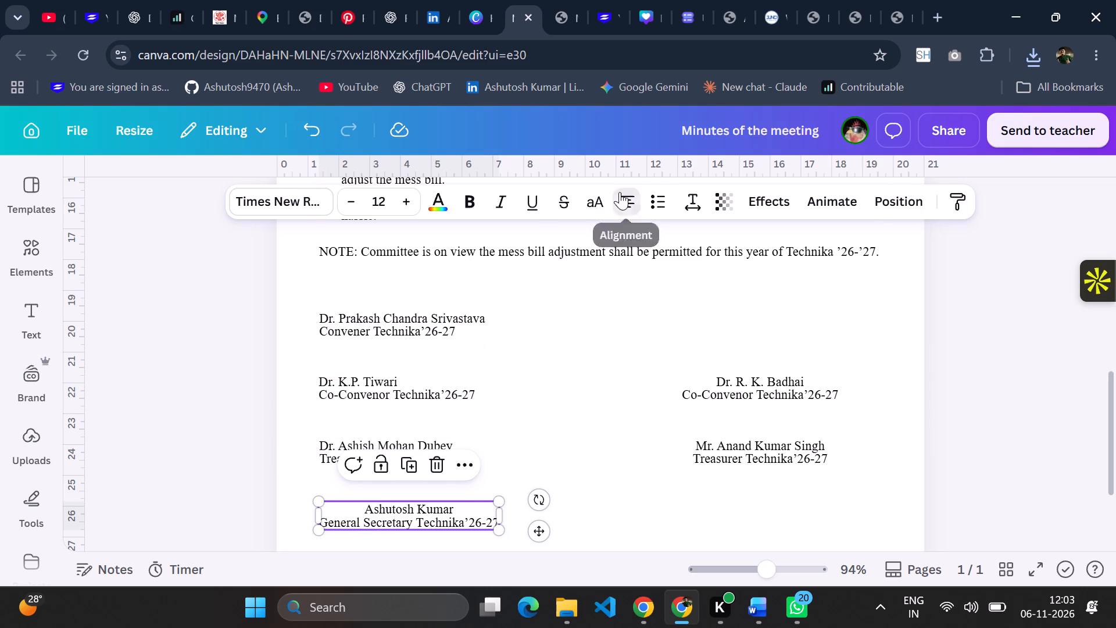
Duplicate the "TECHNIKA' 26-27 Minutes of Meeting" heading, place the copy just above the original between the logos, and remove its bold formatting.
scroll(208, 490, "up", 1)
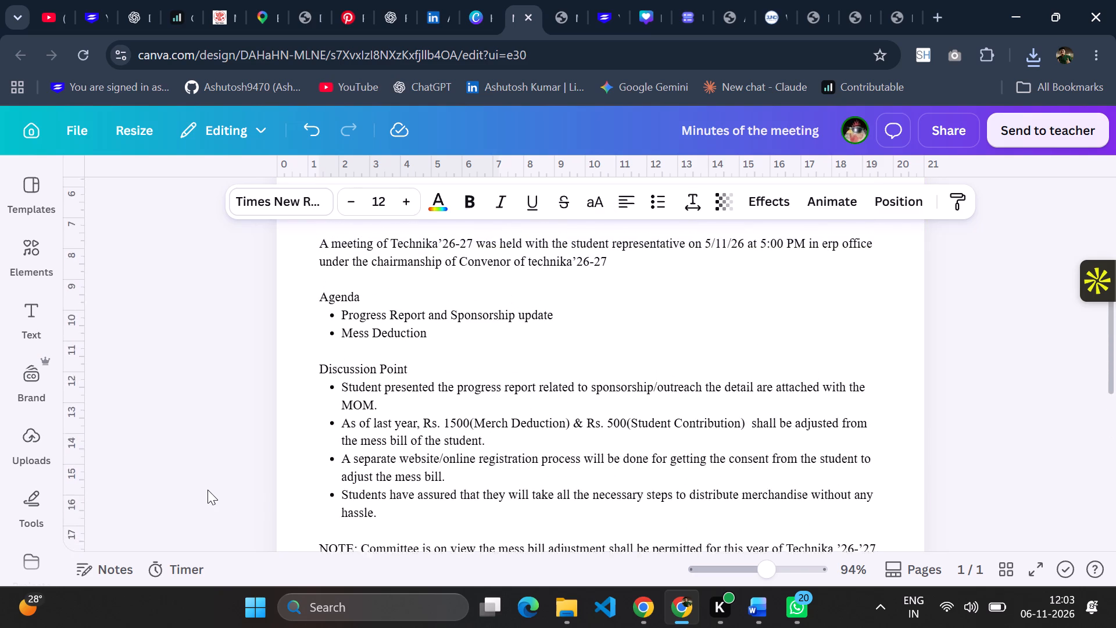
scroll(208, 490, "up", 3)
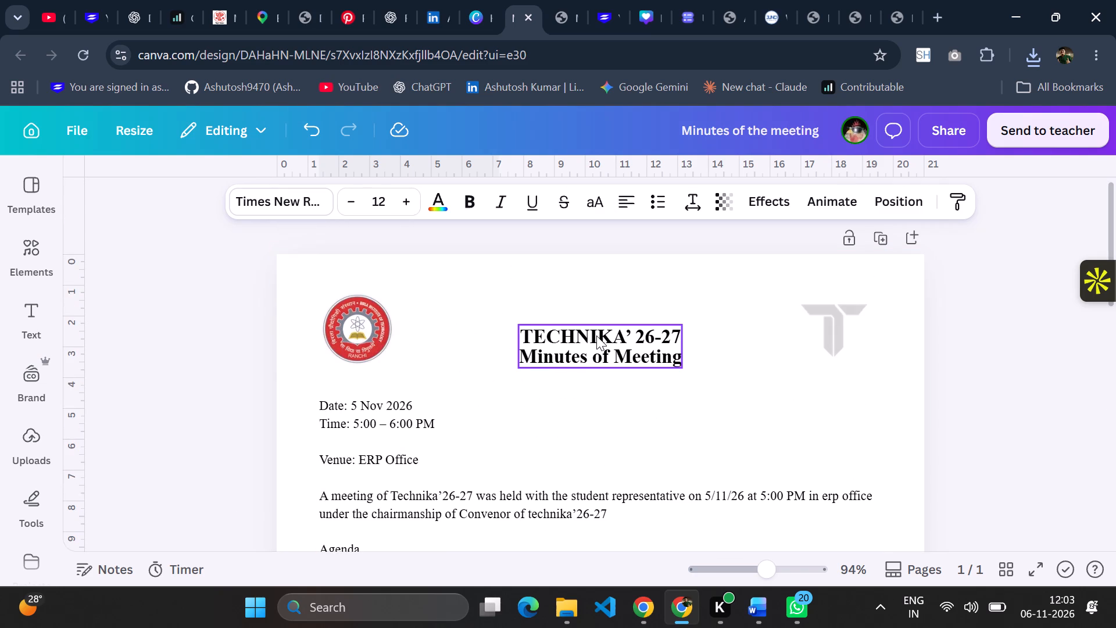
left_click(596, 336)
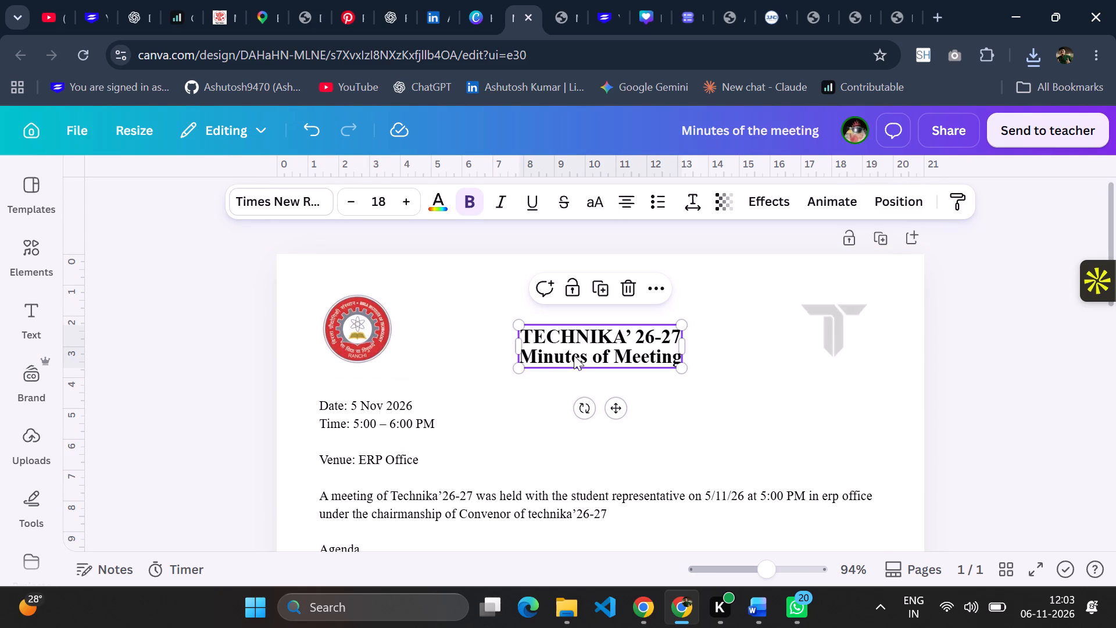
key("ctrl+c")
key("ctrl+v")
left_click_drag(574, 355, 553, 308)
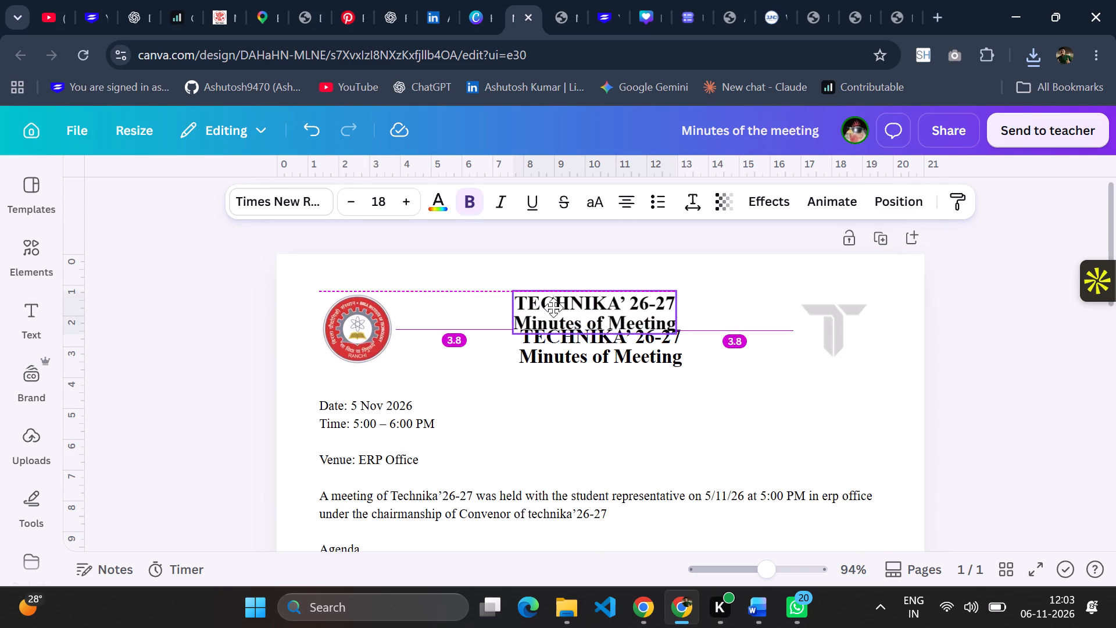
left_click_drag(553, 308, 552, 305)
left_click(474, 197)
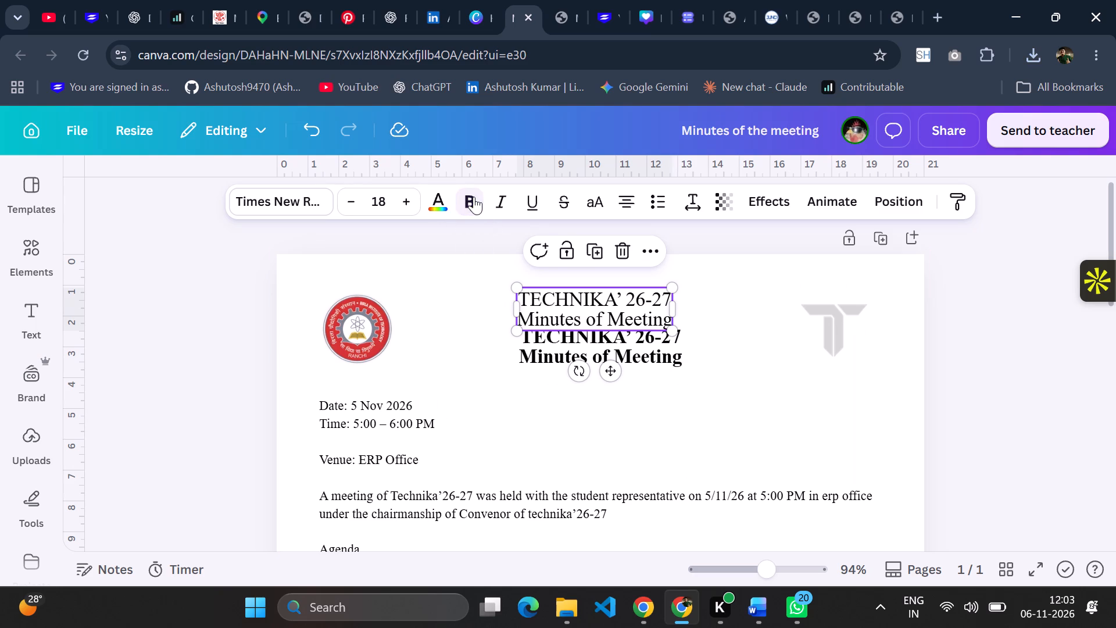
Replace the copied heading's text with "Birla Institute of Technology, Mesra, Patna Campo".
left_click(560, 294)
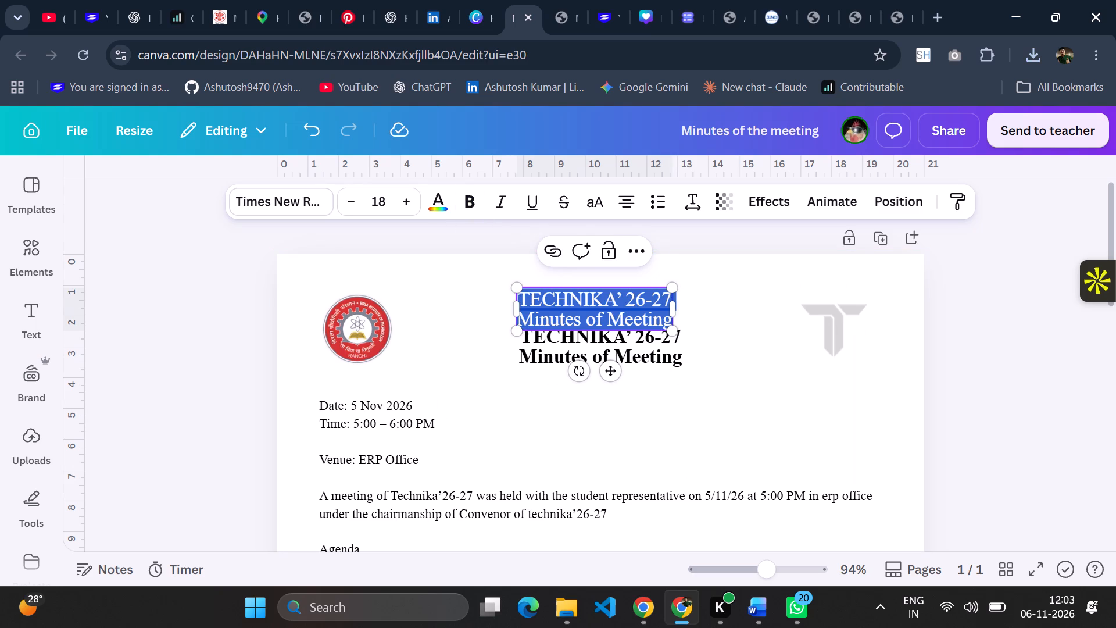
type("Birla Ins")
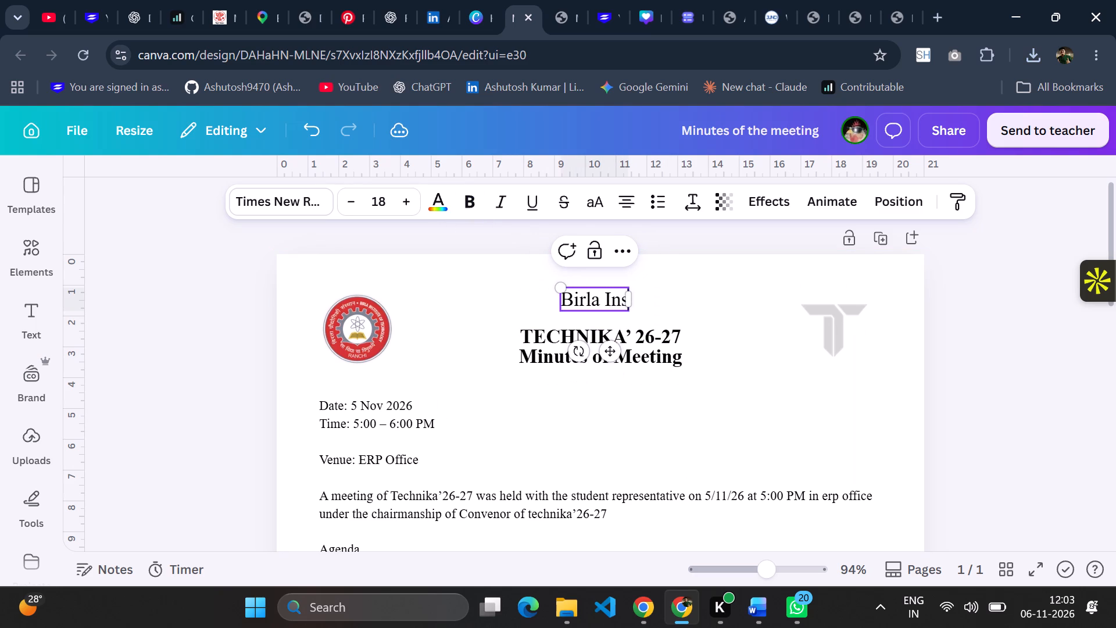
type("titue of Techni")
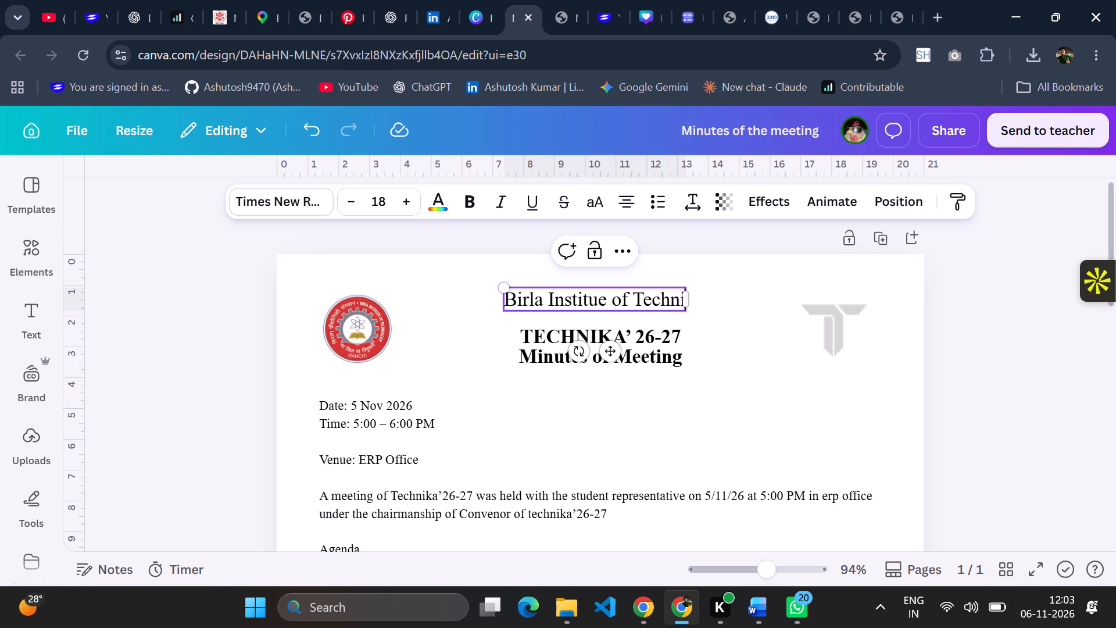
left_click(599, 298)
key("t")
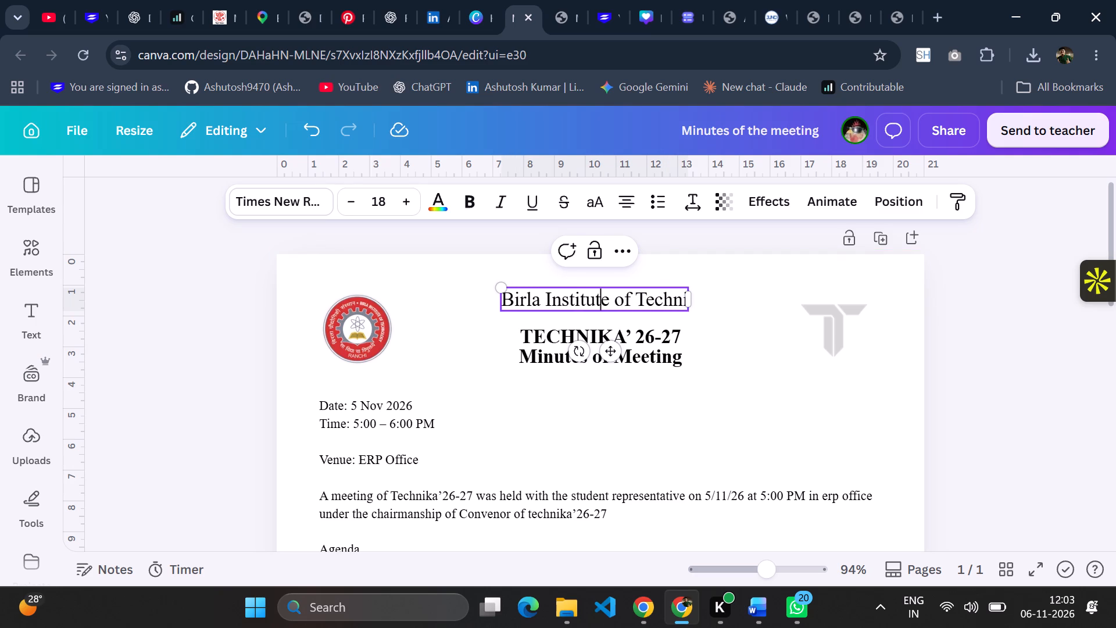
left_click(679, 303)
key("Right")
type("ka")
key("space")
key("BackSpace")
key("BackSpace")
key("BackSpace")
key("BackSpace")
key("BackSpace")
key("BackSpace")
key("BackSpace")
key("BackSpace")
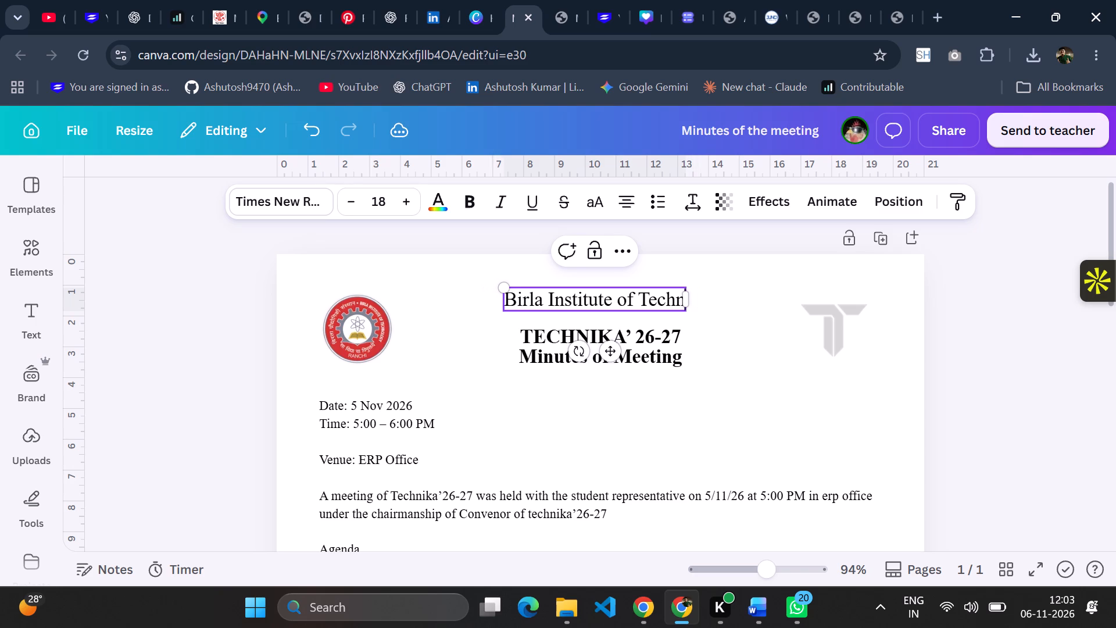
key("BackSpace")
key("space")
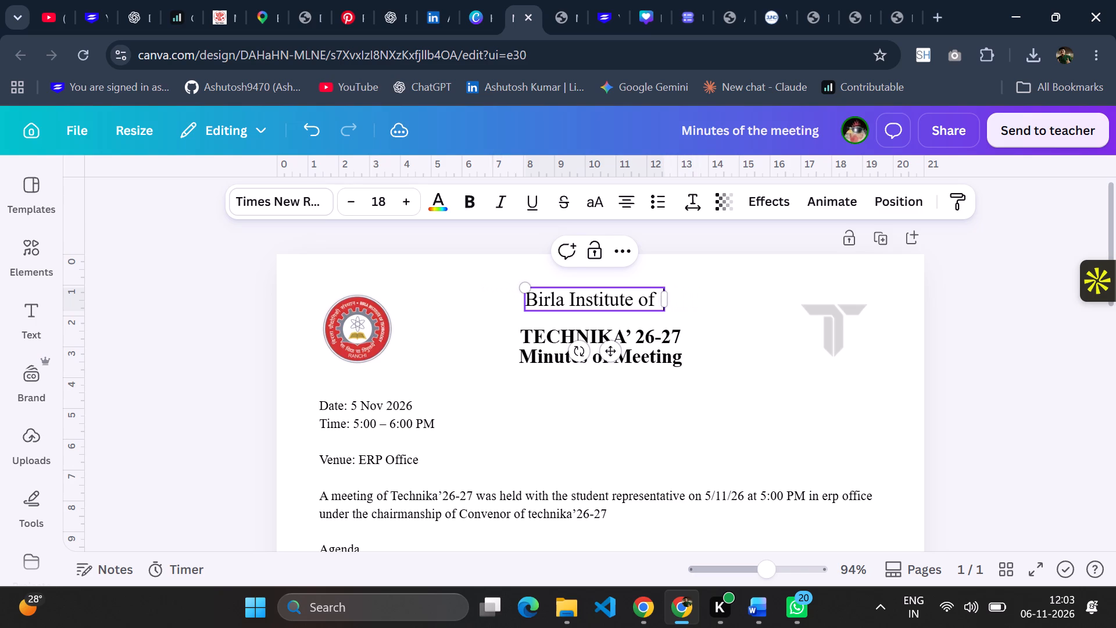
key("BackSpace")
key("BackSpace")
key("space")
type("Techni")
key("BackSpace")
type("oloyf,")
key("space")
key("BackSpace")
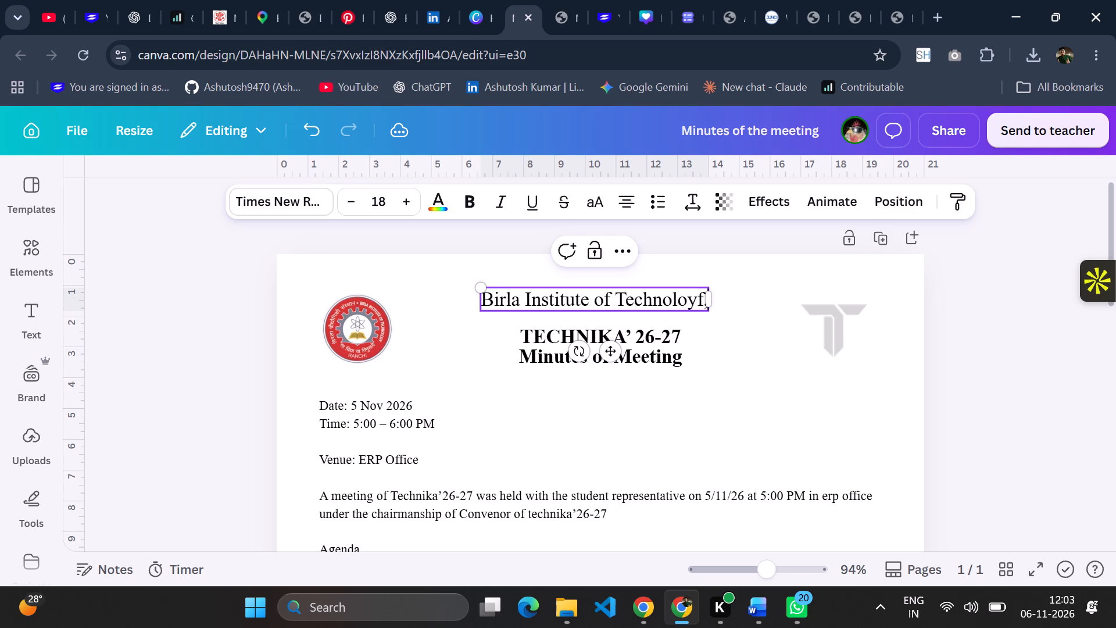
key("BackSpace")
key("BackSpace")
key("BackSpace")
key("BackSpace")
type("gy")
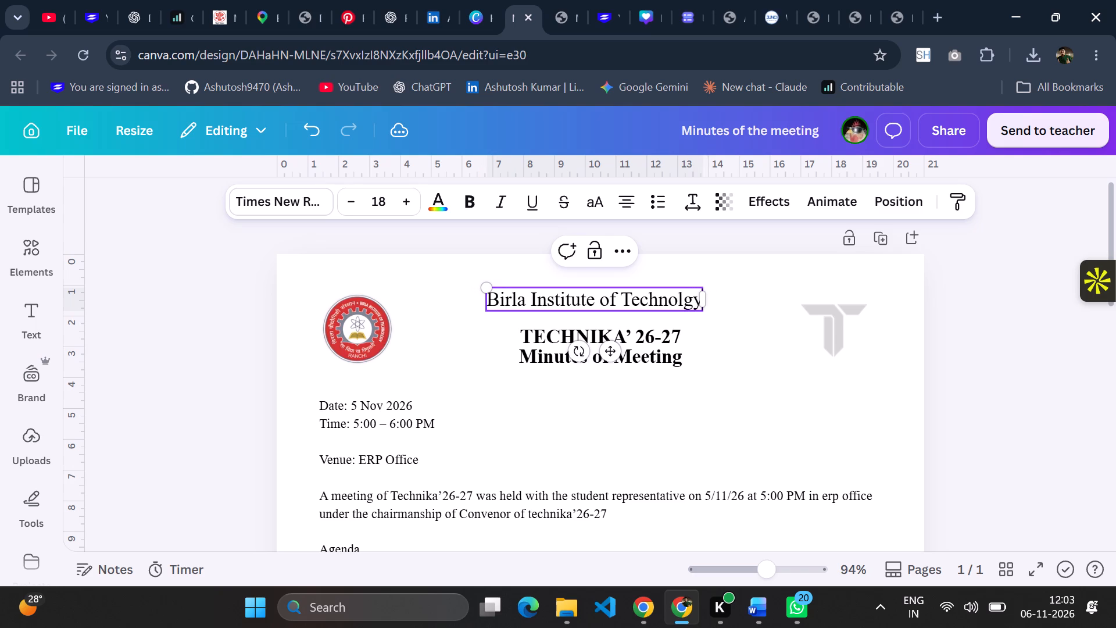
key("BackSpace")
key("BackSpace")
key("BackSpace")
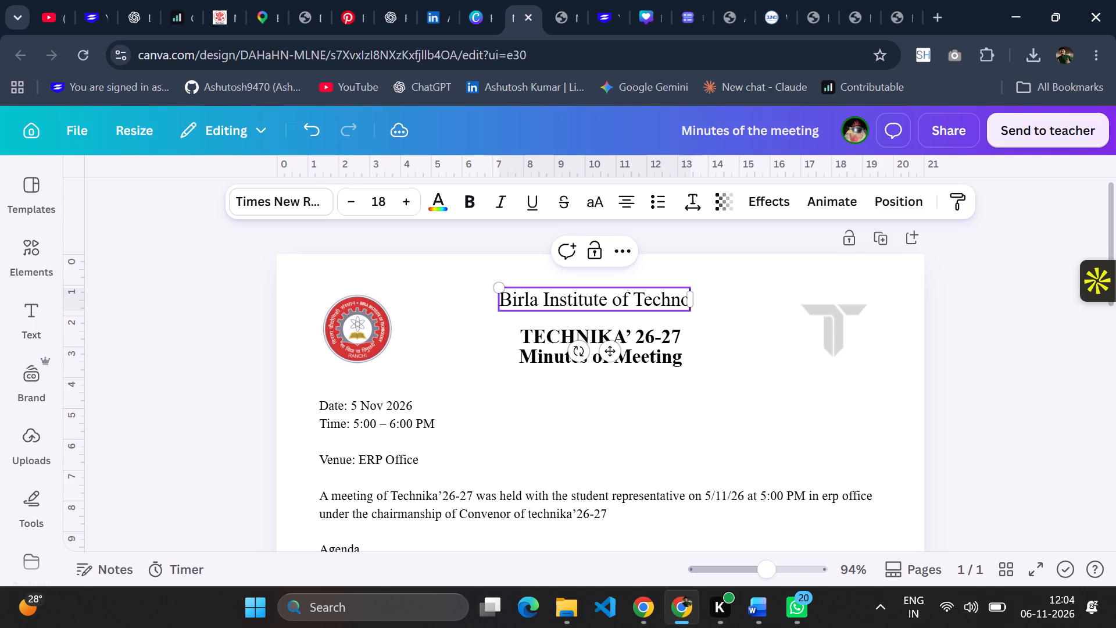
type("lo")
type("gy")
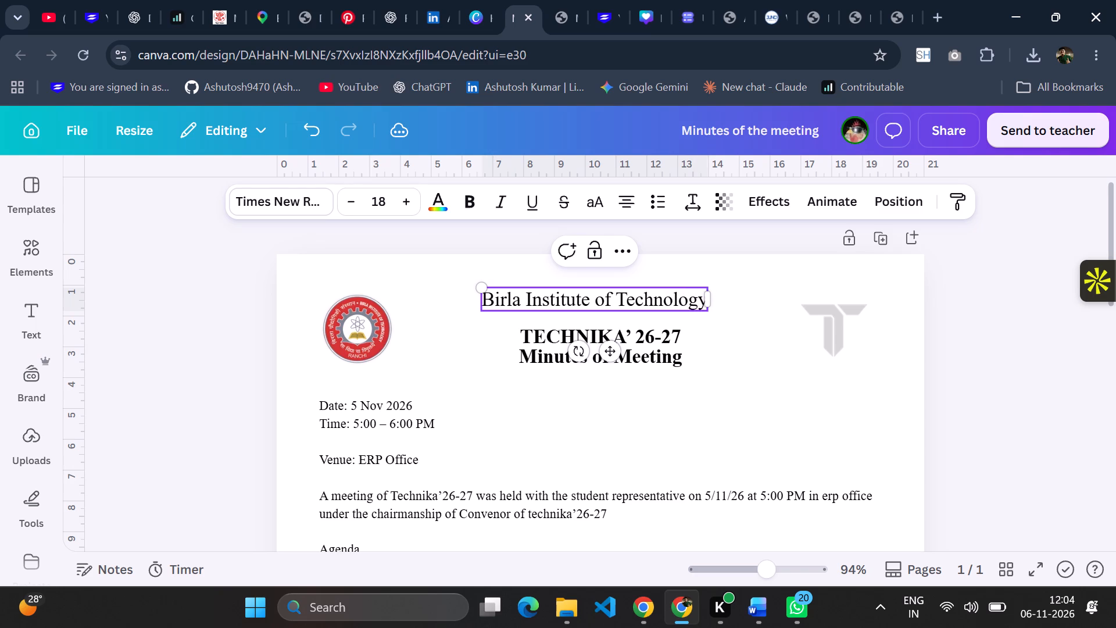
type(", Mesra, Patna Campo")
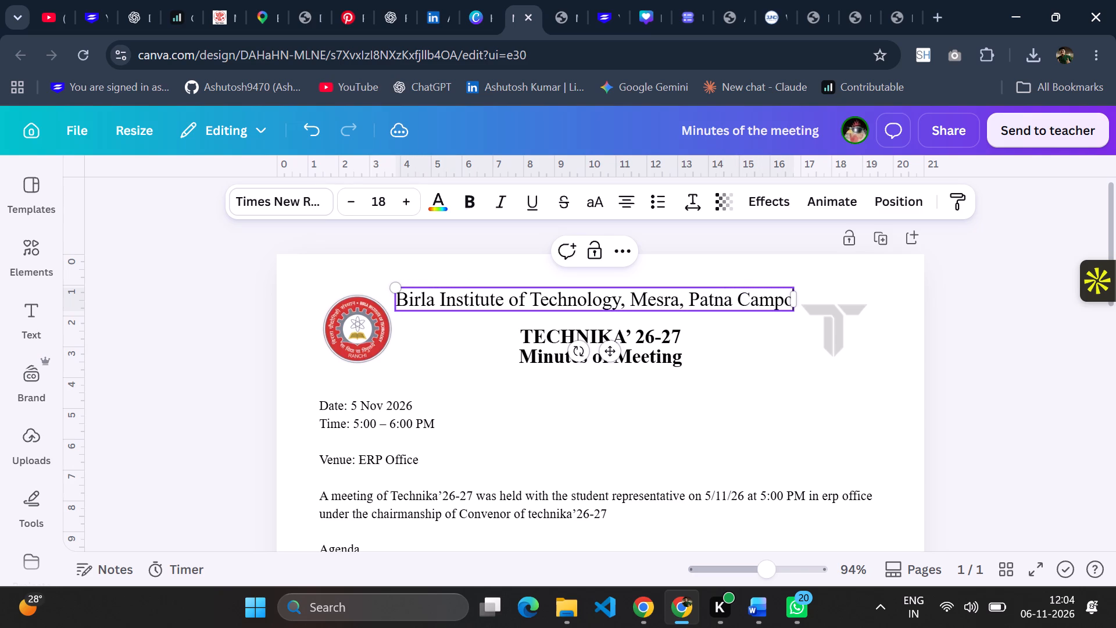
Correct the institute heading's ending so it reads "Birla Institute of Technology, Mesra, Off Campus Patna".
key("Home")
key("BackSpace")
key("BackSpace")
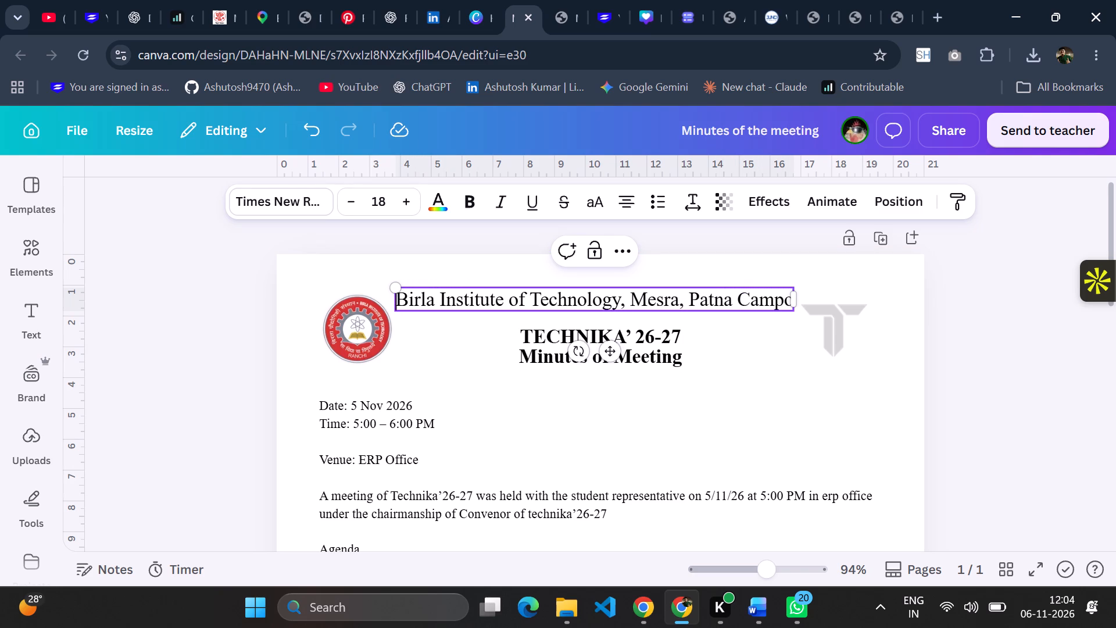
left_click(686, 300)
key("Right")
key("Delete")
key("Delete")
key("Delete")
key("Delete")
key("Delete")
key("Delete")
key("Delete")
key("Delete")
key("Delete")
key("Delete")
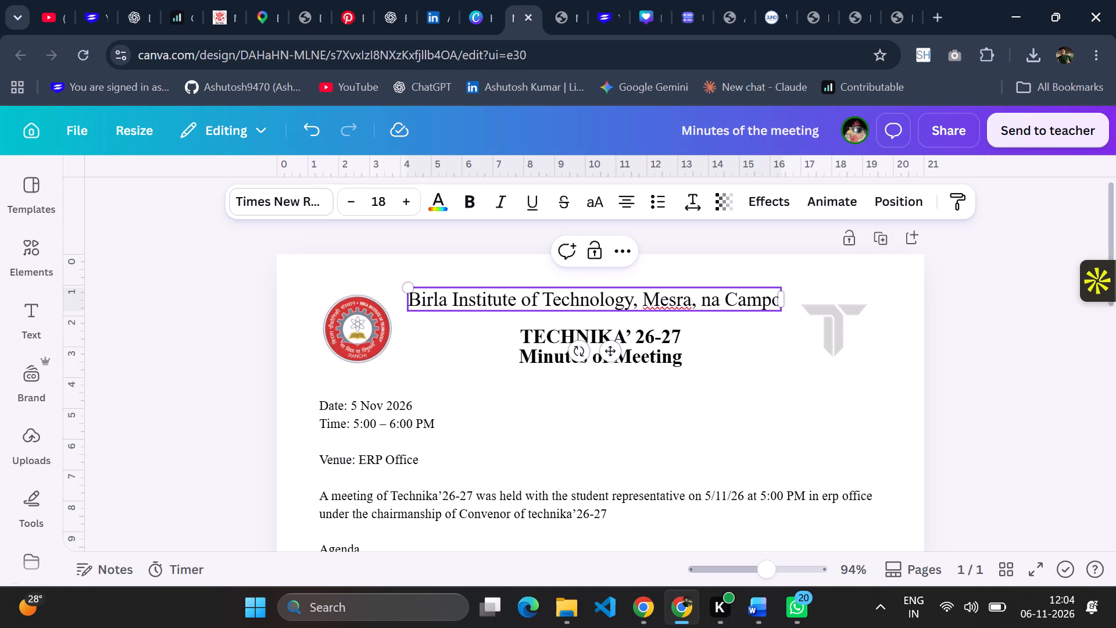
key("Delete")
type("Off")
key("space")
type("Patna")
key("BackSpace")
key("BackSpace")
key("BackSpace")
key("BackSpace")
key("BackSpace")
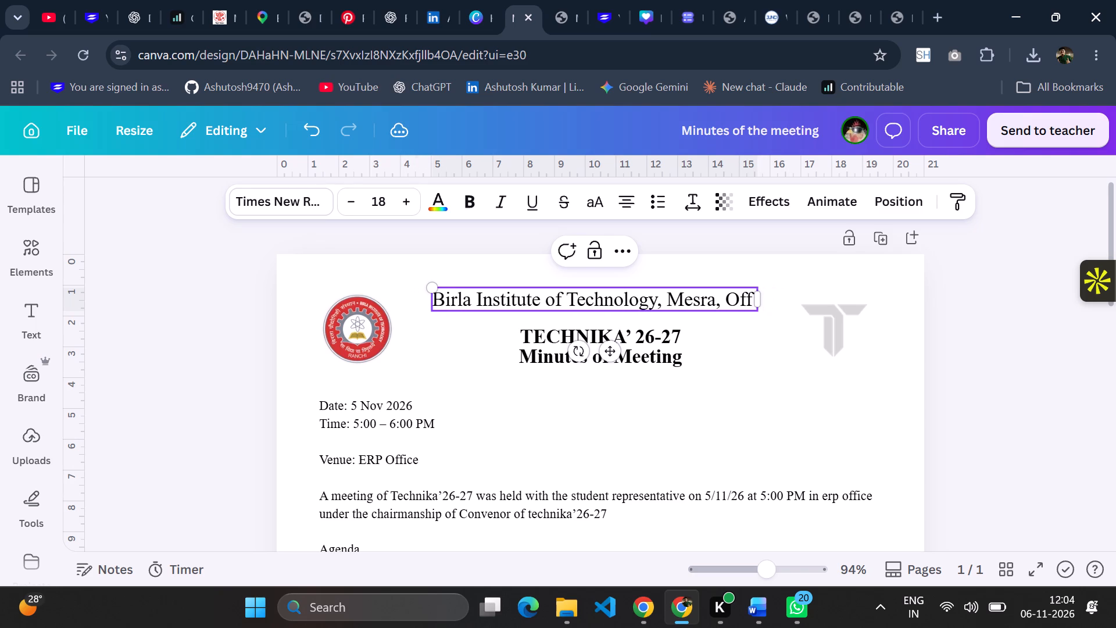
type("Cam")
type("pus Patna")
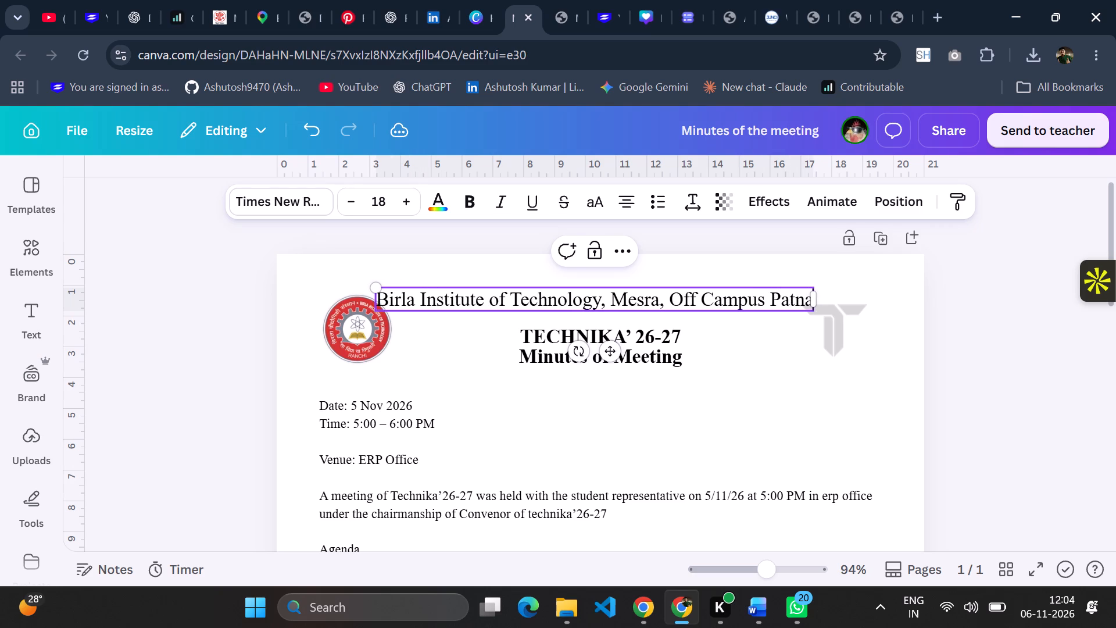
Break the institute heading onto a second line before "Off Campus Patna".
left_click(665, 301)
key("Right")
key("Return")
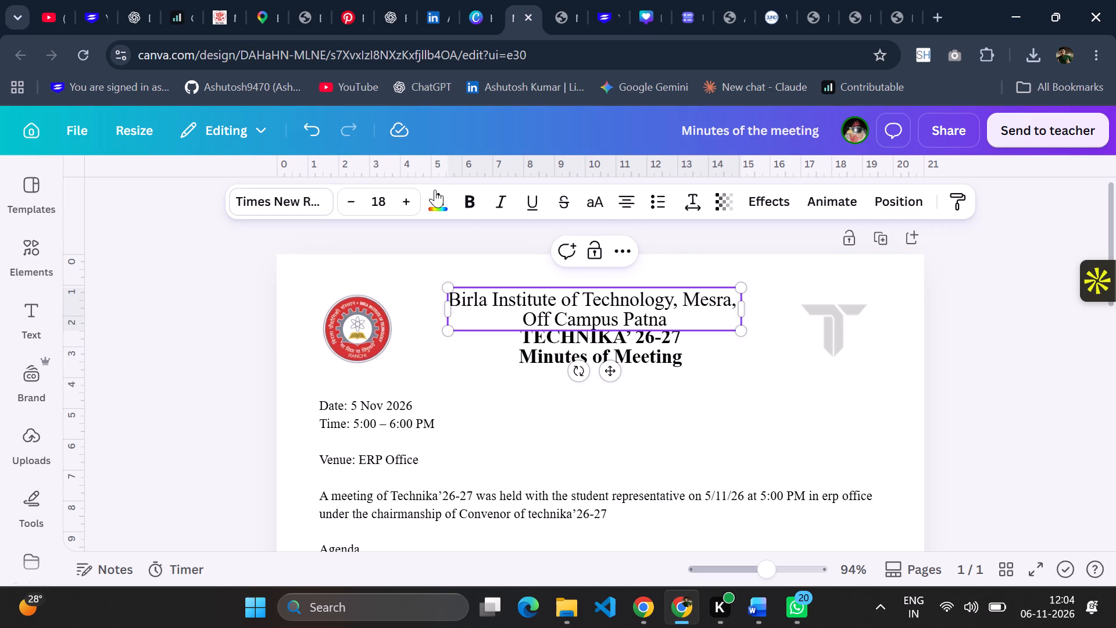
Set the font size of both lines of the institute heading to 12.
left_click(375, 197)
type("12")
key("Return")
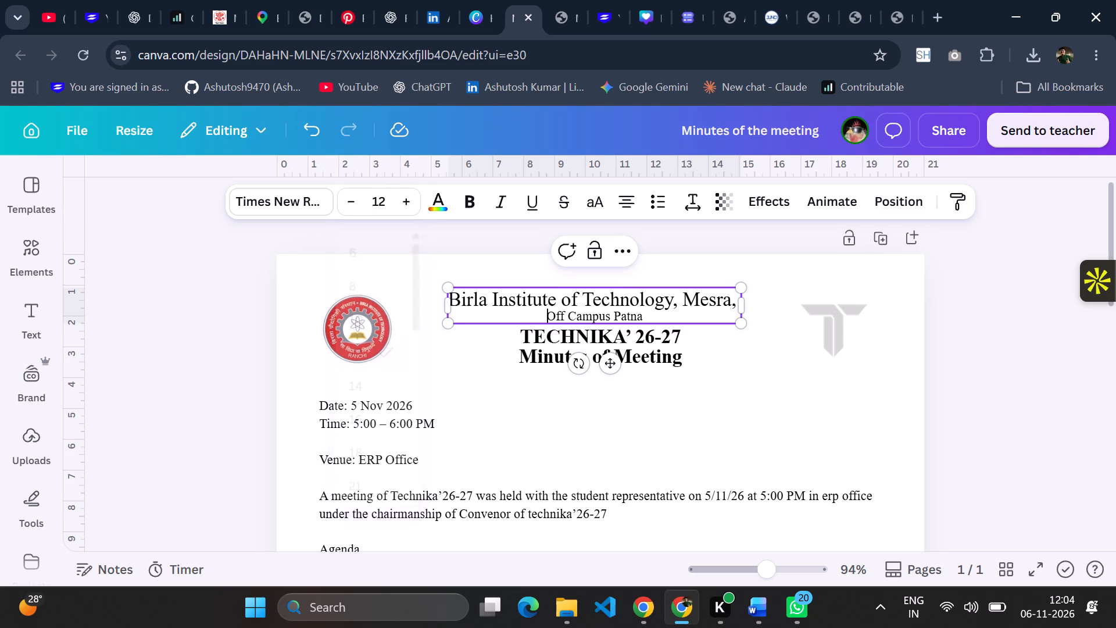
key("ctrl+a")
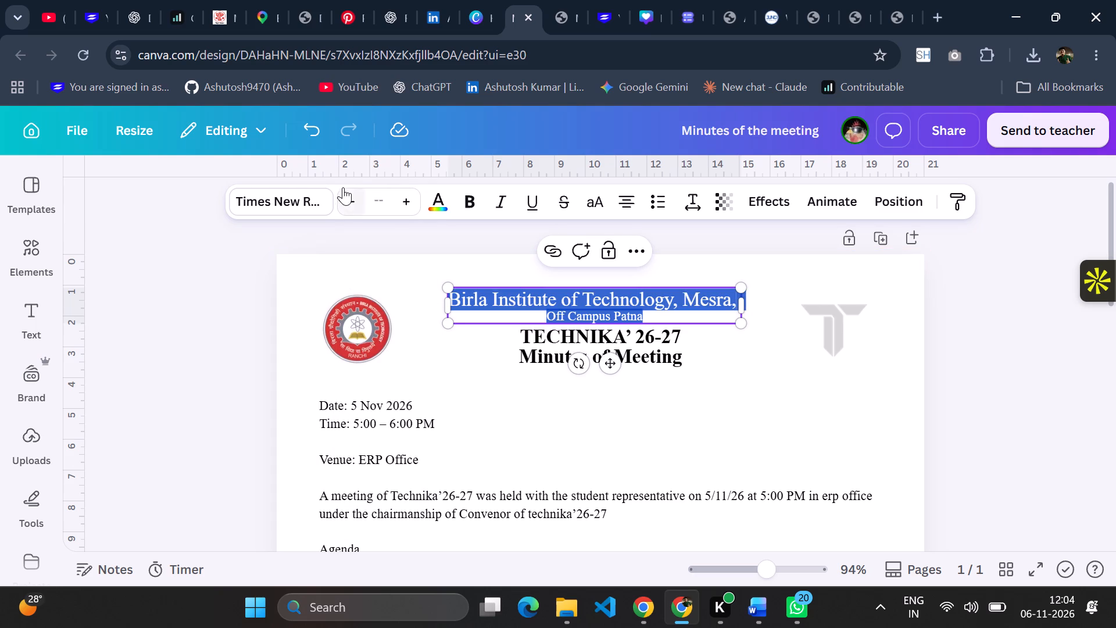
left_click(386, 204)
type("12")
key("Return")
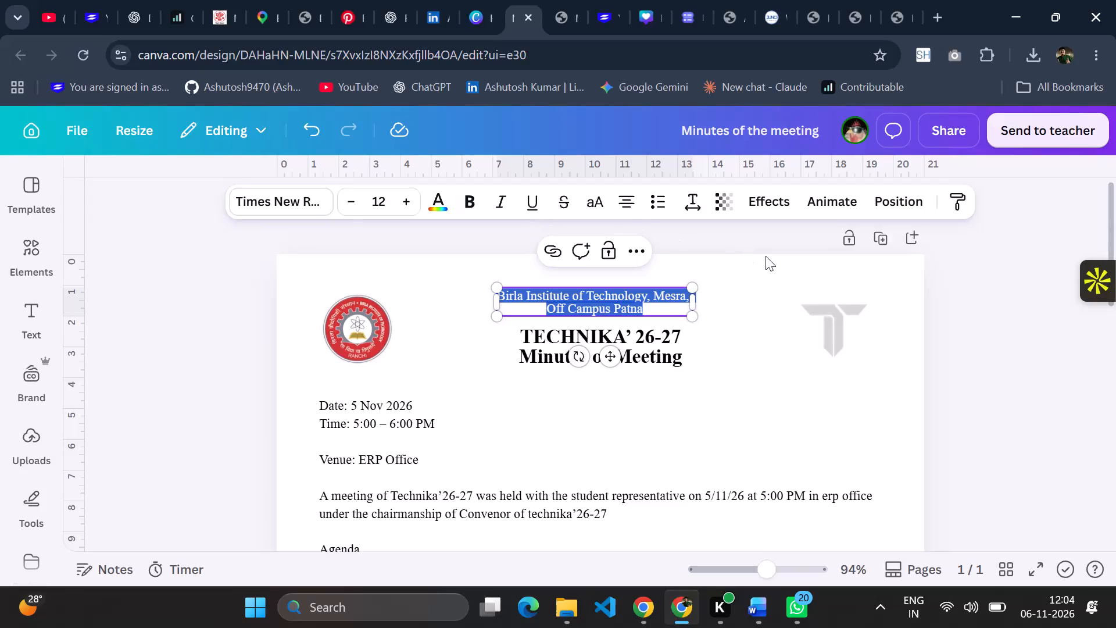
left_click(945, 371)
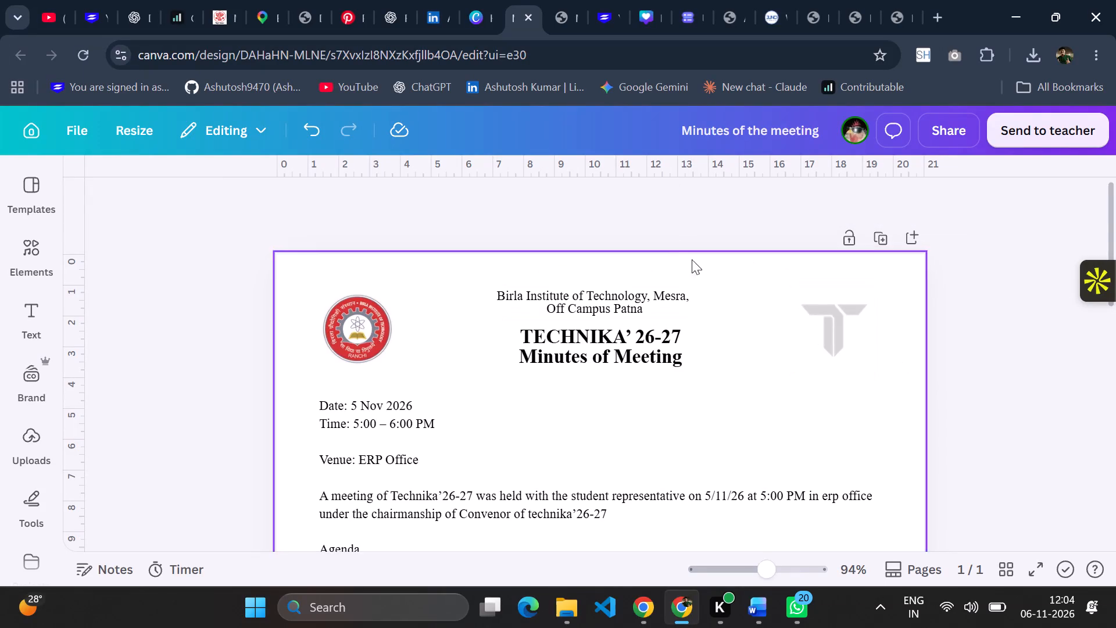
Move the institute heading down slightly to sit directly above the "TECHNIKA' 26-27" heading.
left_click_drag(614, 302, 614, 309)
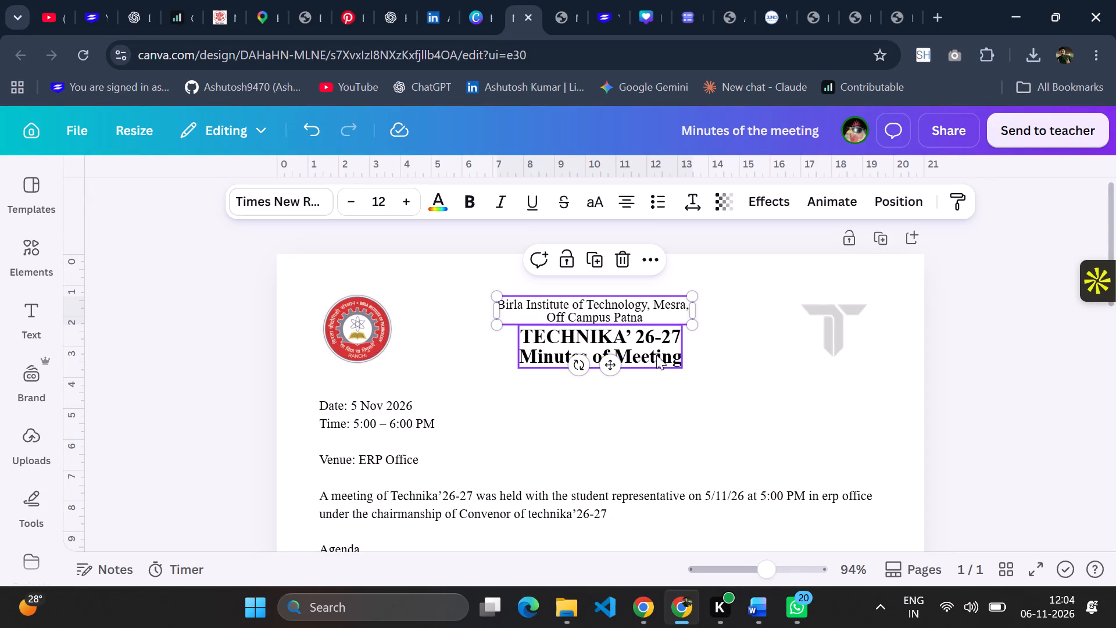
Reduce the "TECHNIKA' 26-27 Minutes of Meeting" heading to font size 15.
left_click(656, 355)
triple_click(360, 202)
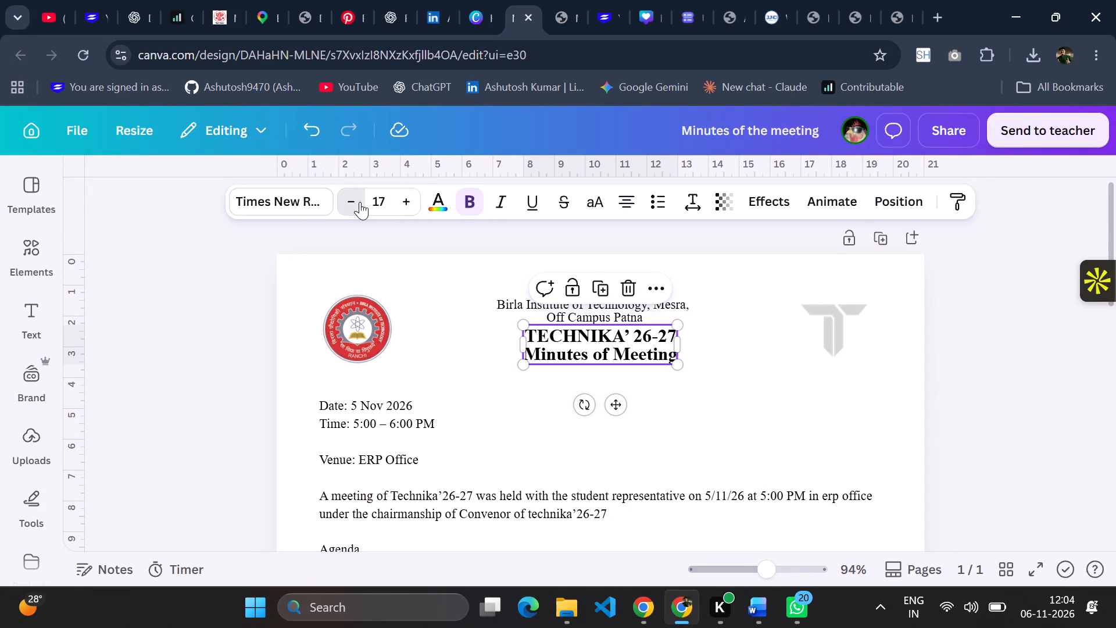
Widen the institute heading's text box towards the Technika logo and rejoin its text into a single line.
left_click(654, 317)
left_click_drag(696, 308, 745, 305)
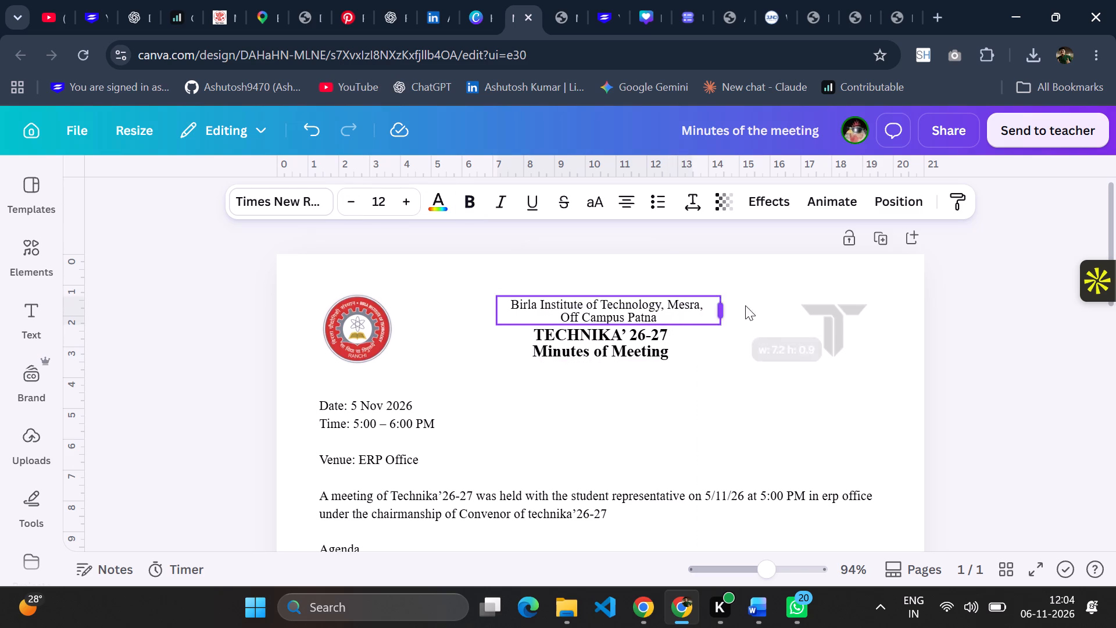
left_click_drag(745, 305, 804, 297)
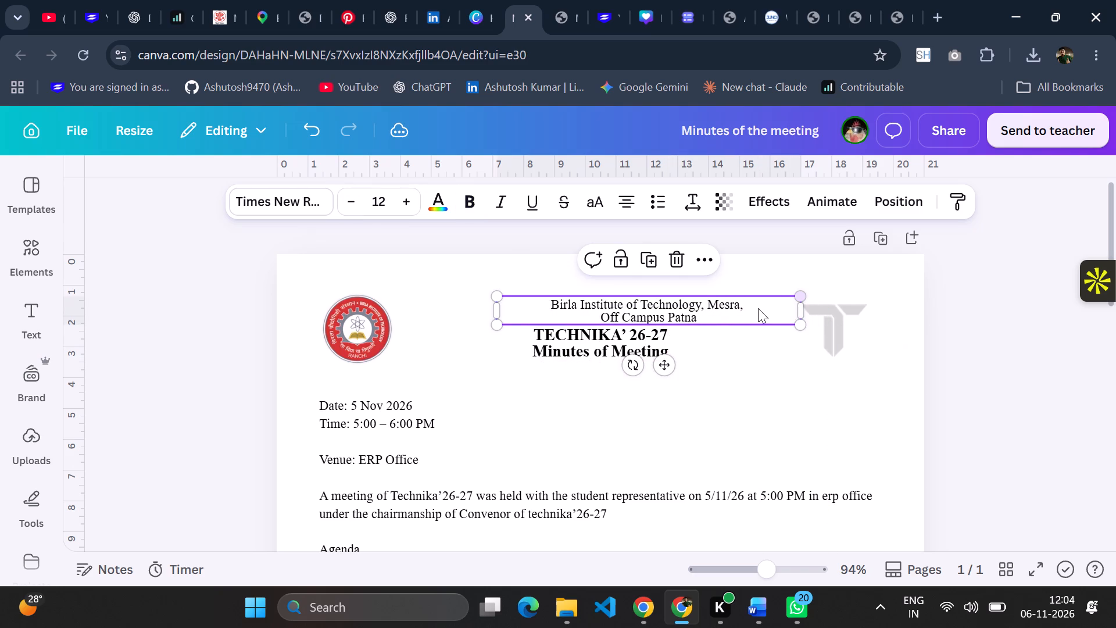
left_click(758, 308)
key("Delete")
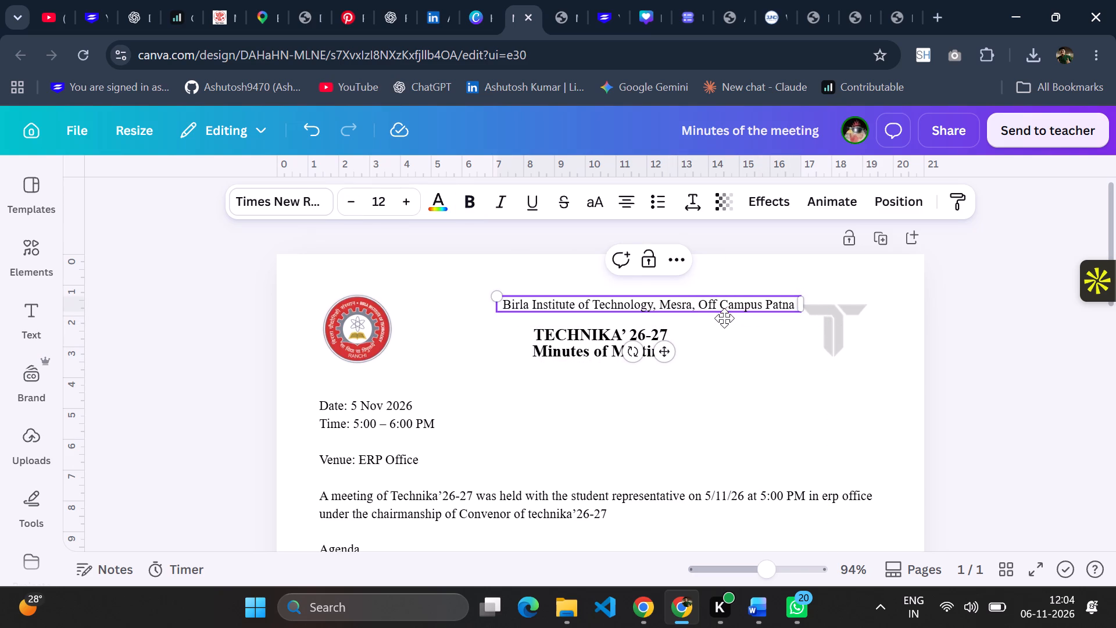
Make the institute heading bold at font size 14 and widen its box towards the institute seal to fit one line.
key("ctrl+a")
left_click(471, 208)
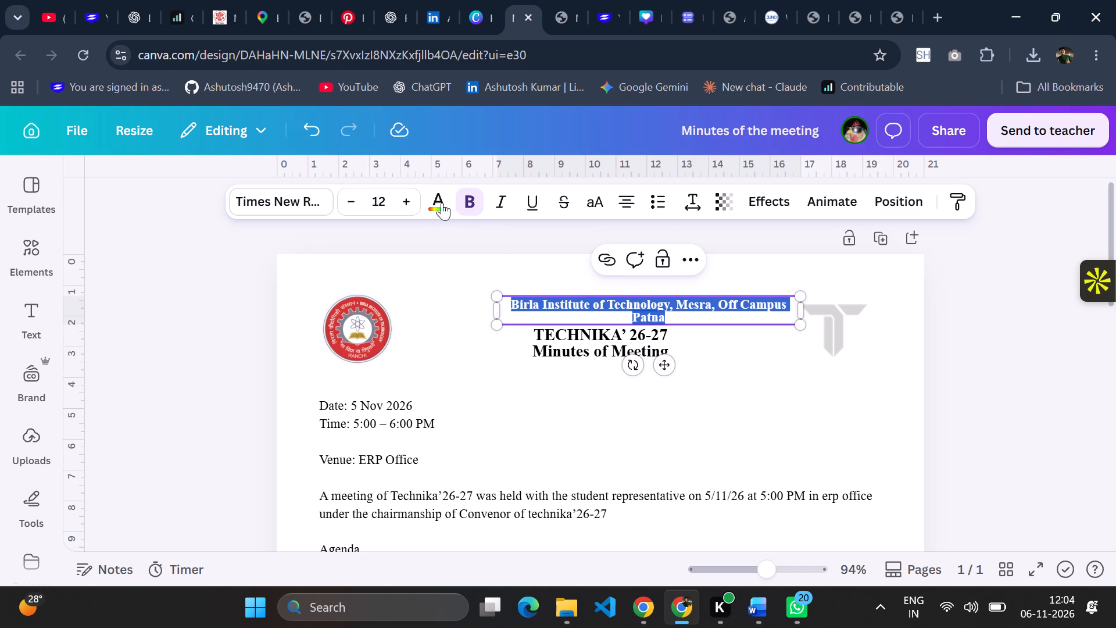
double_click(404, 195)
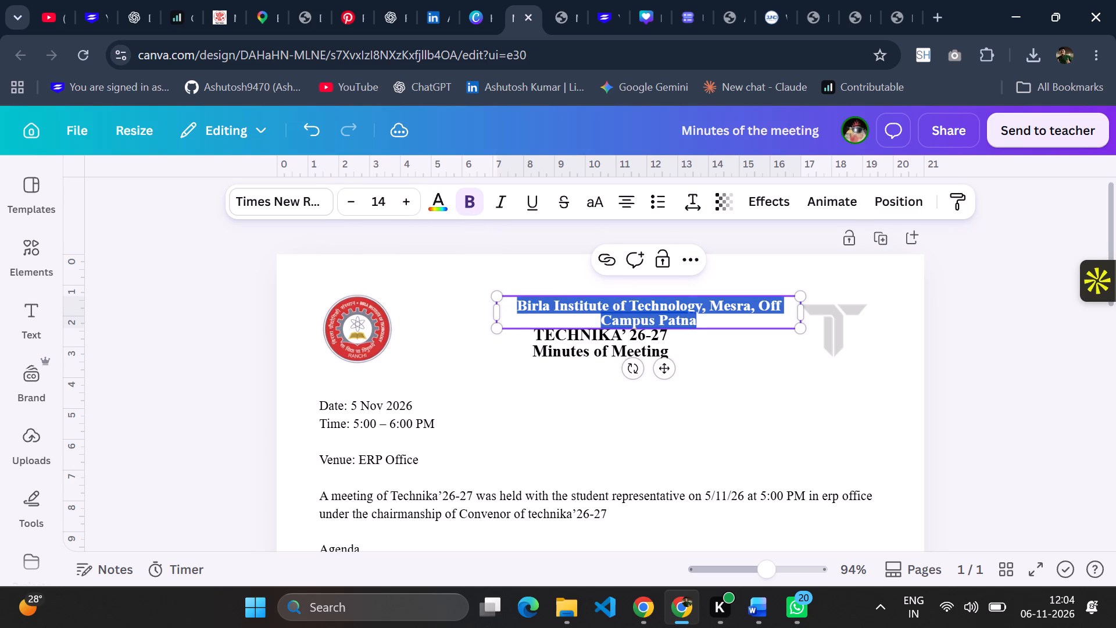
left_click_drag(490, 309, 414, 303)
Centre the institute heading horizontally on the page.
left_click_drag(908, 186, 896, 201)
left_click(896, 201)
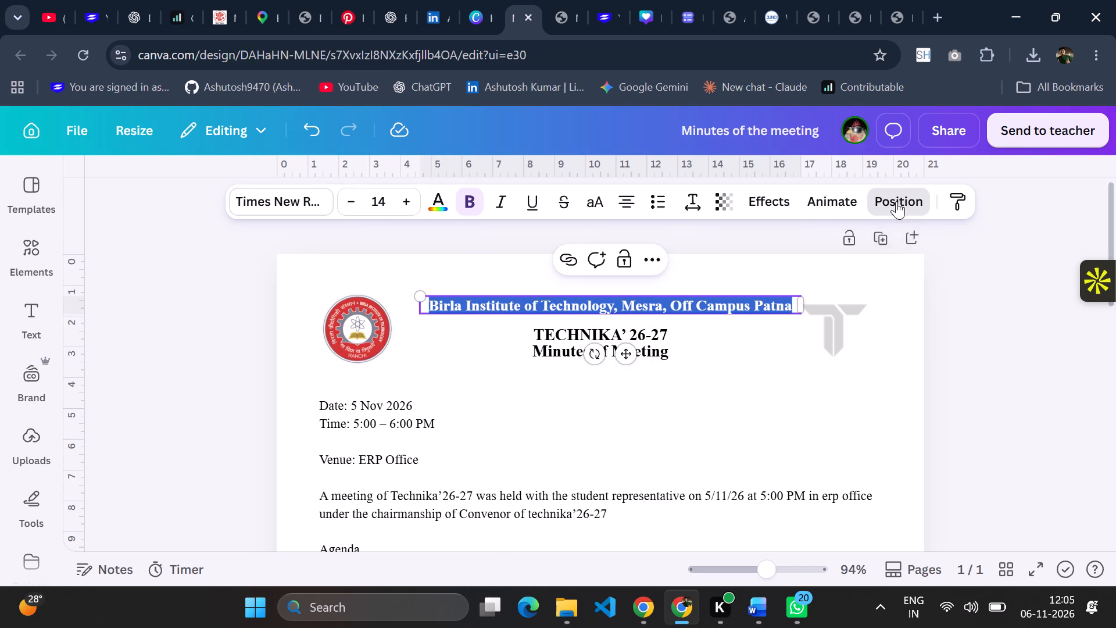
left_click(264, 502)
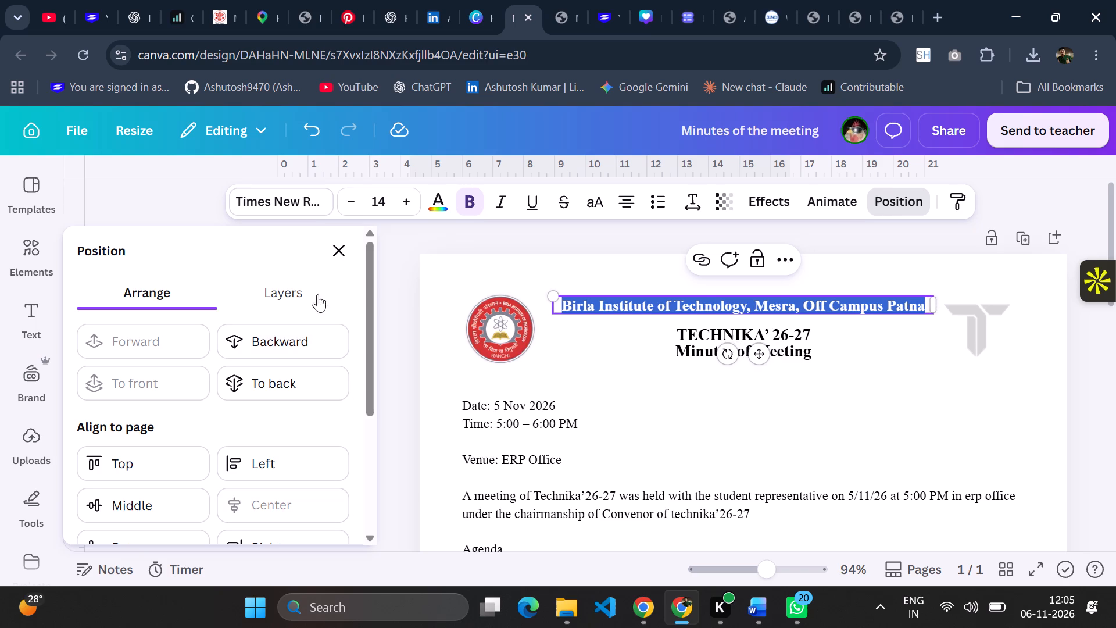
left_click(335, 252)
left_click(955, 288)
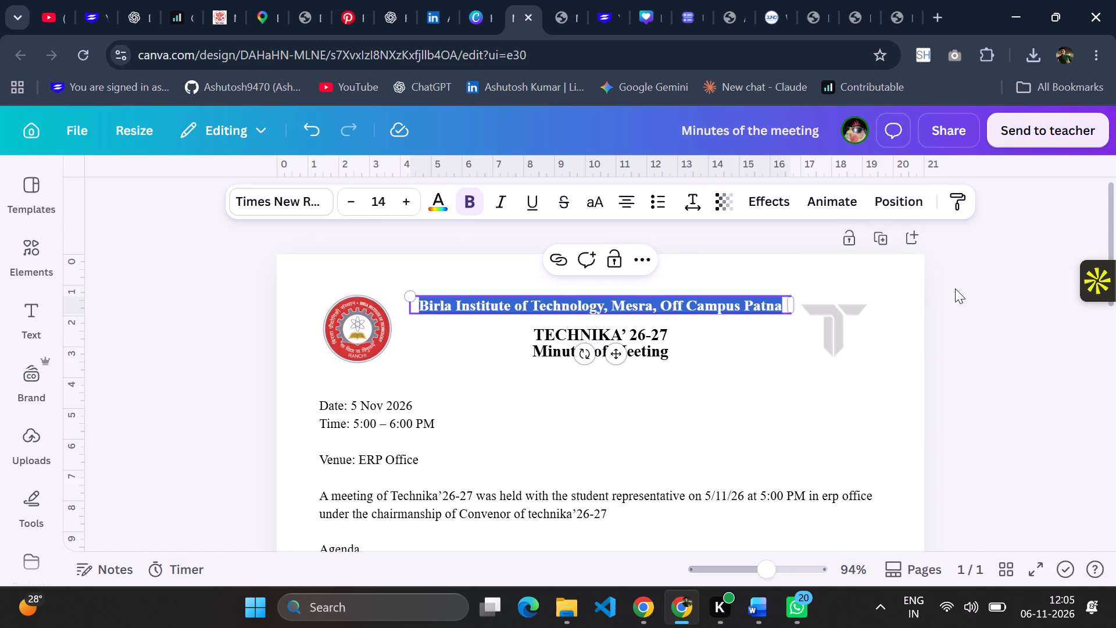
Check the page alignment of the "TECHNIKA' 26-27 Minutes of Meeting" heading.
left_click(625, 329)
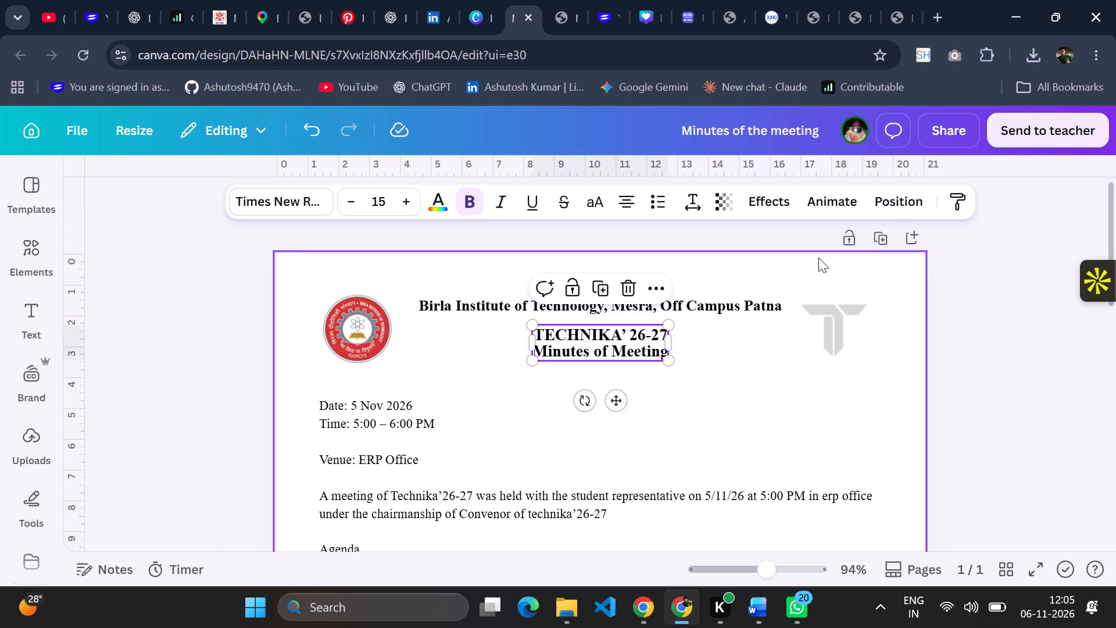
left_click(905, 194)
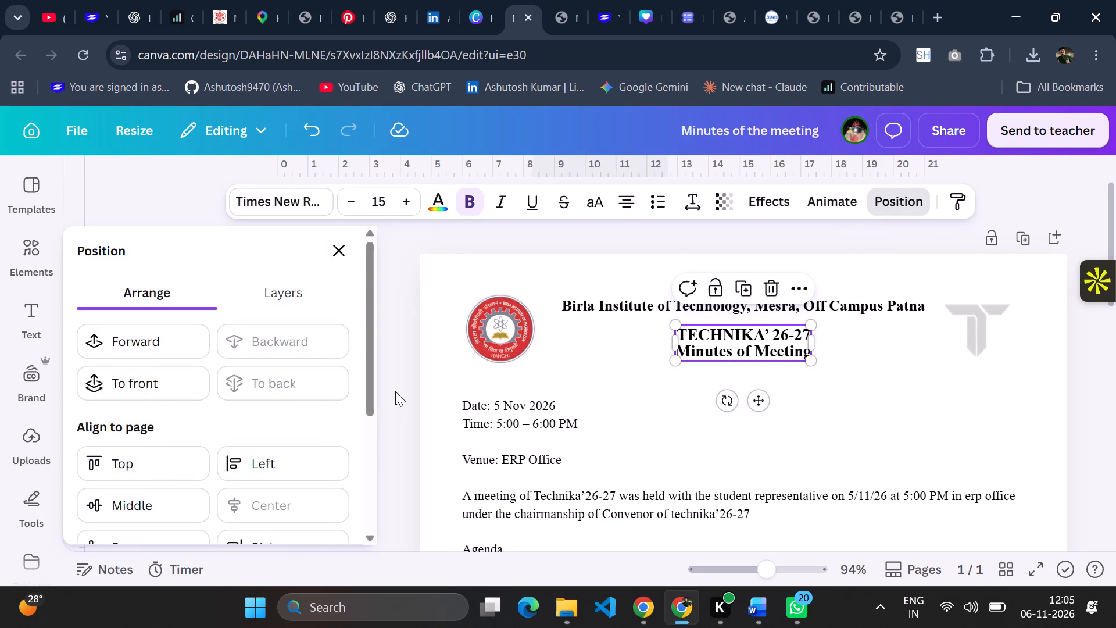
left_click(395, 391)
left_click(1007, 324)
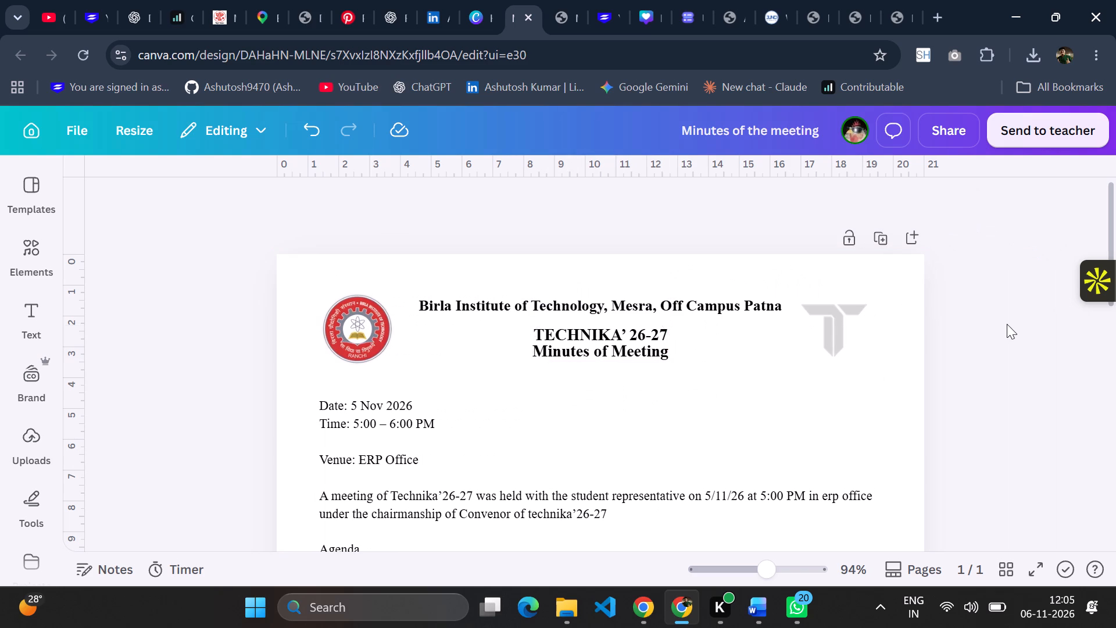
Capitalise the first letters of "erp" and "technika" in the paragraph introducing the meeting.
scroll(1007, 324, "down", 1)
scroll(1007, 324, "up", 1)
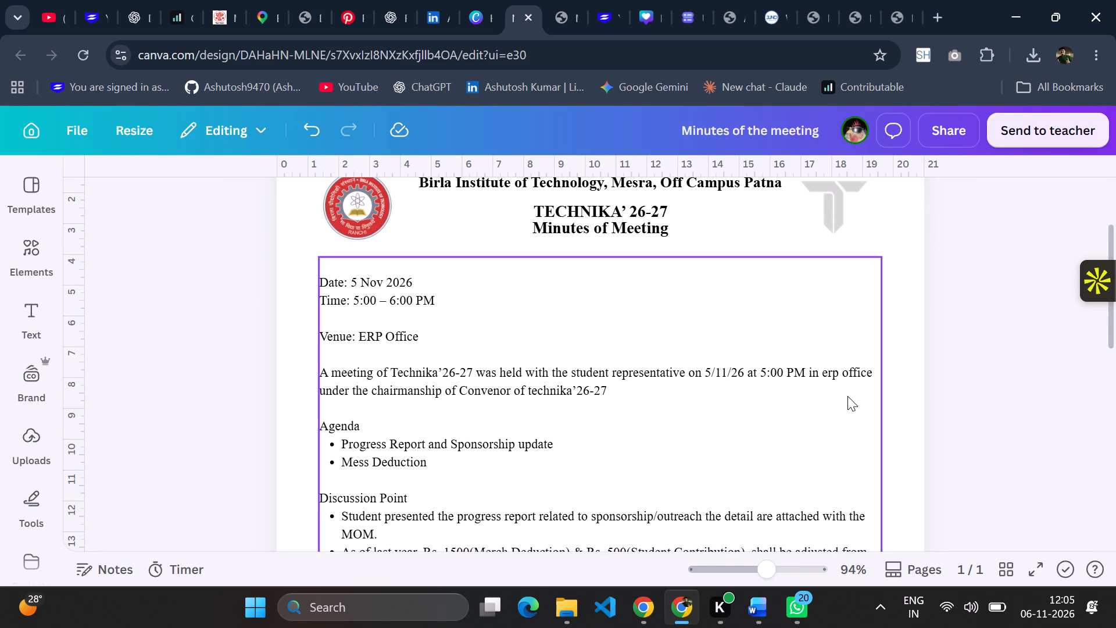
left_click(831, 372)
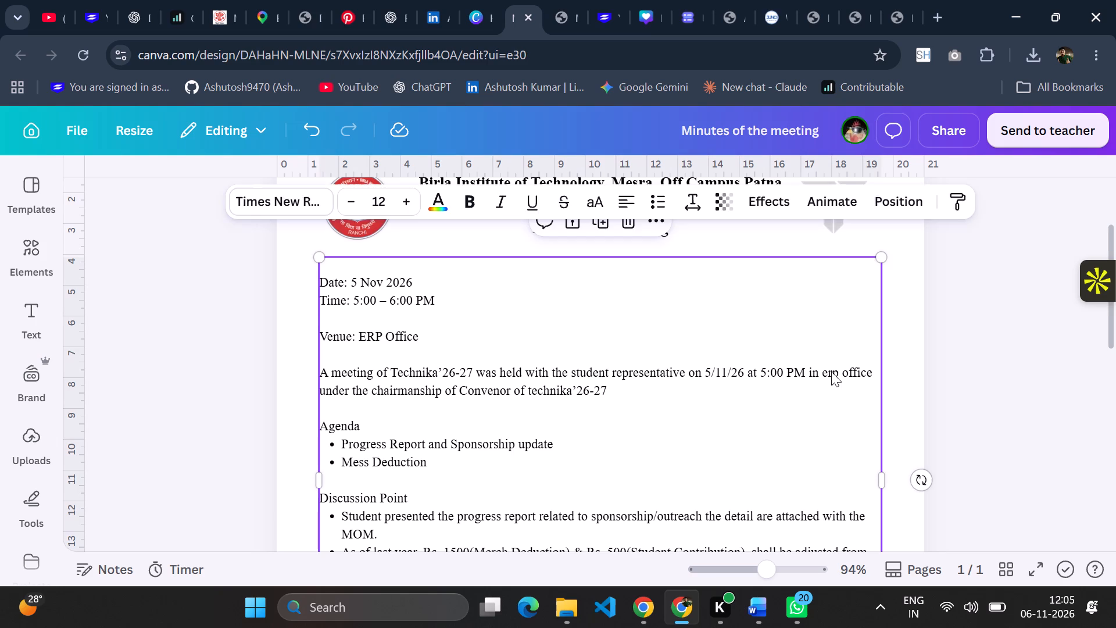
left_click(831, 372)
key("Left")
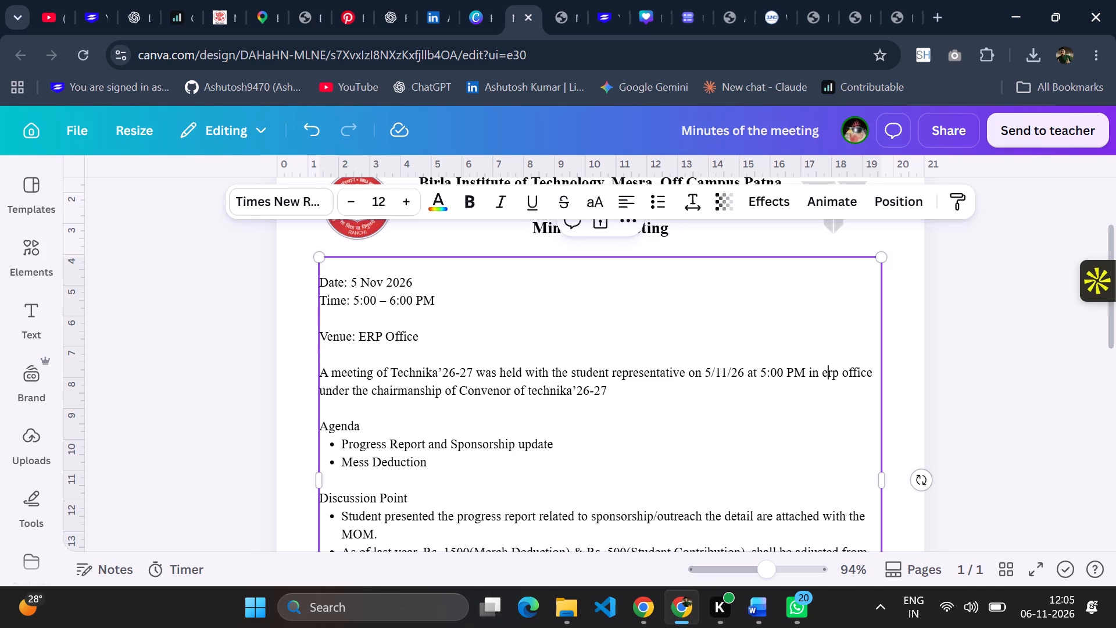
key("BackSpace")
key("shift+e")
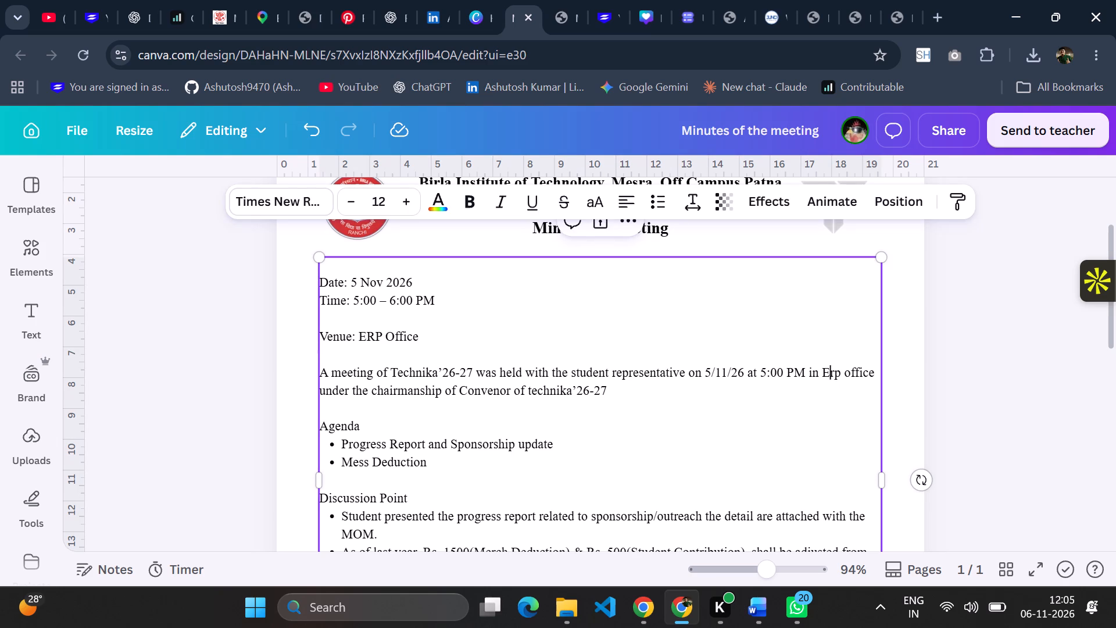
left_click(534, 388)
key("BackSpace")
key("shift+t")
Reword the start of the NOTE line to "Committee is in view that mess bill adjustment".
scroll(441, 369, "down", 3)
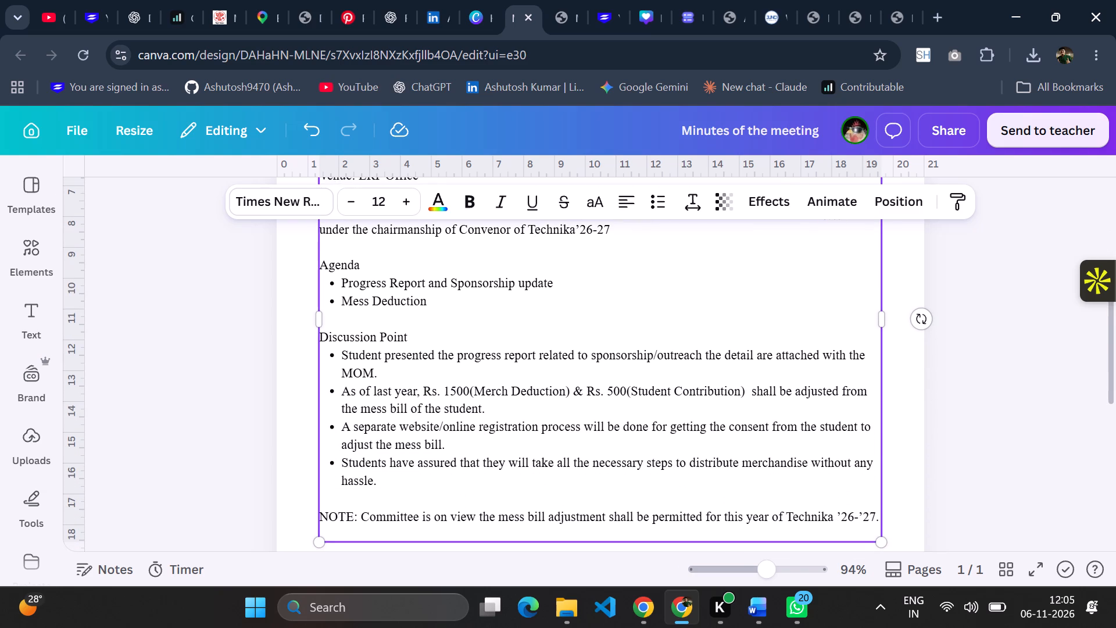
left_click(445, 519)
key("BackSpace")
key("BackSpace")
key("BackSpace")
key("BackSpace")
key("BackSpace")
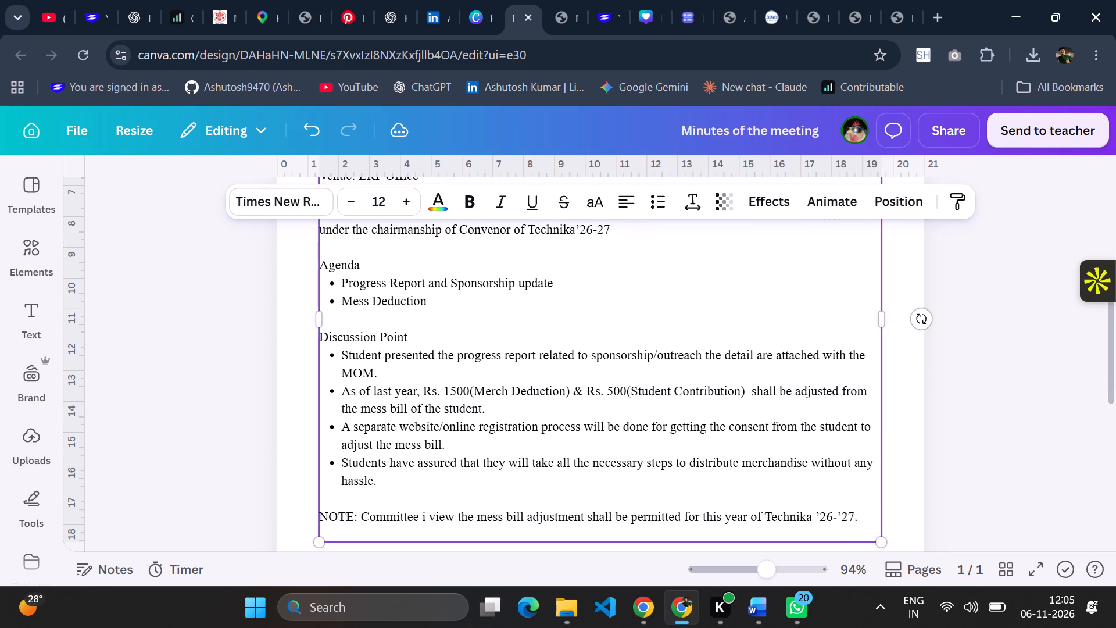
type("in")
key("BackSpace")
type("s in")
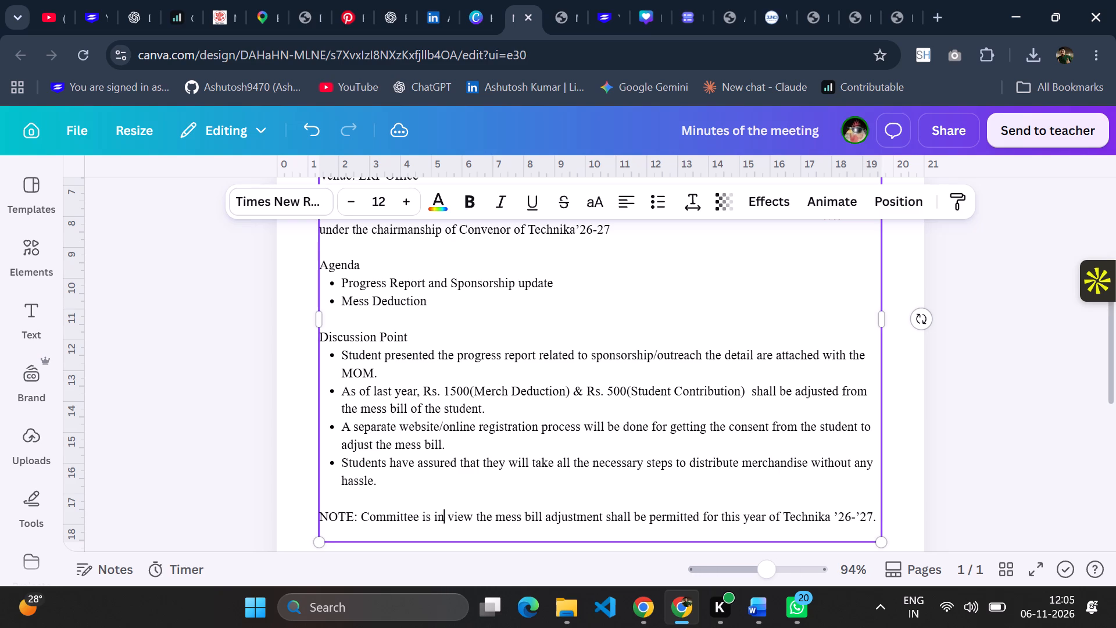
key("Right")
key("Right")
key("Right")
key("Right")
key("Right")
key("Right")
key("Right")
key("Right")
key("Right")
key("BackSpace")
type("at")
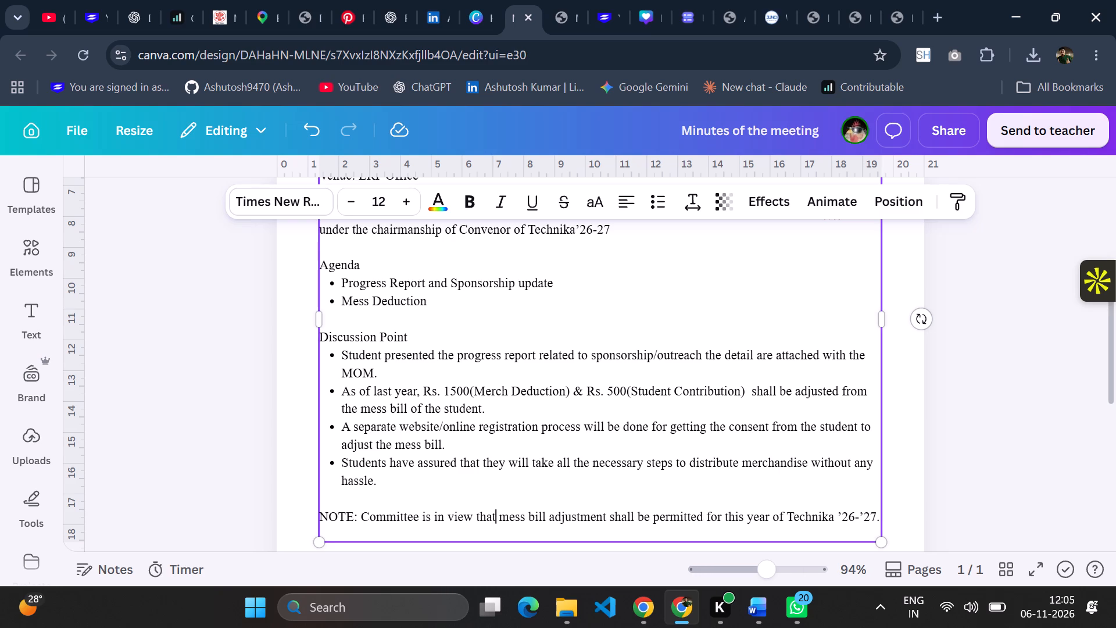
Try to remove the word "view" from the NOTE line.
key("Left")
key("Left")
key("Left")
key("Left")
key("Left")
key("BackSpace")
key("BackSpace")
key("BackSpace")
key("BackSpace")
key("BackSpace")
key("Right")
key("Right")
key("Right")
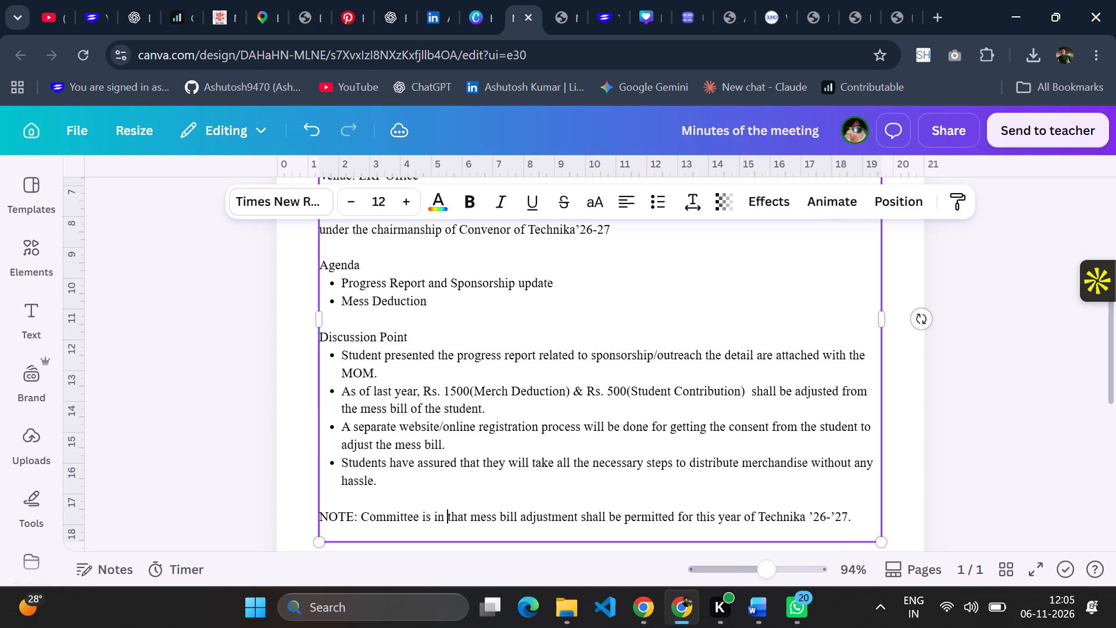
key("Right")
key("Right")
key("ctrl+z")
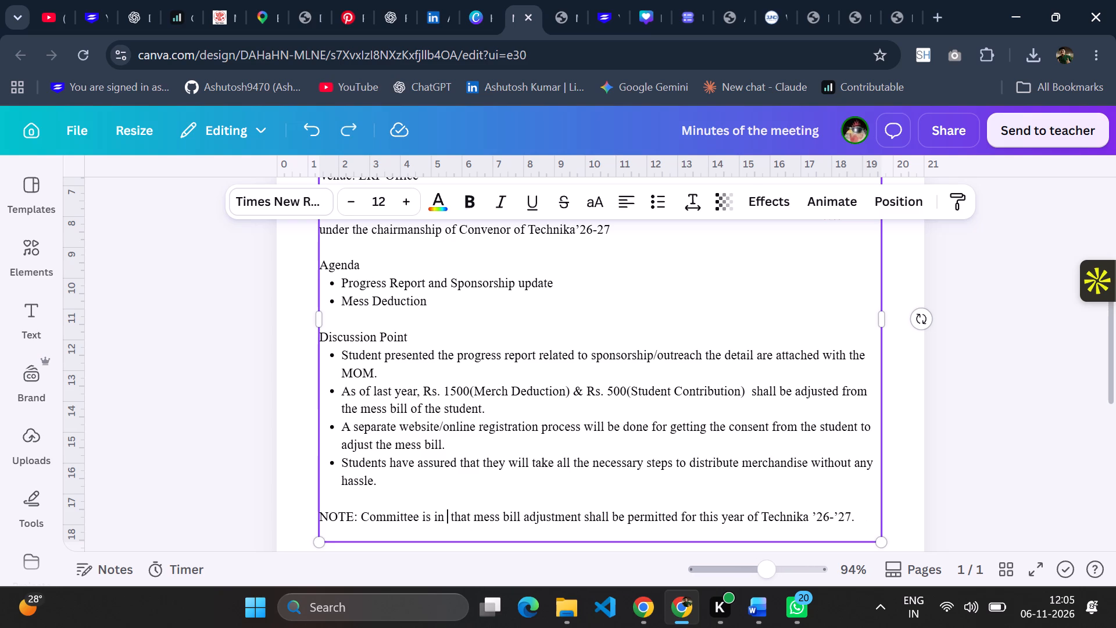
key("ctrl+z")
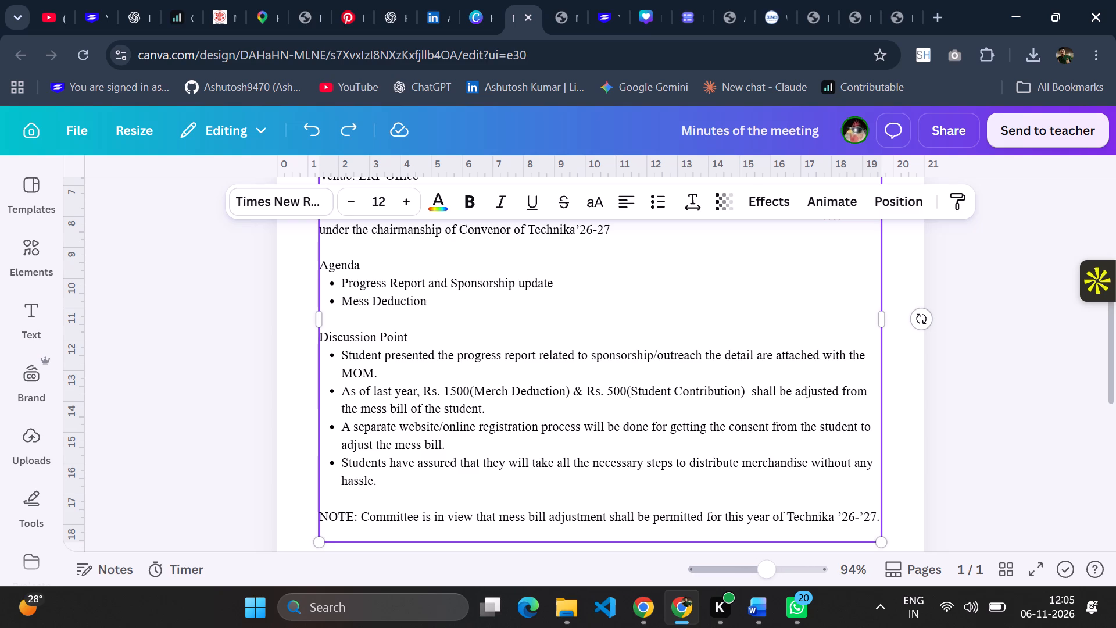
Insert "the" before "mess bill adjustment" in the NOTE line.
key("Right")
key("Right")
key("Right")
key("Right")
key("Right")
key("Right")
type("the")
key("space")
key("space")
key("BackSpace")
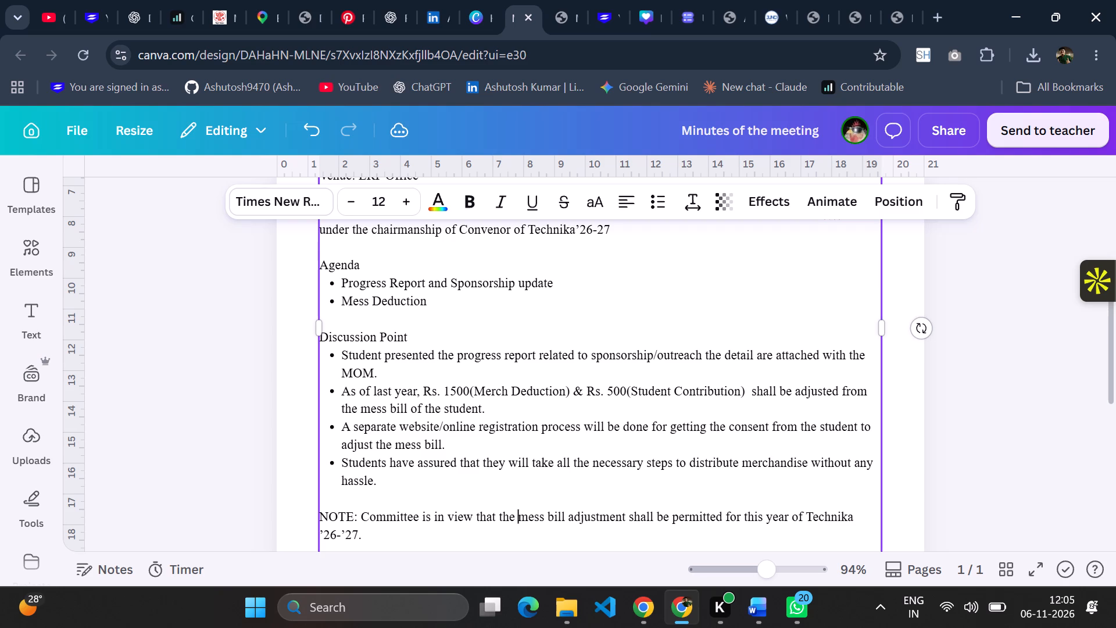
Add the sentence "The roadmap of the same was discussed." at the end of the website/online registration bullet under Discussion Point.
scroll(445, 519, "down", 1)
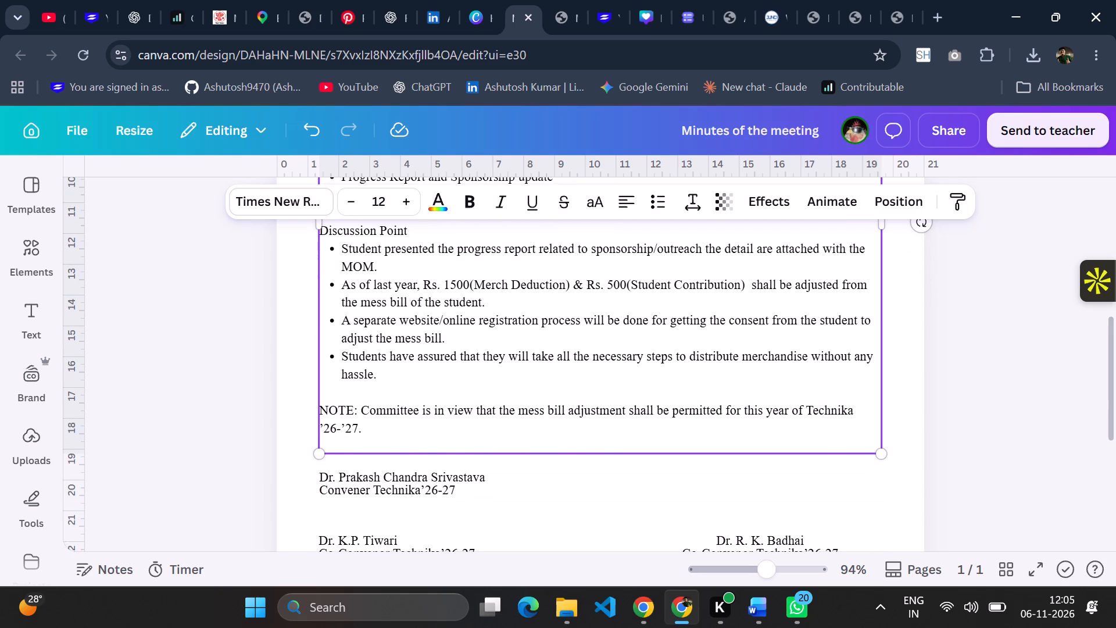
left_click(455, 341)
type("The roadmap of the sam")
type("e was di")
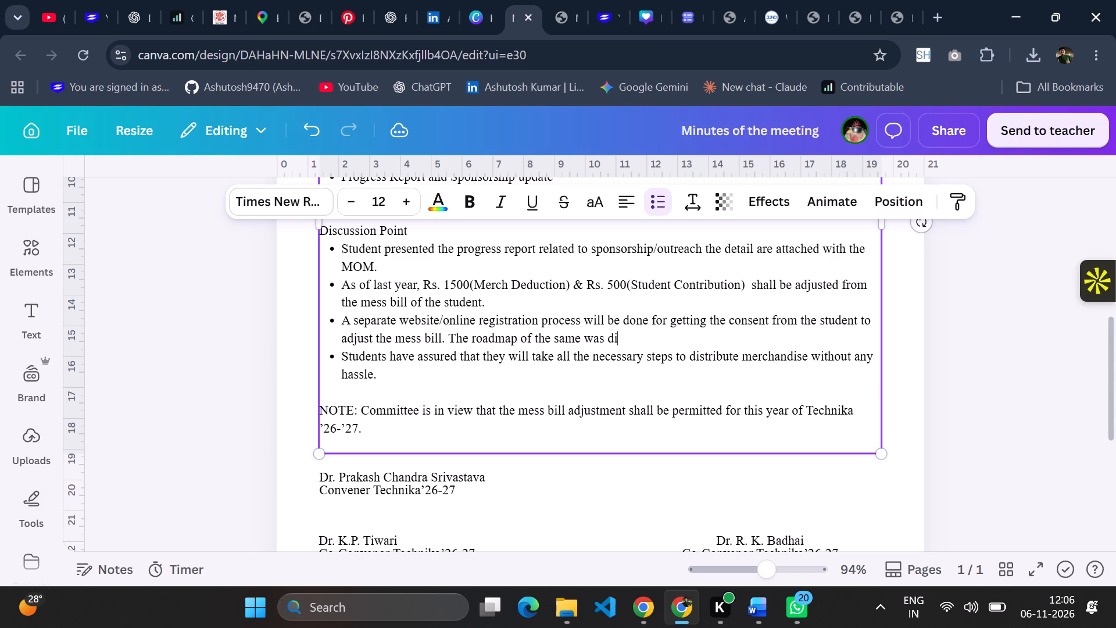
type("suc")
key("BackSpace")
type("ssed")
key("space")
key("Left")
key("Left")
key("Left")
key("Left")
key("Left")
key("Left")
key("c")
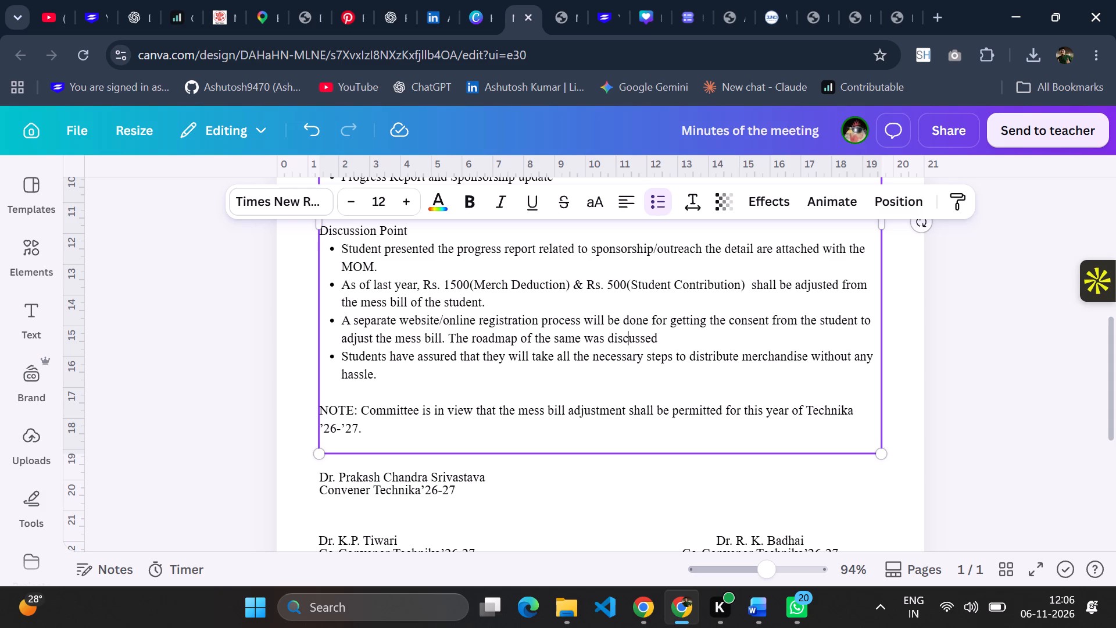
key("Right")
key("Right")
key("Right")
key("Right")
key("Right")
key("period")
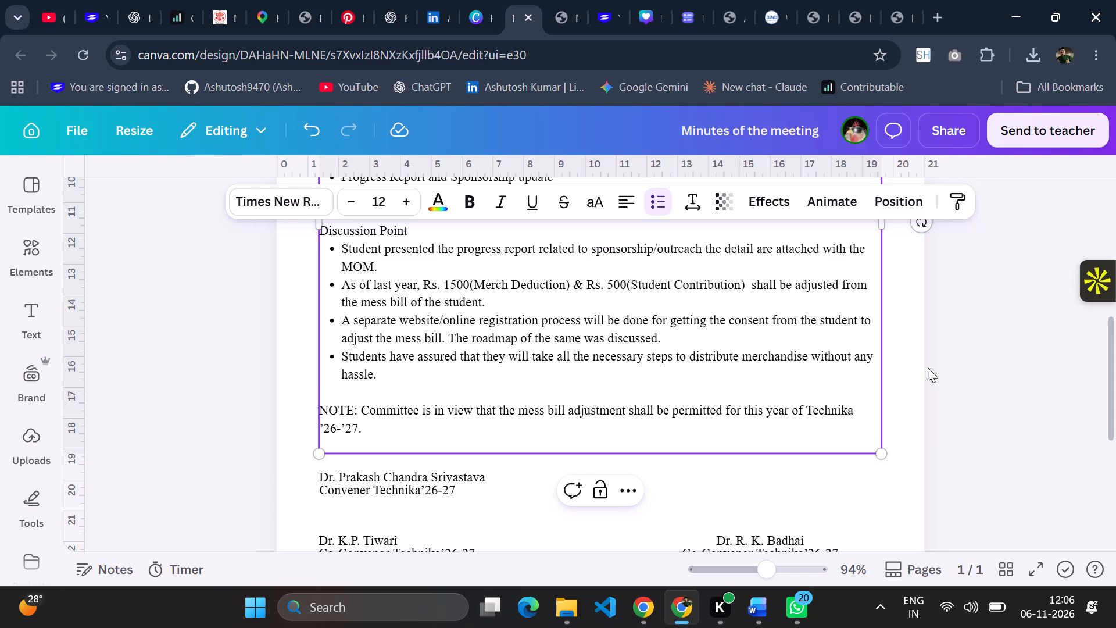
left_click(971, 363)
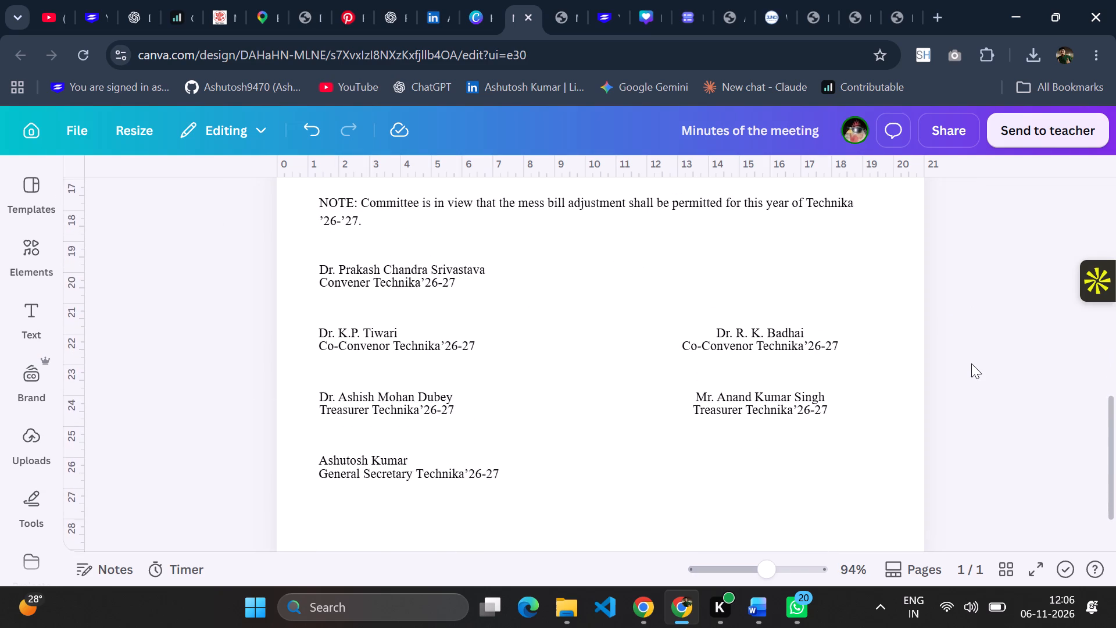
Download the minutes design as a PDF with the Digital preset.
left_click(927, 118)
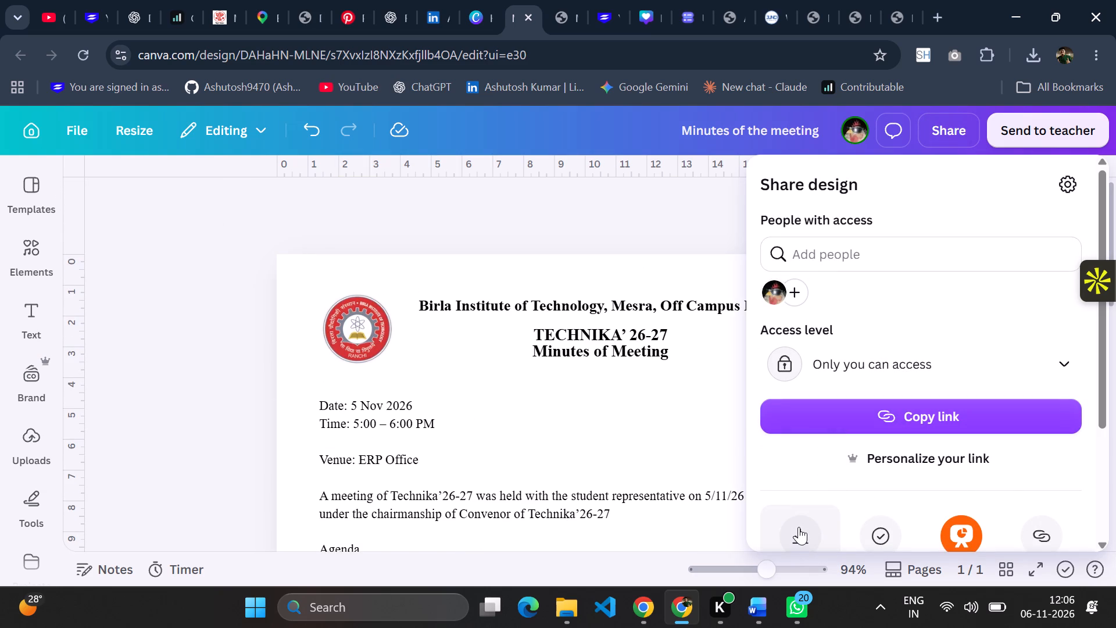
left_click(799, 527)
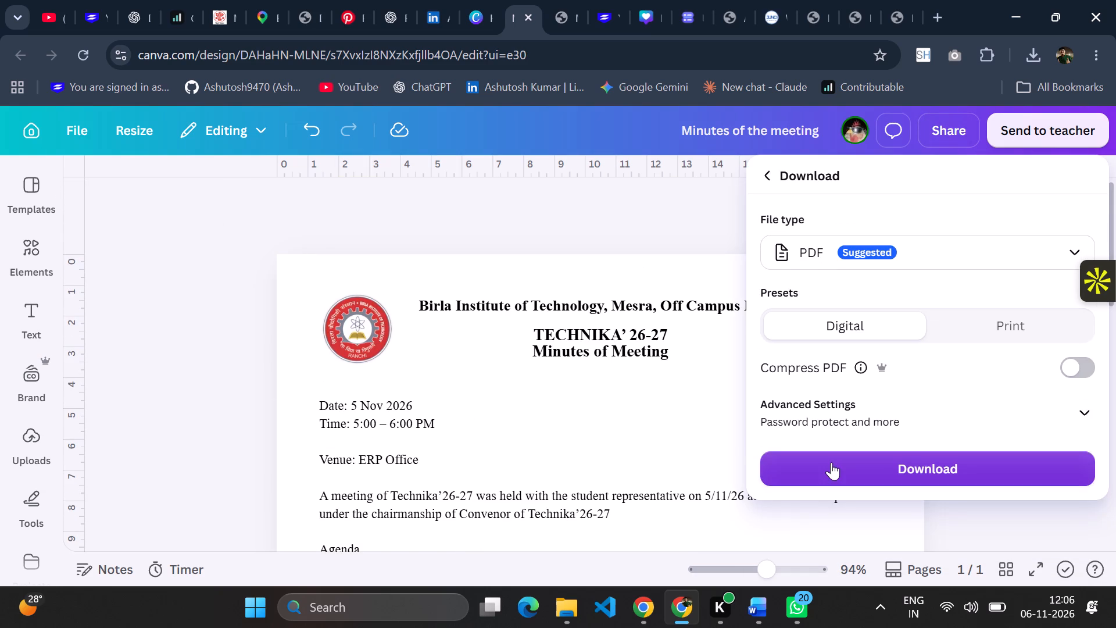
left_click(831, 462)
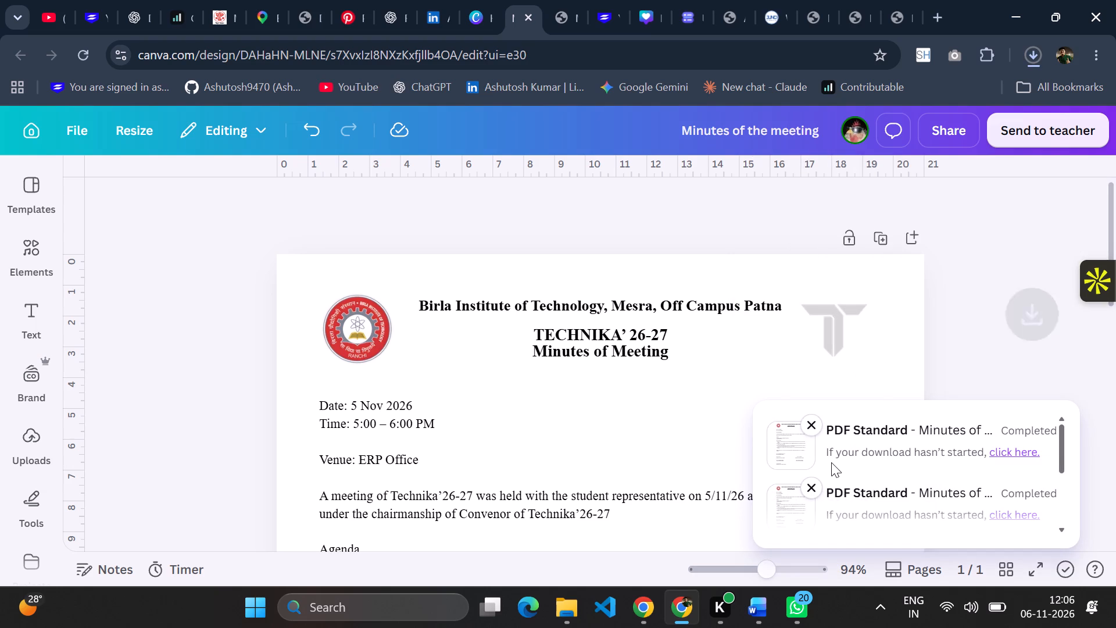
Open the downloaded "Minutes of the meeting (3).pdf", look it over and print one copy of all pages on the HP LaserJet 1020.
left_click(1030, 63)
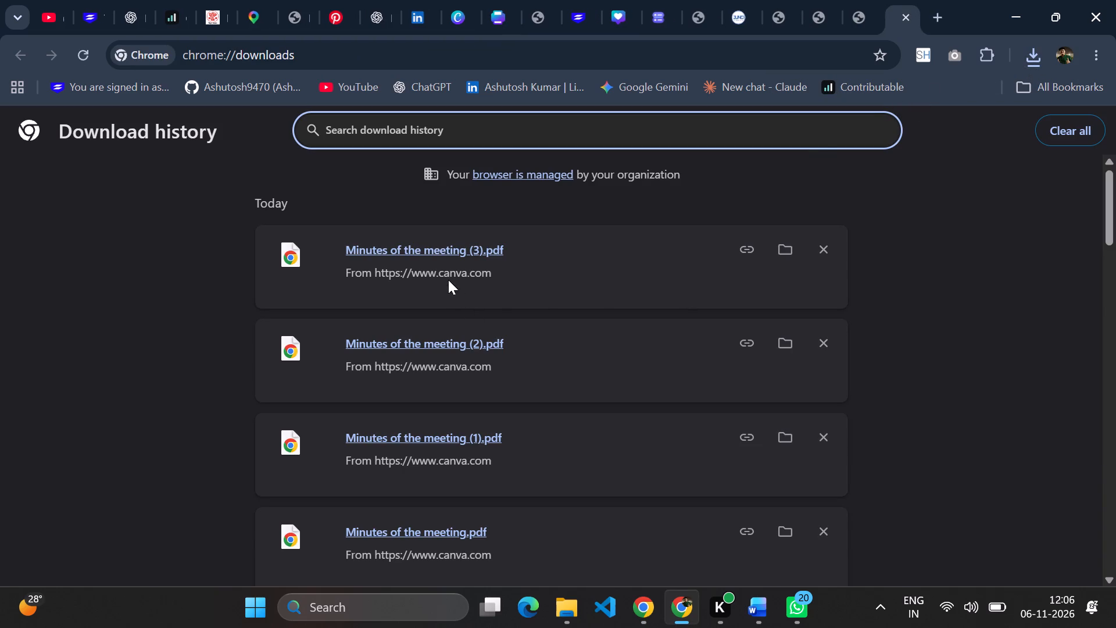
left_click(449, 248)
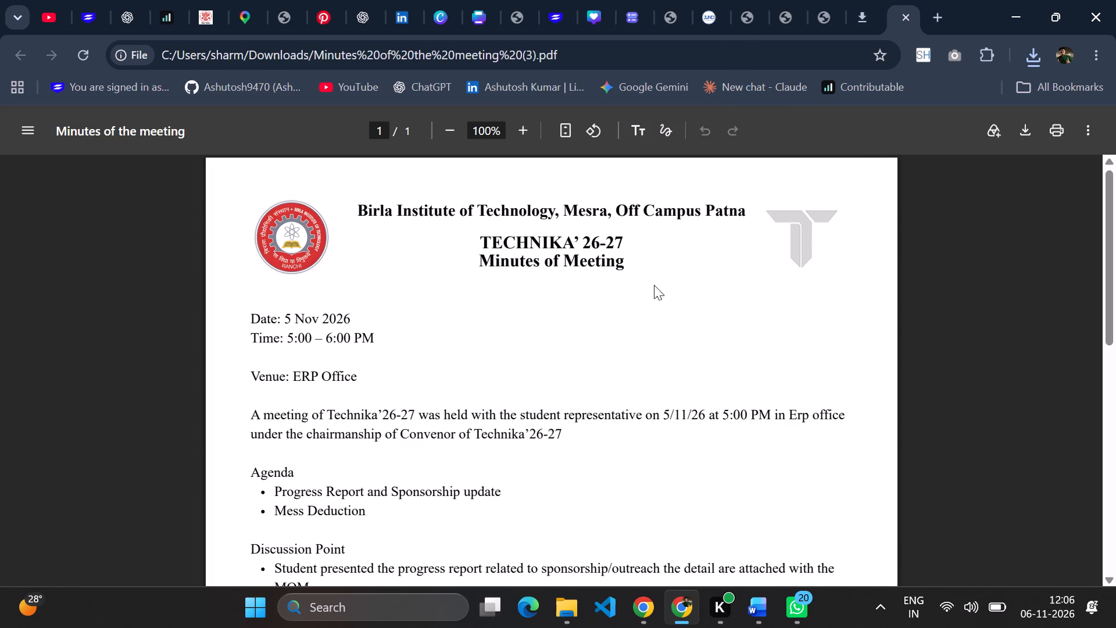
scroll(806, 288, "down", 9)
scroll(806, 288, "up", 6)
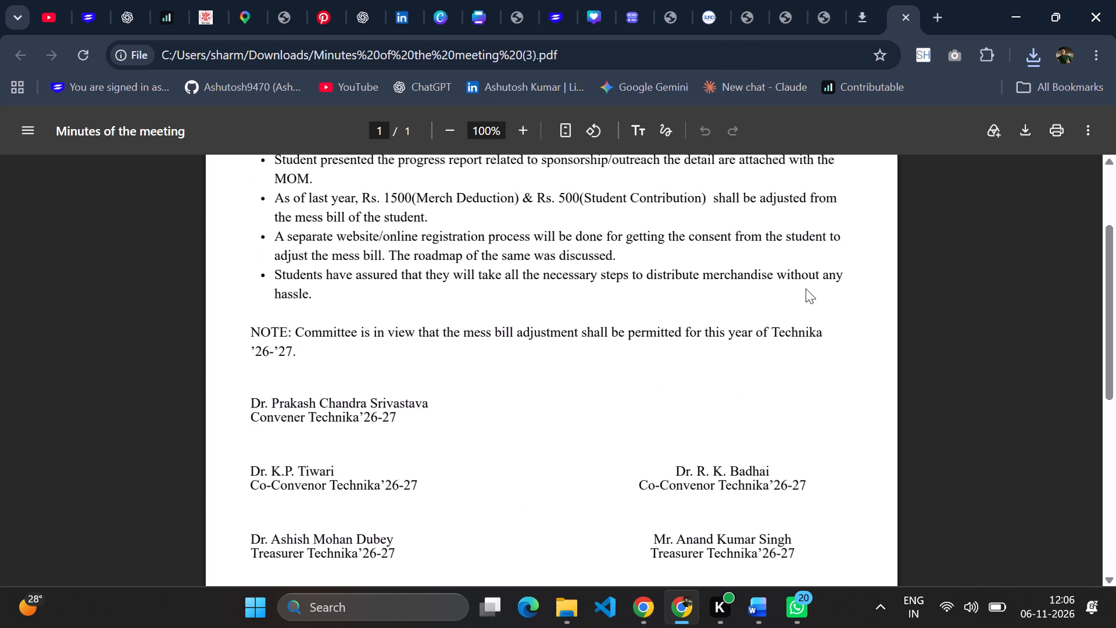
left_click(1058, 124)
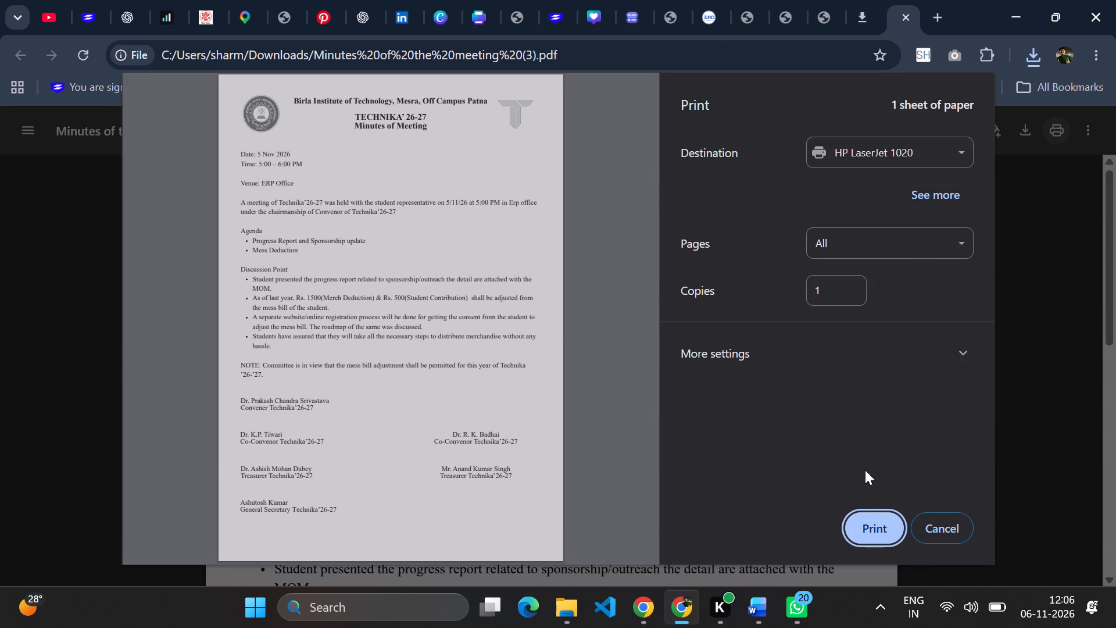
left_click(867, 524)
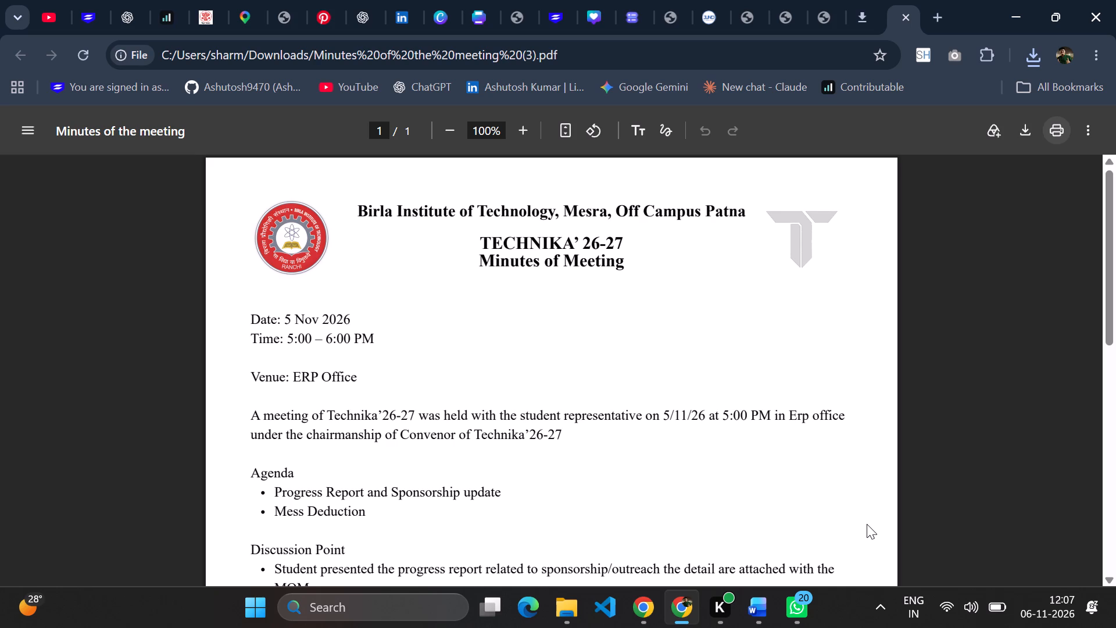
left_click(945, 413)
Close the open minutes PDF pages and the download history page in the browser.
left_click(669, 9)
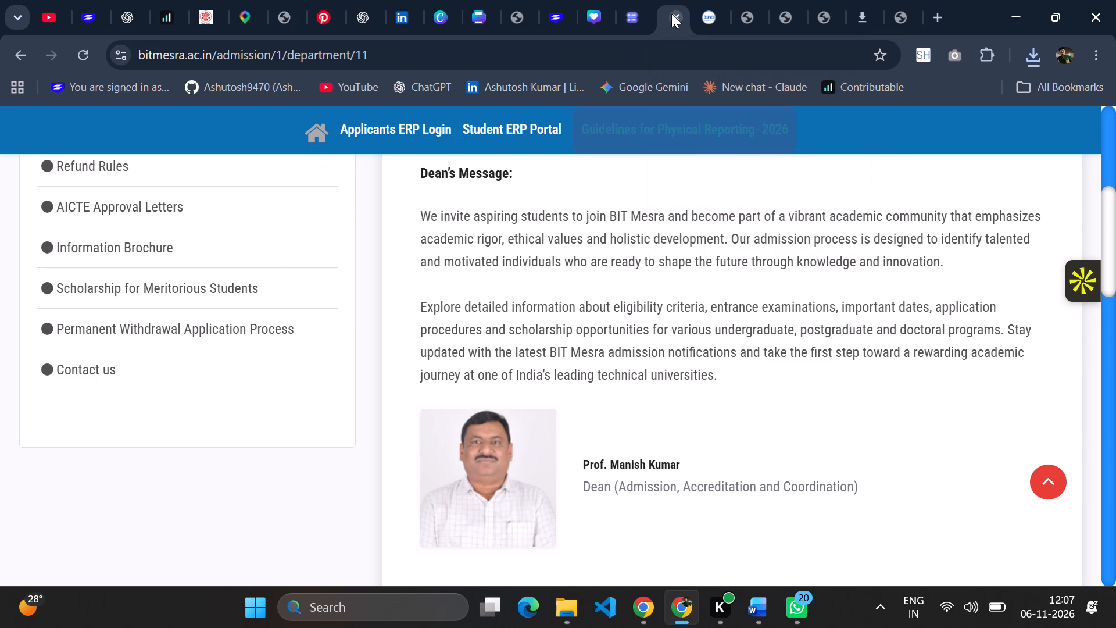
left_click(753, 16)
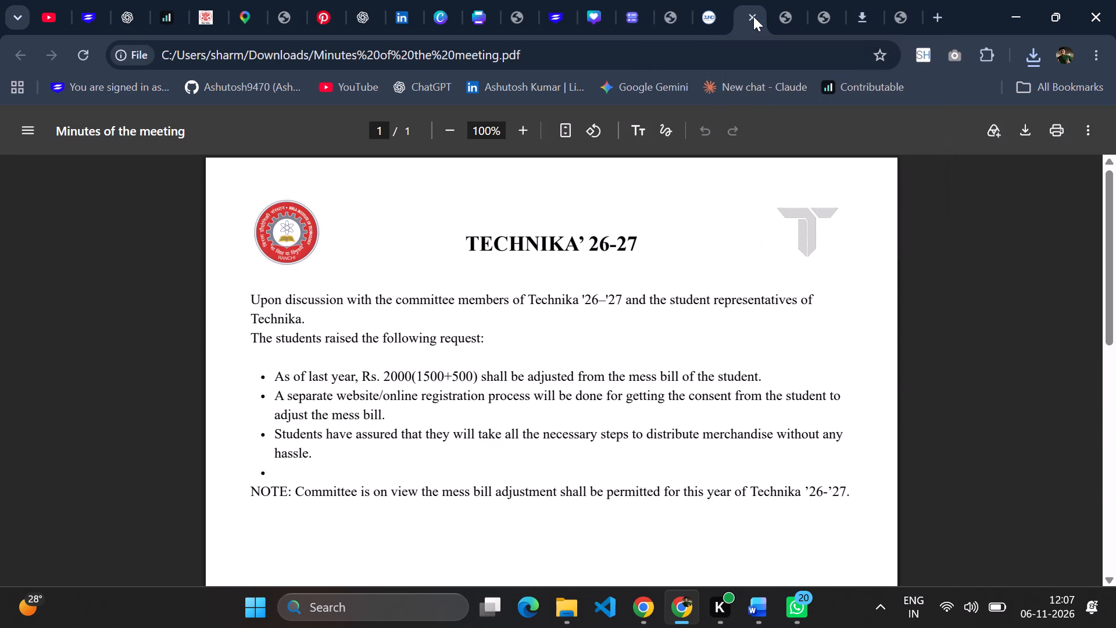
left_click(753, 16)
left_click(753, 16)
left_click(753, 16)
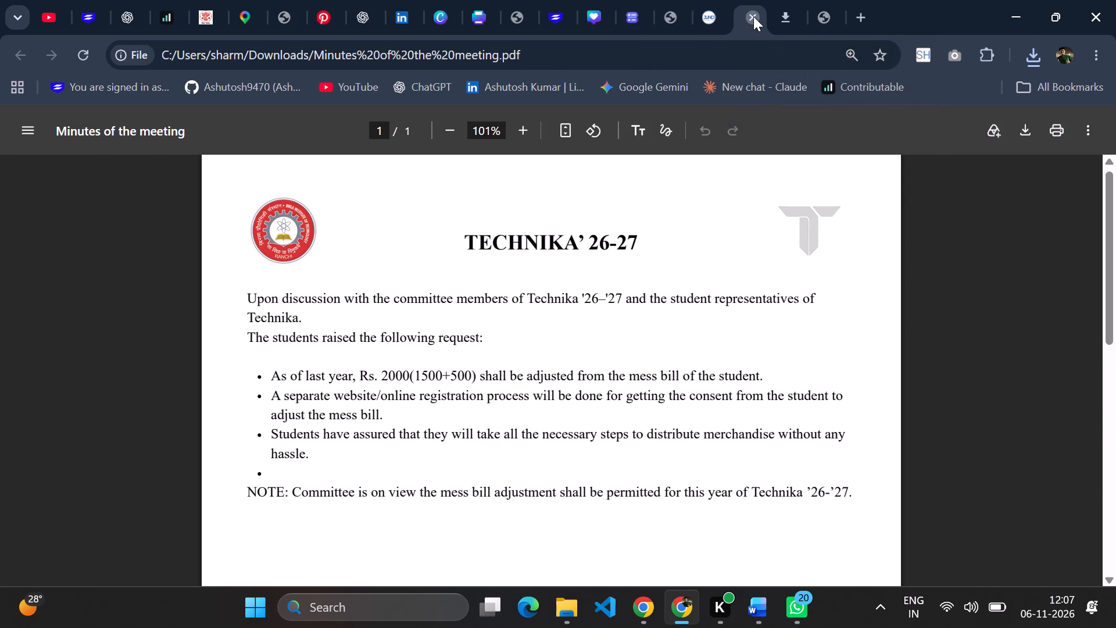
left_click(753, 16)
left_click(753, 16)
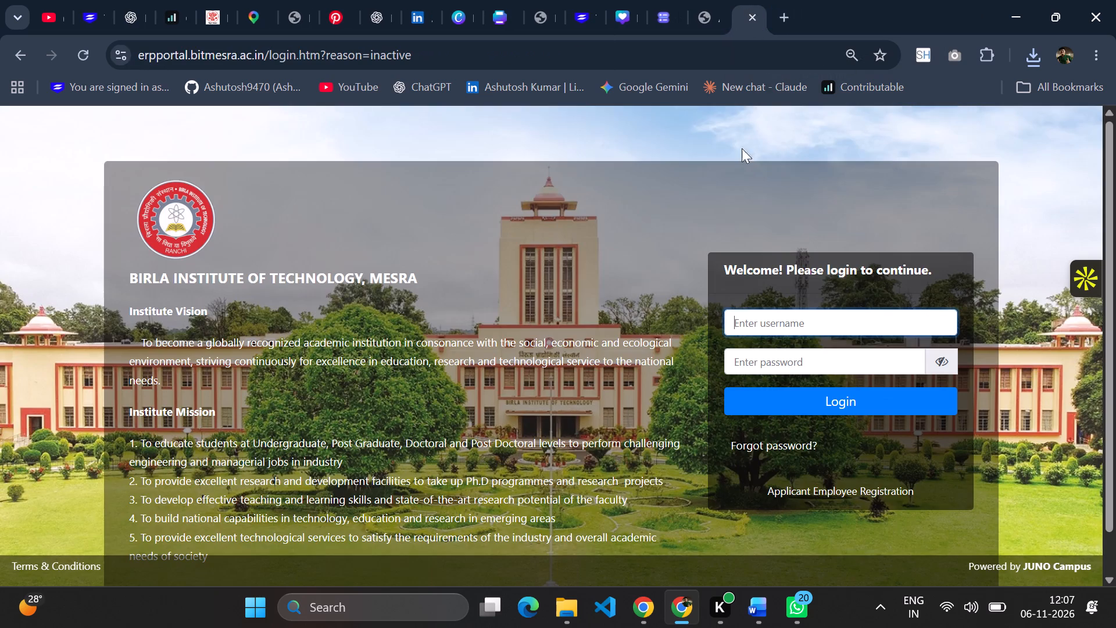
Open the WCDC Word letter from the "technika sponsorship letters" folder inside the desktop folder Technika' 27.
key("super+d")
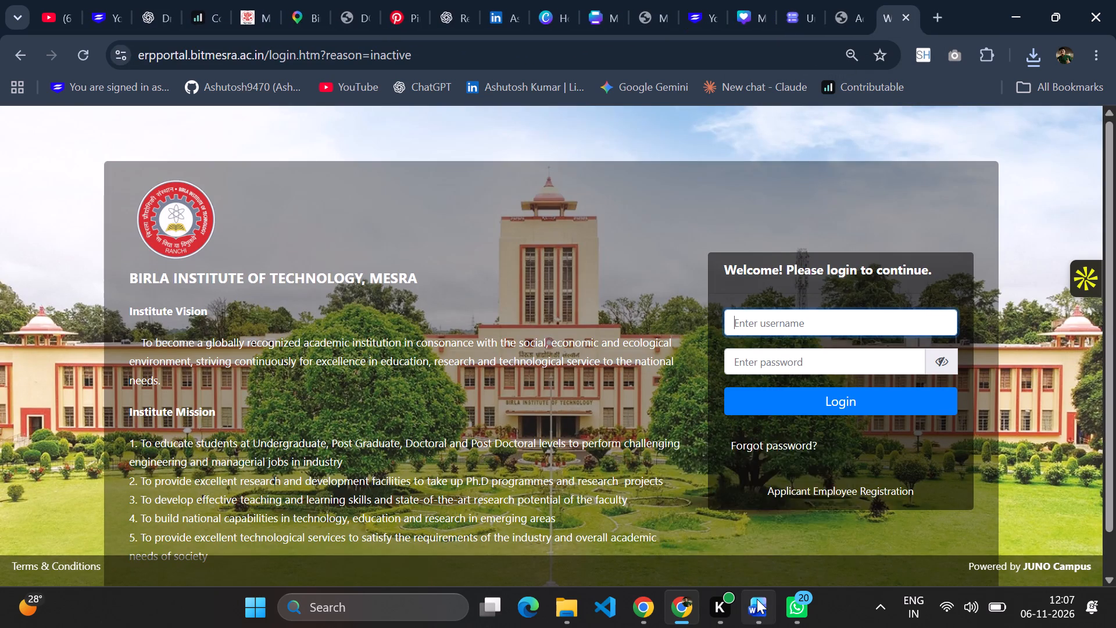
double_click(345, 233)
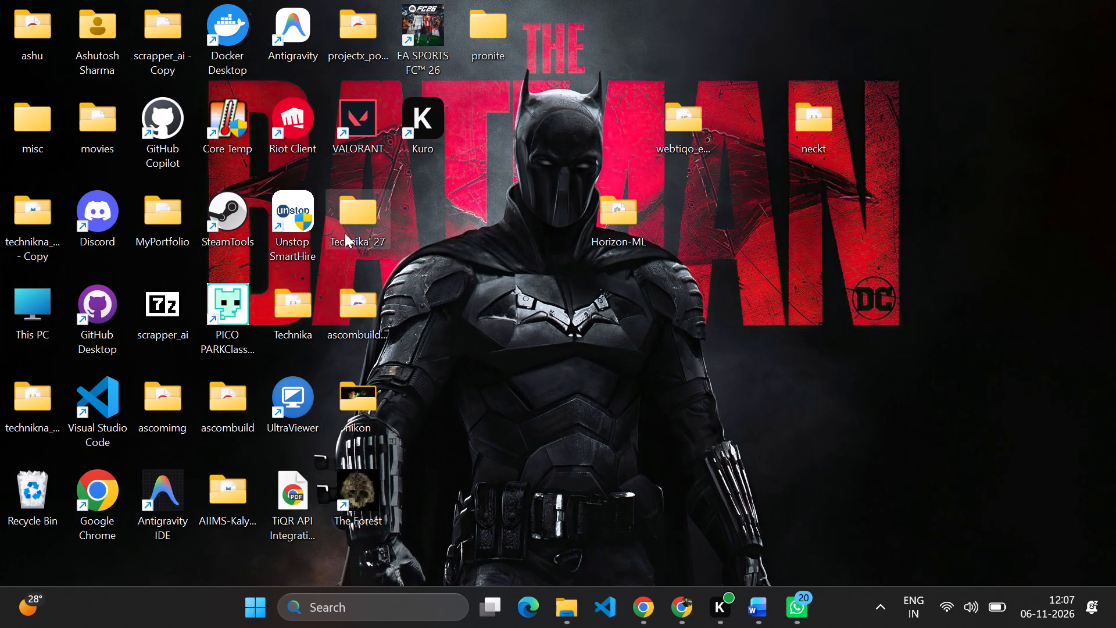
double_click(326, 184)
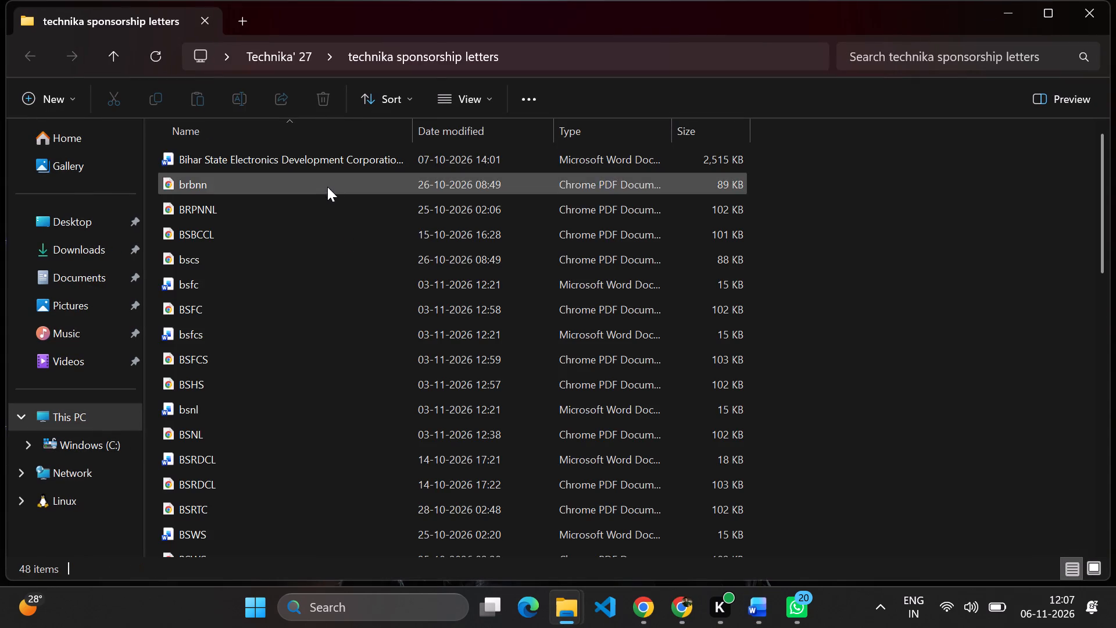
scroll(343, 325, "down", 8)
scroll(291, 470, "down", 1)
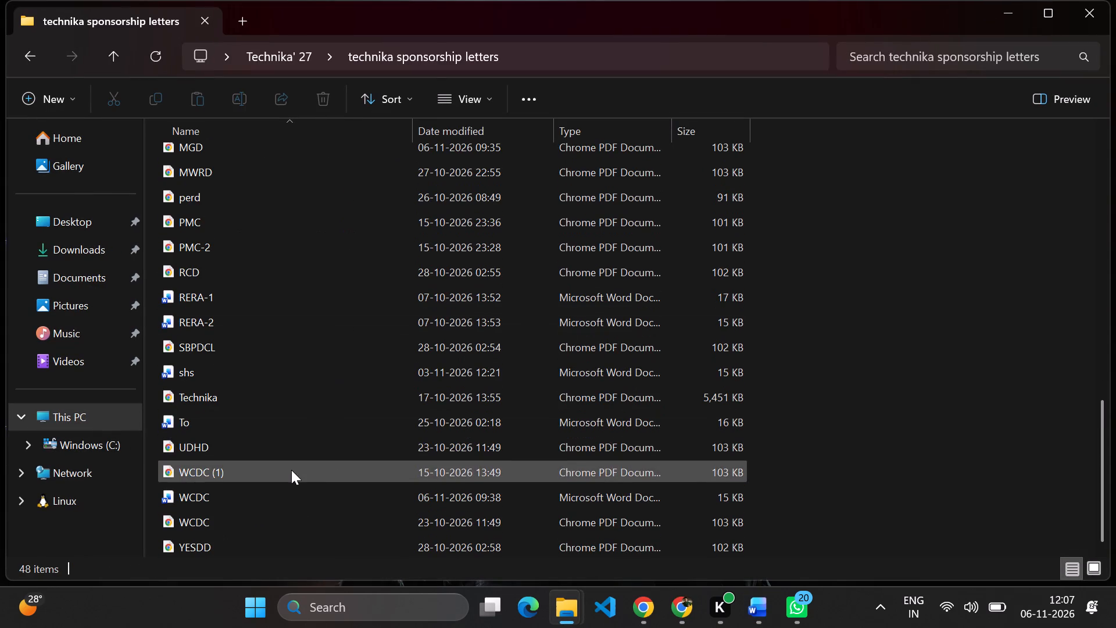
double_click(284, 505)
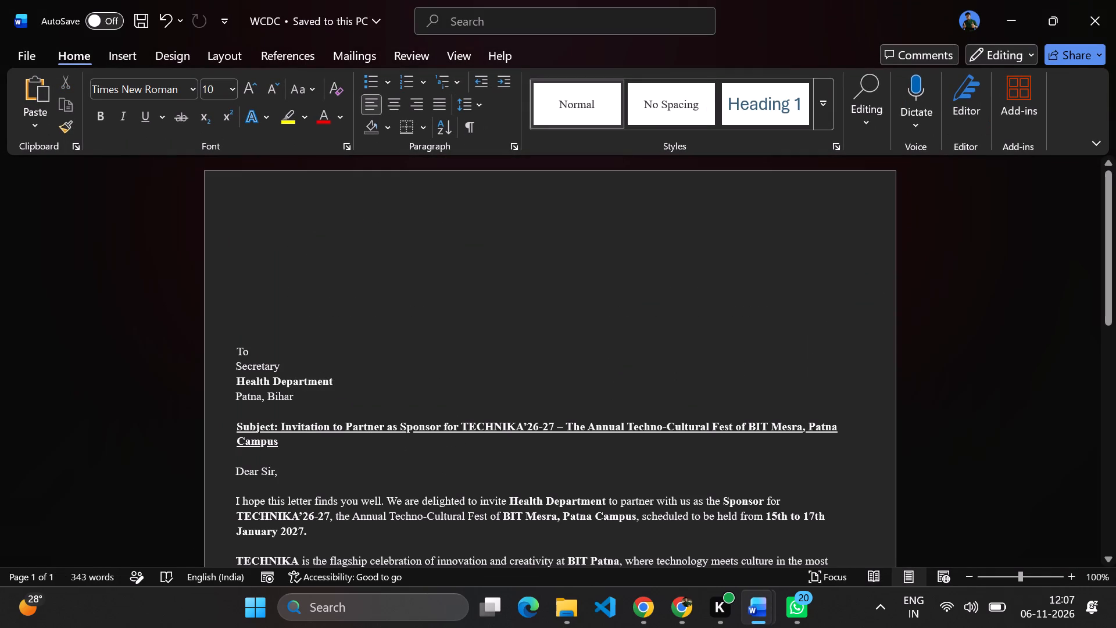
left_click(296, 368)
Switch to Chrome and select the web address of the BIT Mesra ERP login page for replacement.
key("alt+Tab")
key("alt+Tab")
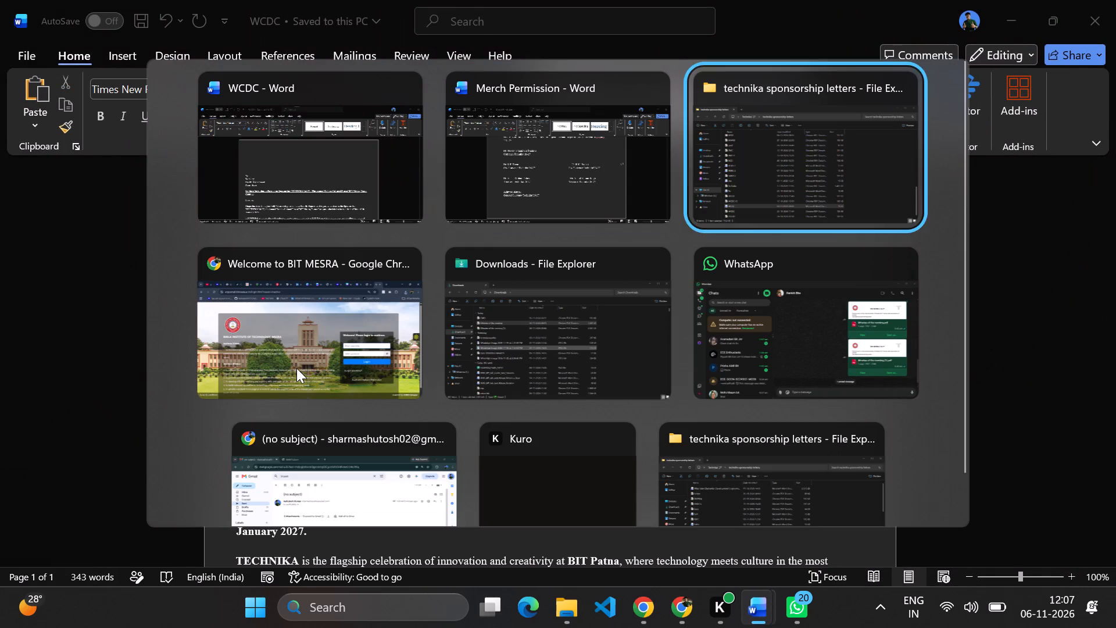
key("alt+Tab")
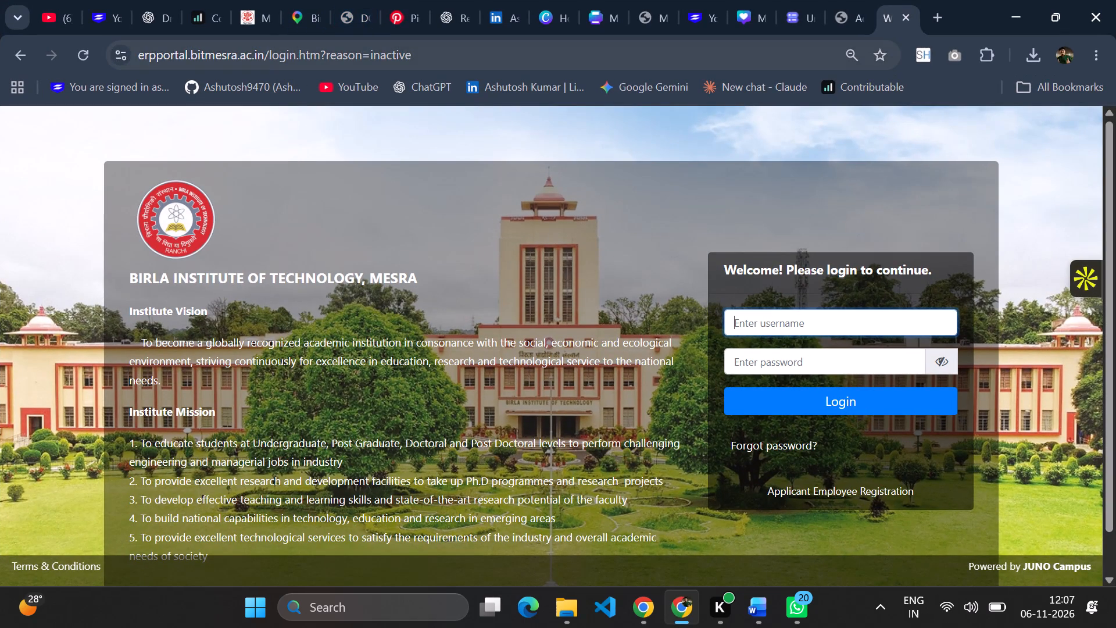
left_click(383, 54)
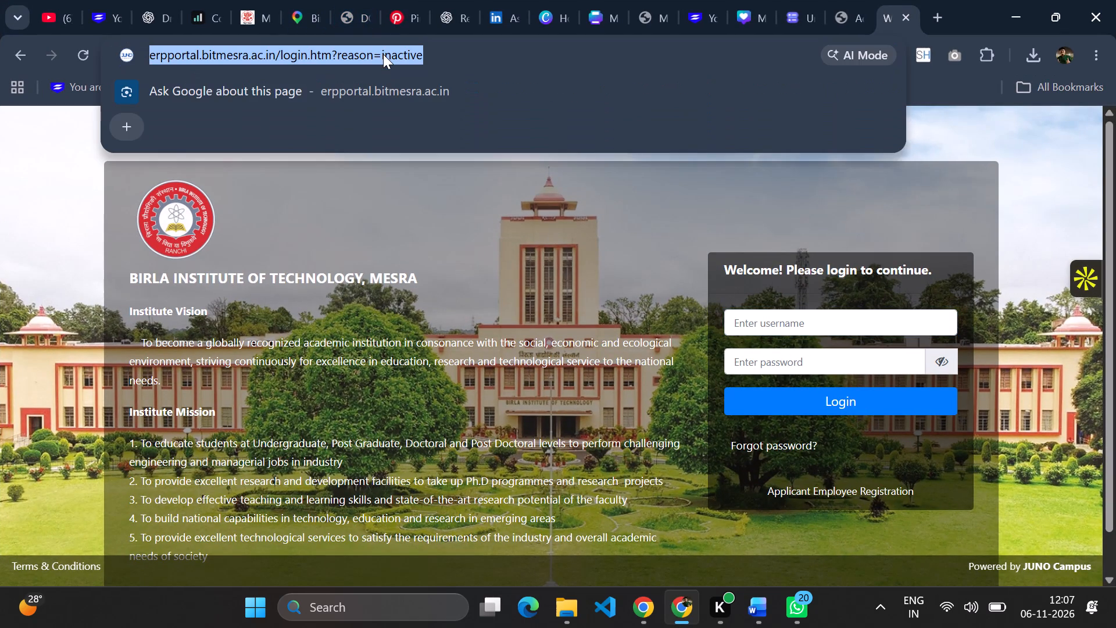